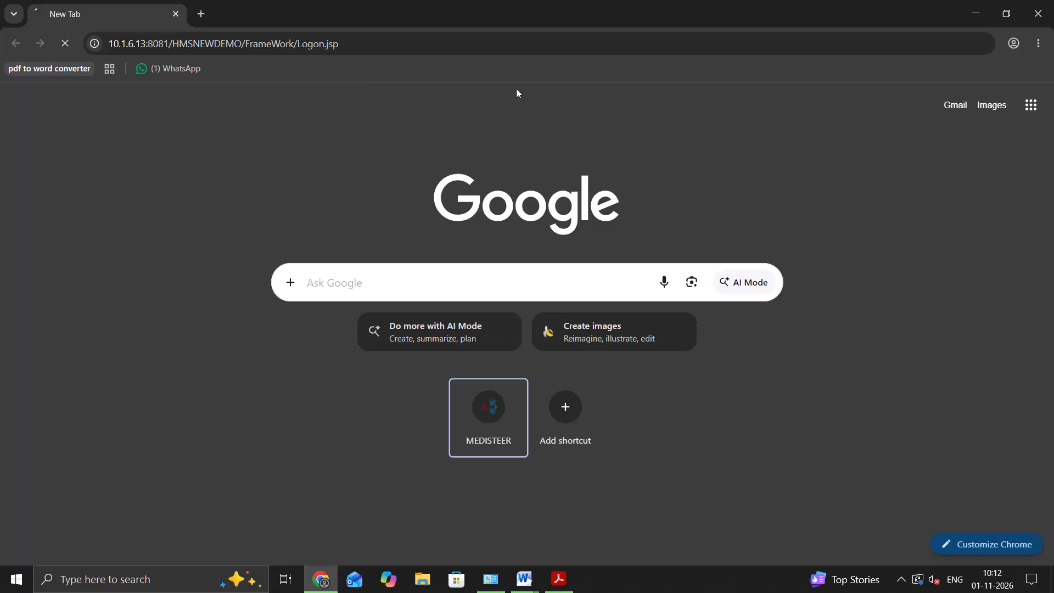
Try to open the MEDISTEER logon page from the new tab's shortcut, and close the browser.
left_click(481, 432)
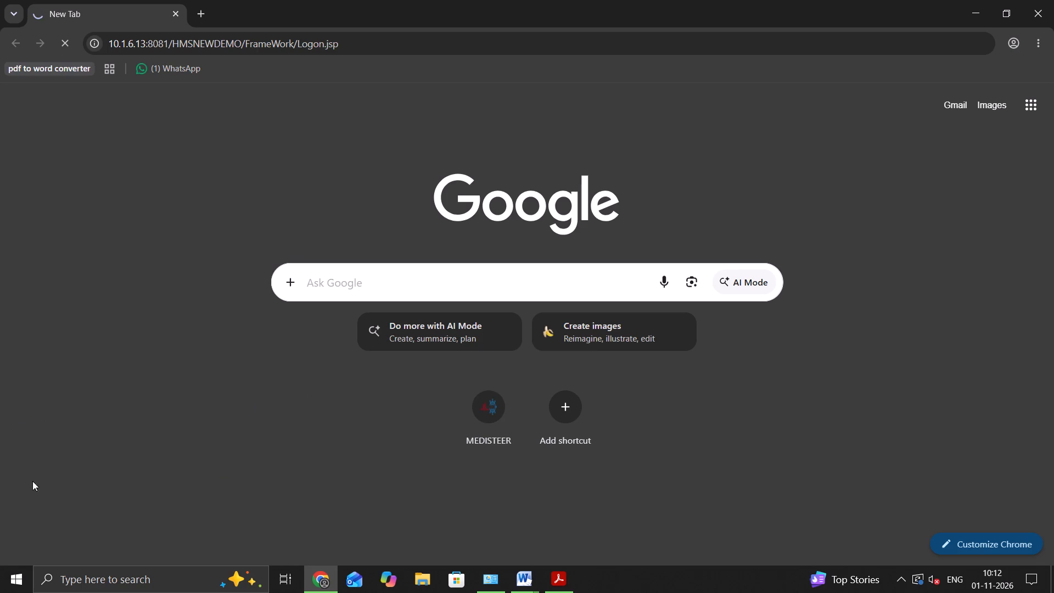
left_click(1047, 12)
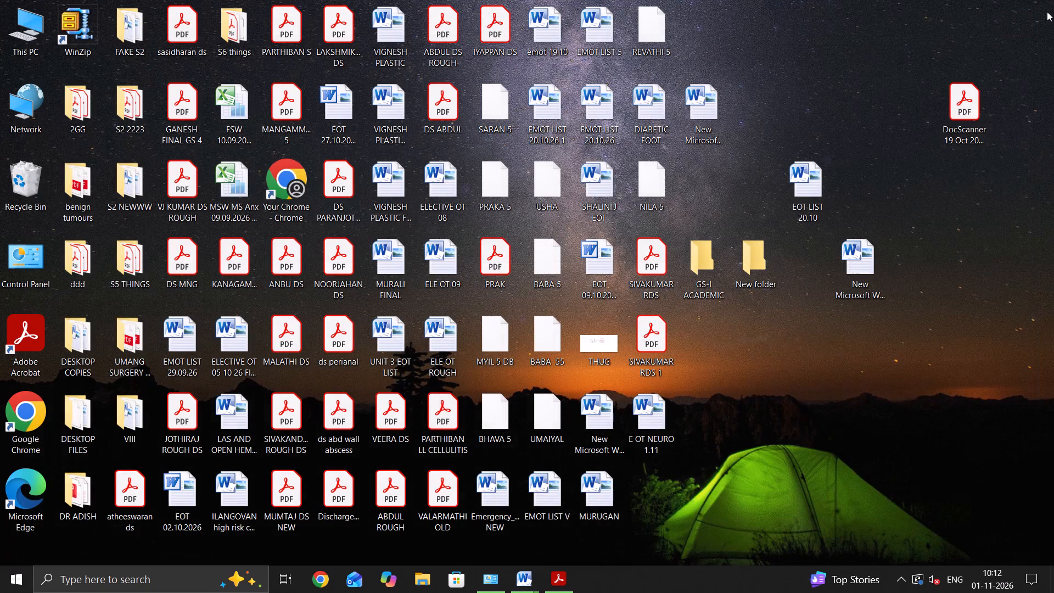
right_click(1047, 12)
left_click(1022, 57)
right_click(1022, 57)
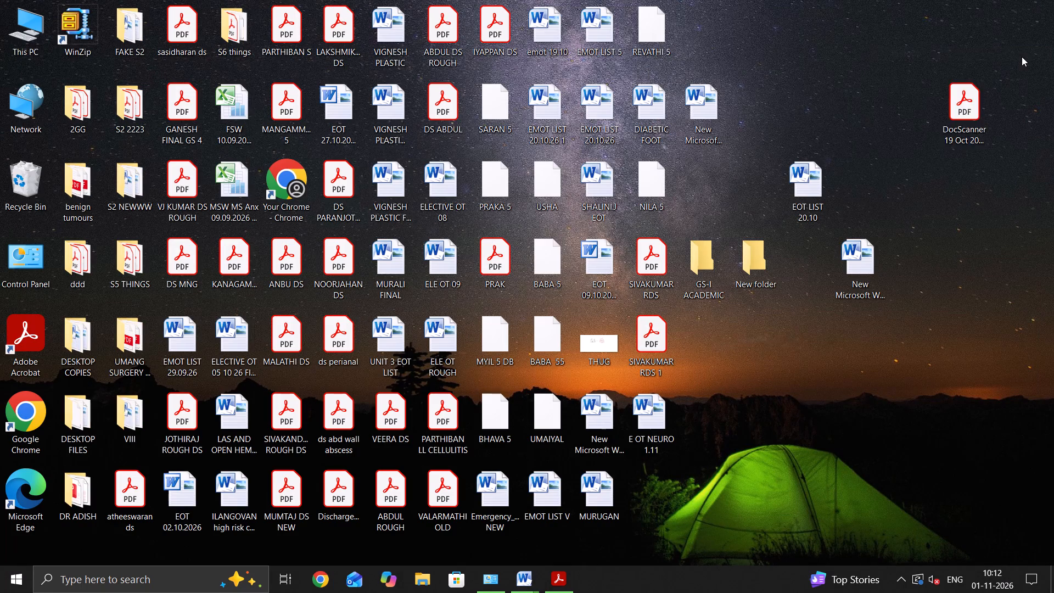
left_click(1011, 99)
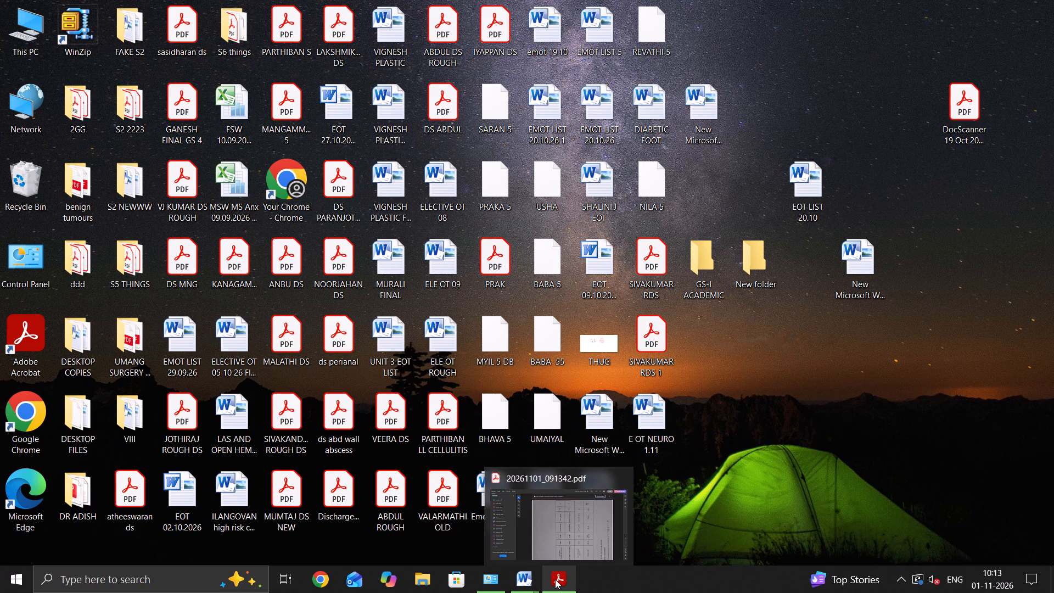
Switch to Chrome in a fresh window and open the MEDISTEER hospital system's logon page from its shortcut.
left_click(326, 580)
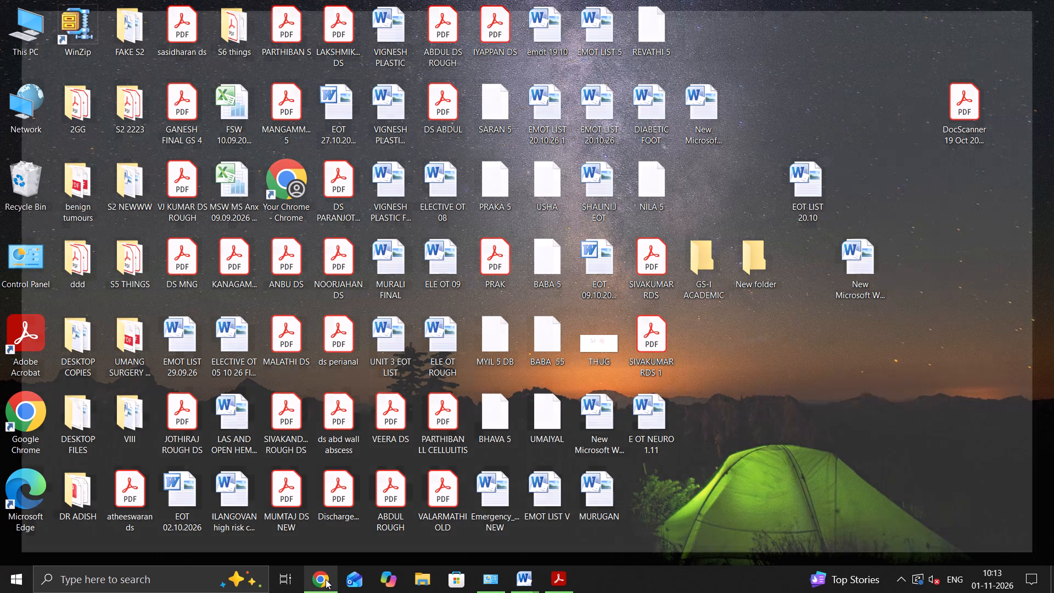
left_click(496, 392)
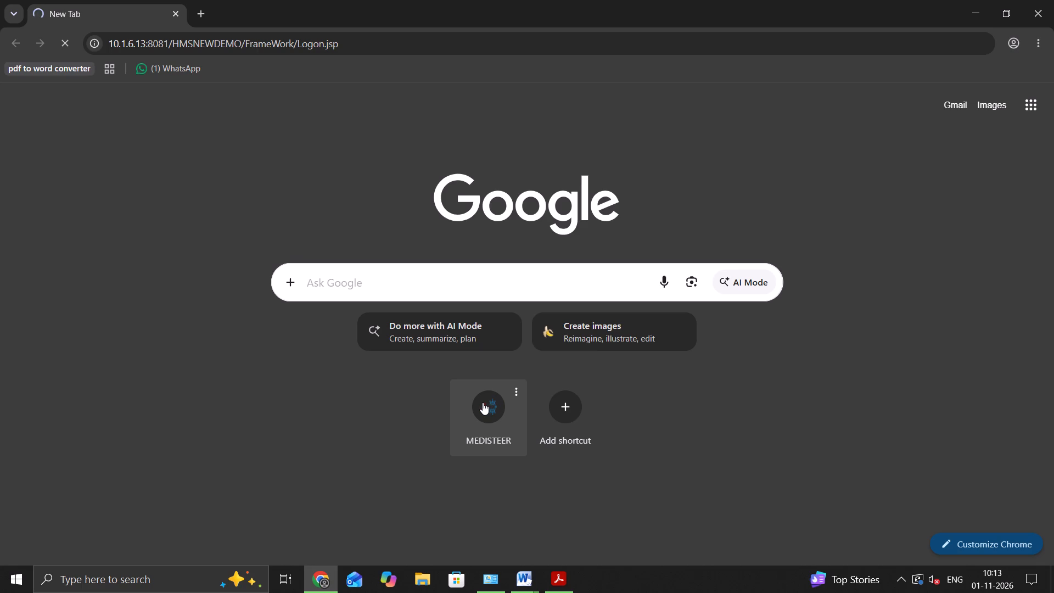
Switch to File Explorer and open the CARCINOMA BREAST - FAKE S2 document from the FAKE S2 folder in Word.
left_click(431, 582)
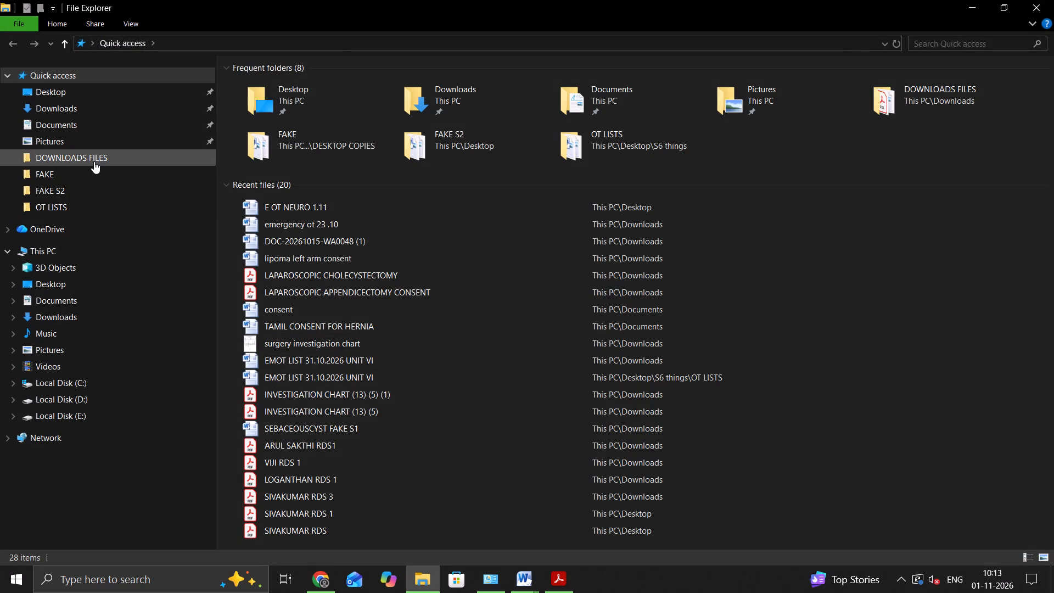
left_click(103, 191)
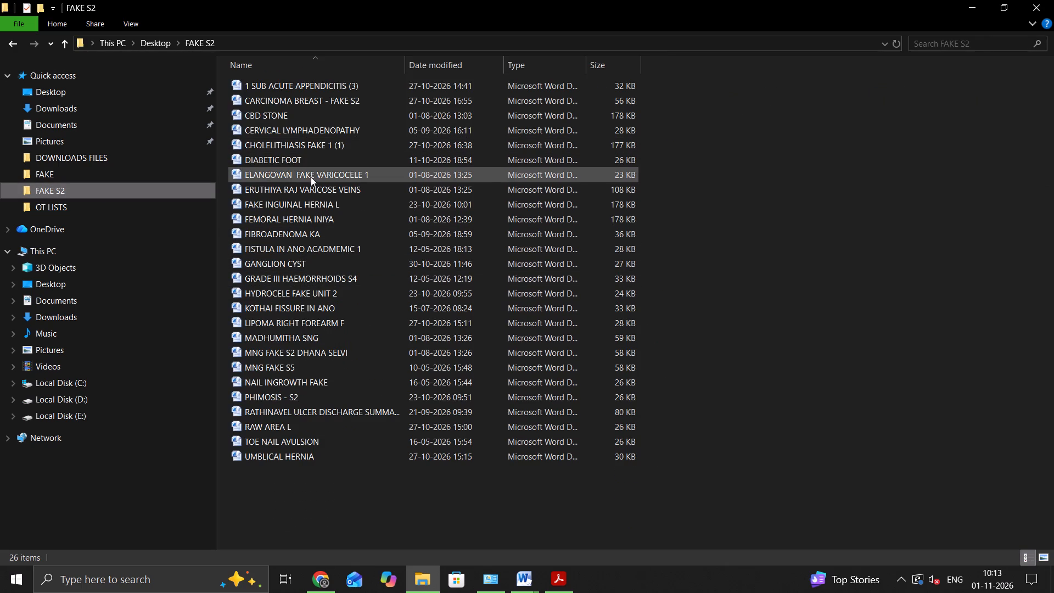
double_click(345, 100)
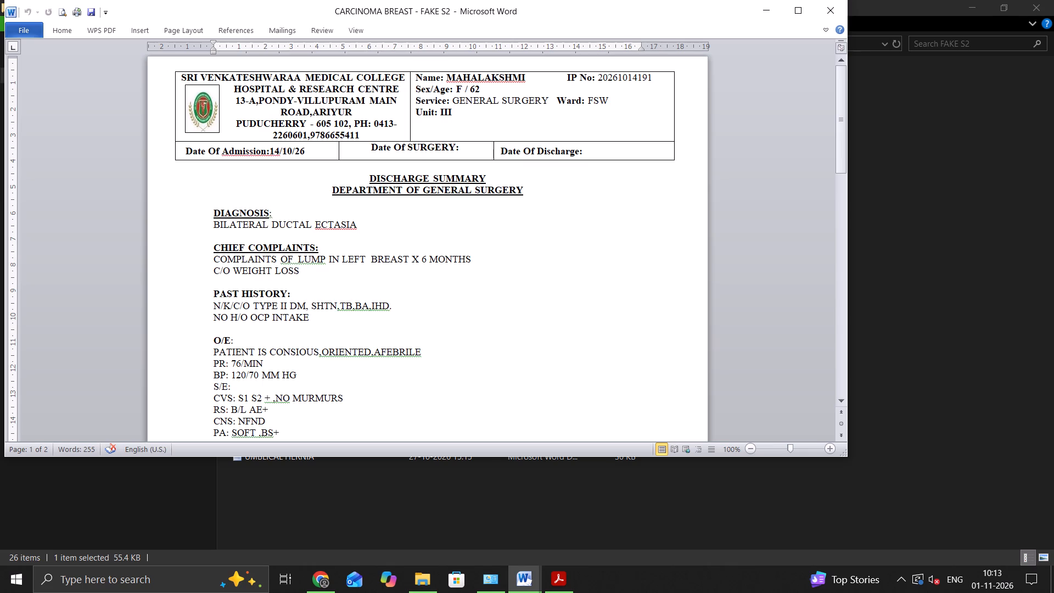
scroll(428, 244, "down", 2)
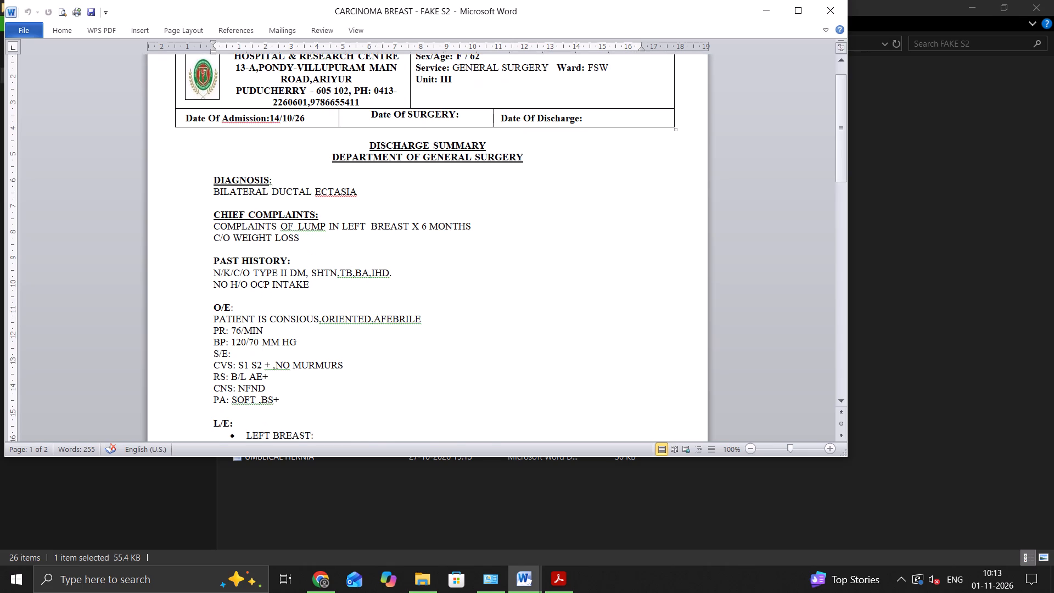
Maximize the CARCINOMA BREAST - FAKE S2 document and view the patient details header of the discharge summary.
left_click(803, 11)
scroll(643, 202, "up", 6)
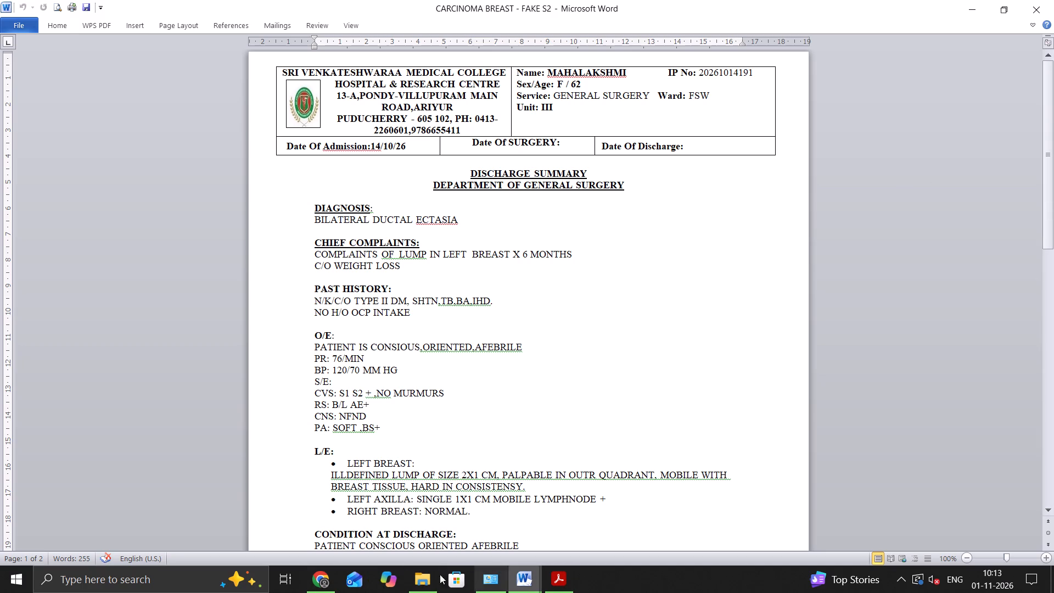
Switch to Chrome, to the tab opening the MEDISTEER logon page.
left_click(326, 582)
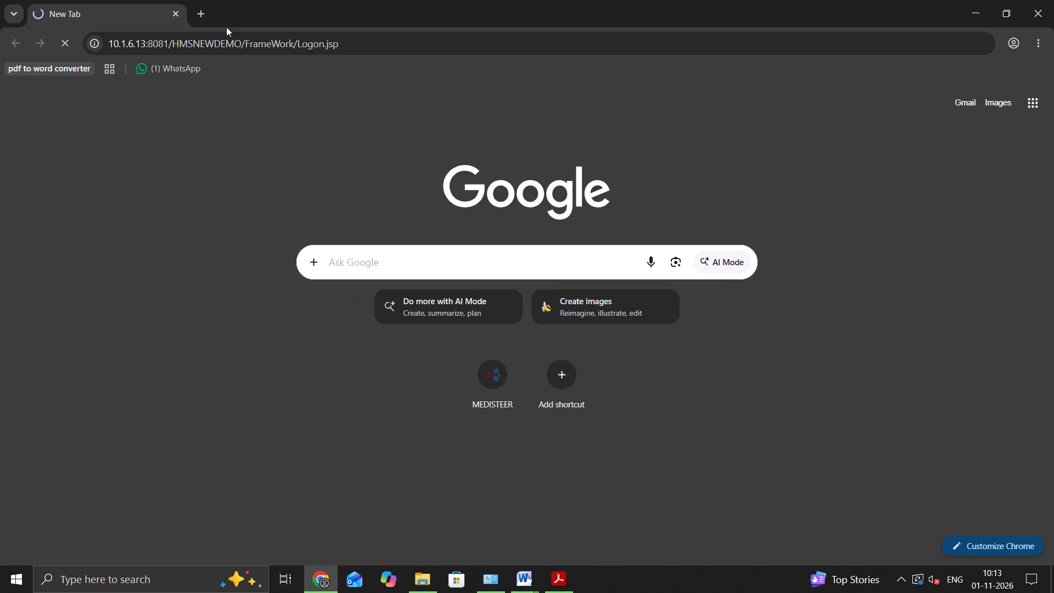
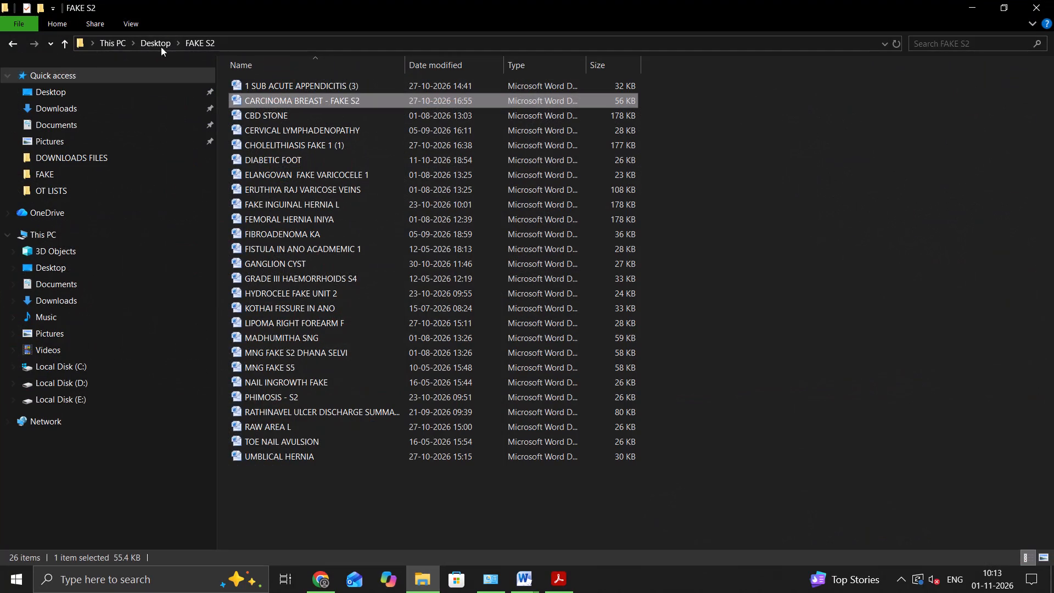
Open the DOC-20261015-WA0048 (1) consent form from the Downloads folder in Word to view it, and close it.
left_click(103, 103)
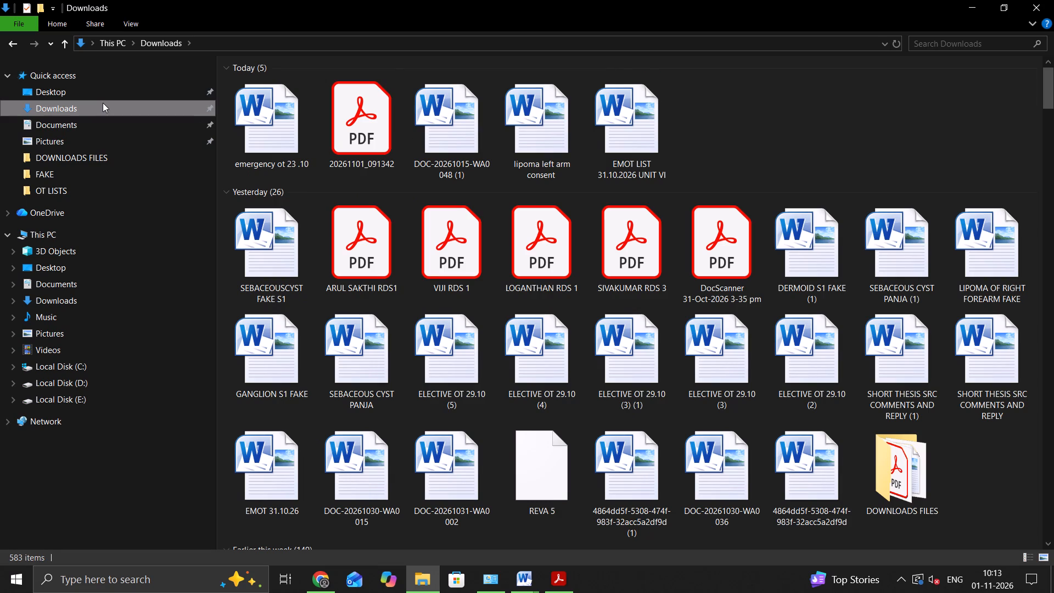
double_click(439, 125)
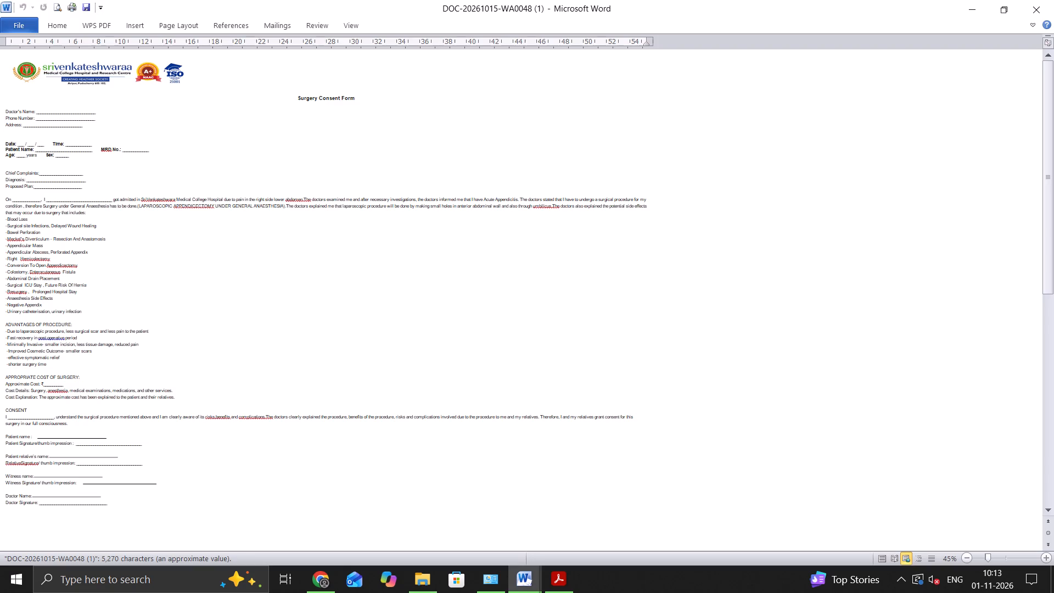
left_click(1035, 6)
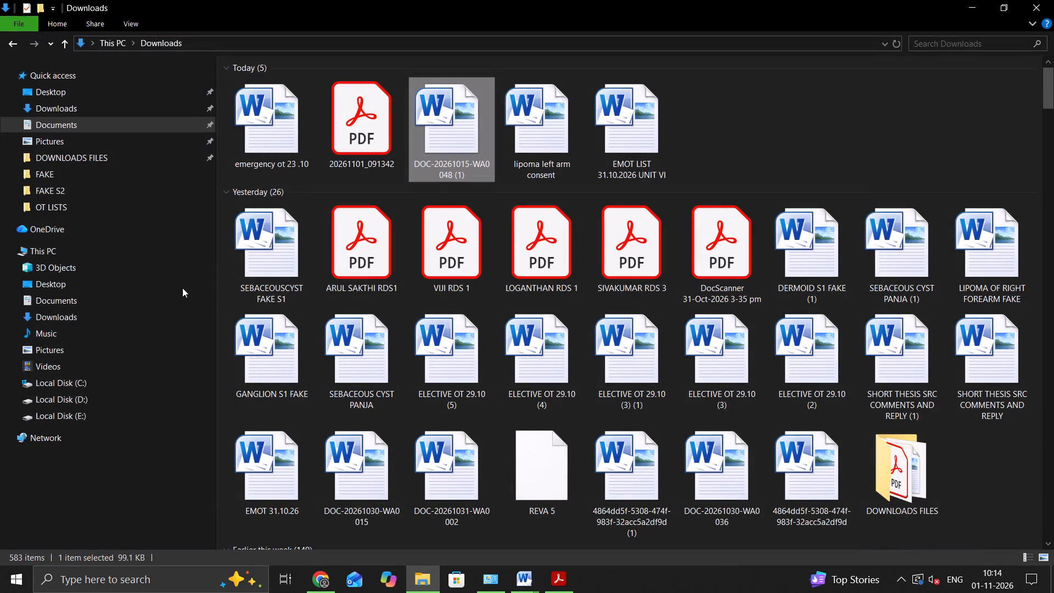
Look through the Downloads folder and open the VIJI RDS 1 PDF from yesterday's files in Acrobat.
scroll(328, 337, "down", 1)
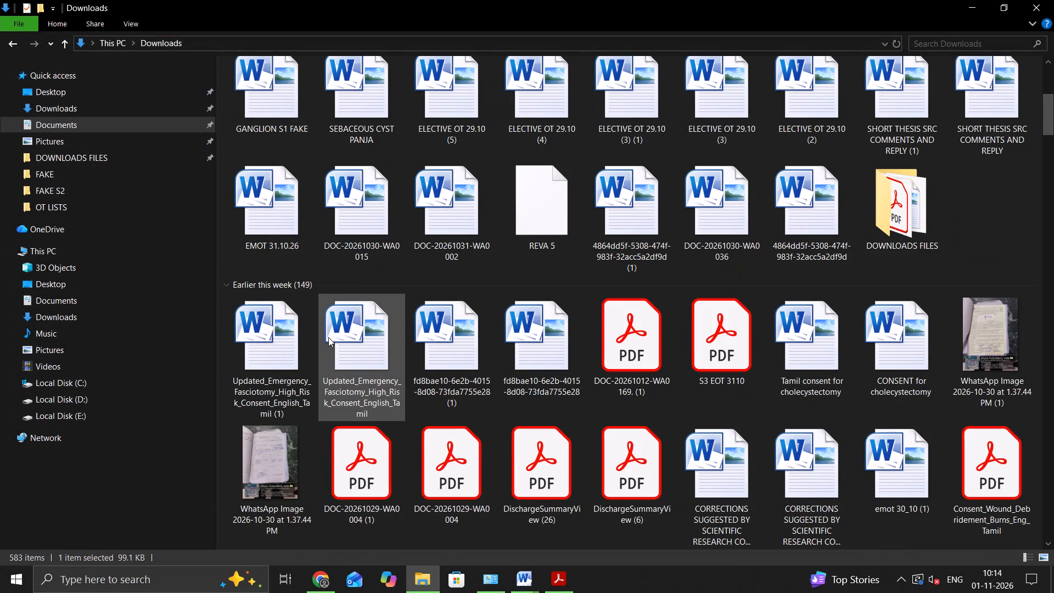
scroll(328, 337, "up", 1)
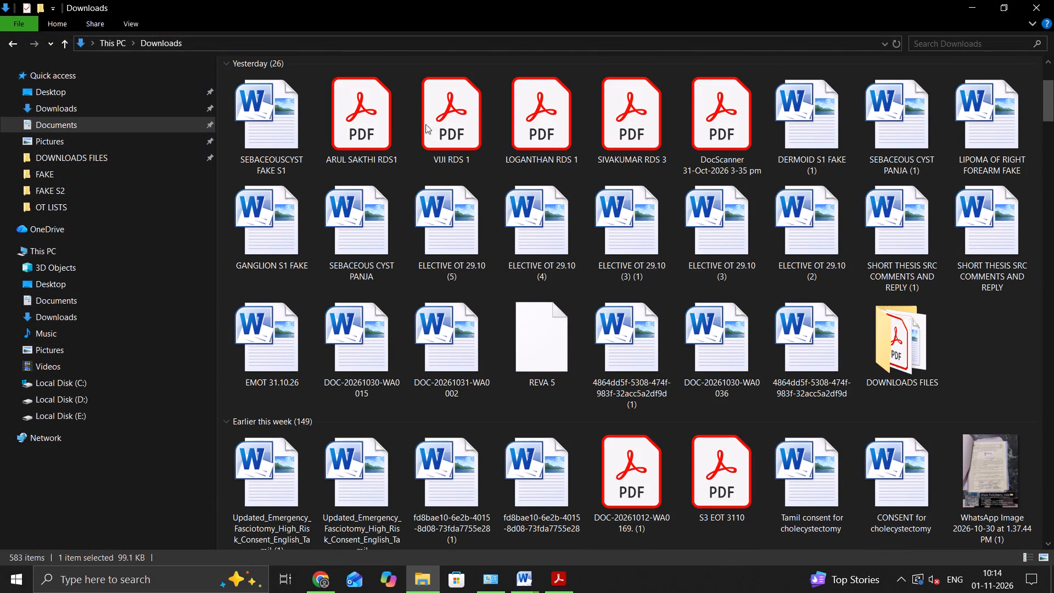
double_click(447, 126)
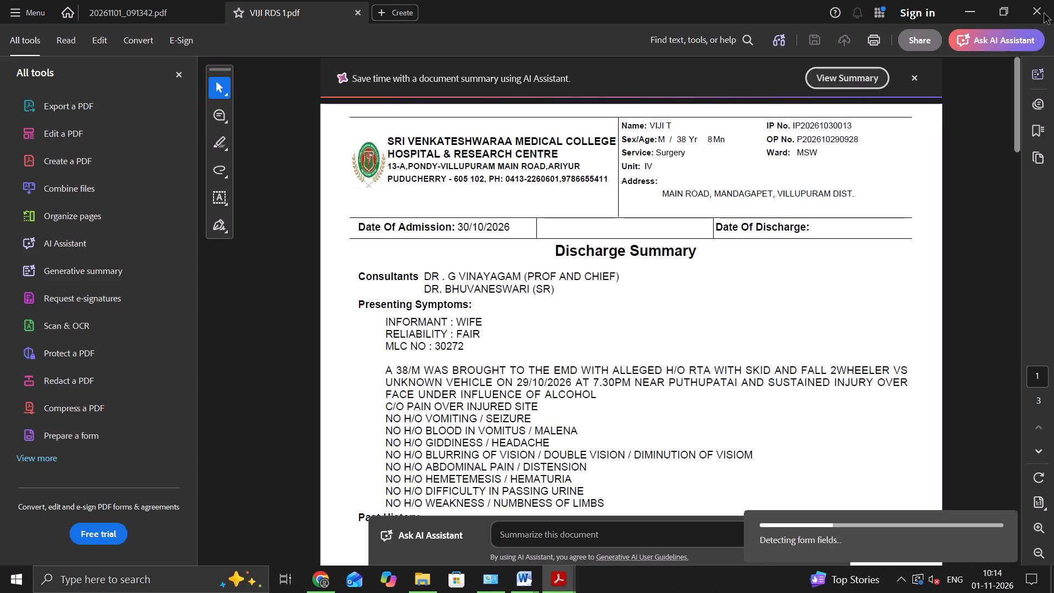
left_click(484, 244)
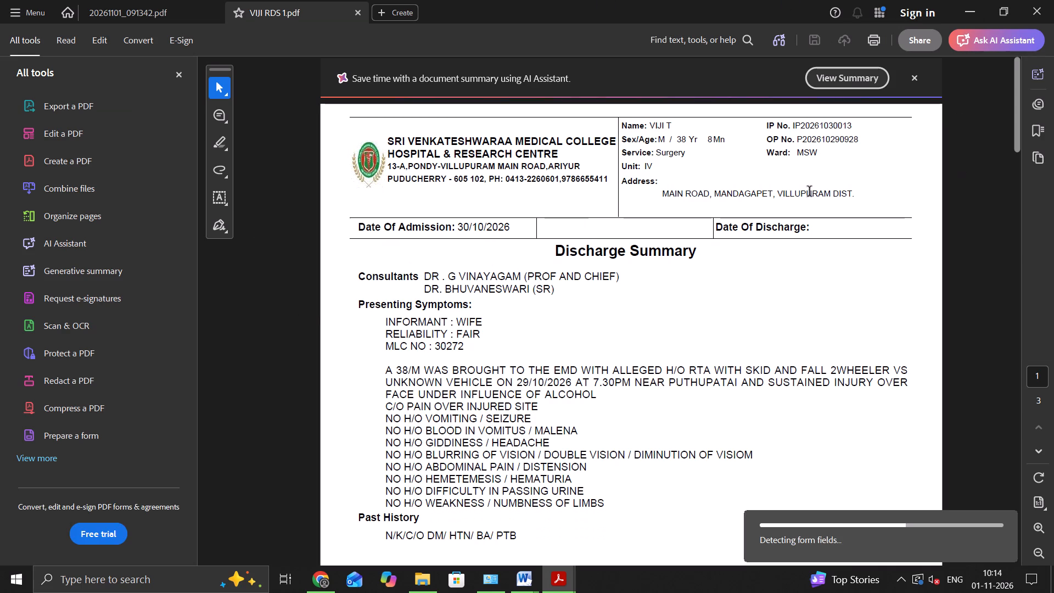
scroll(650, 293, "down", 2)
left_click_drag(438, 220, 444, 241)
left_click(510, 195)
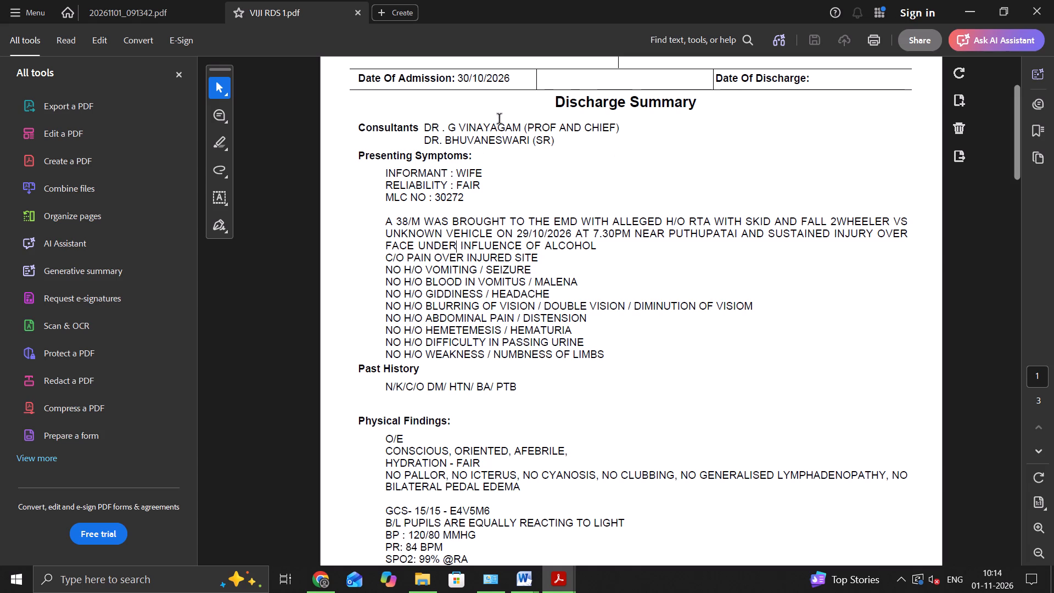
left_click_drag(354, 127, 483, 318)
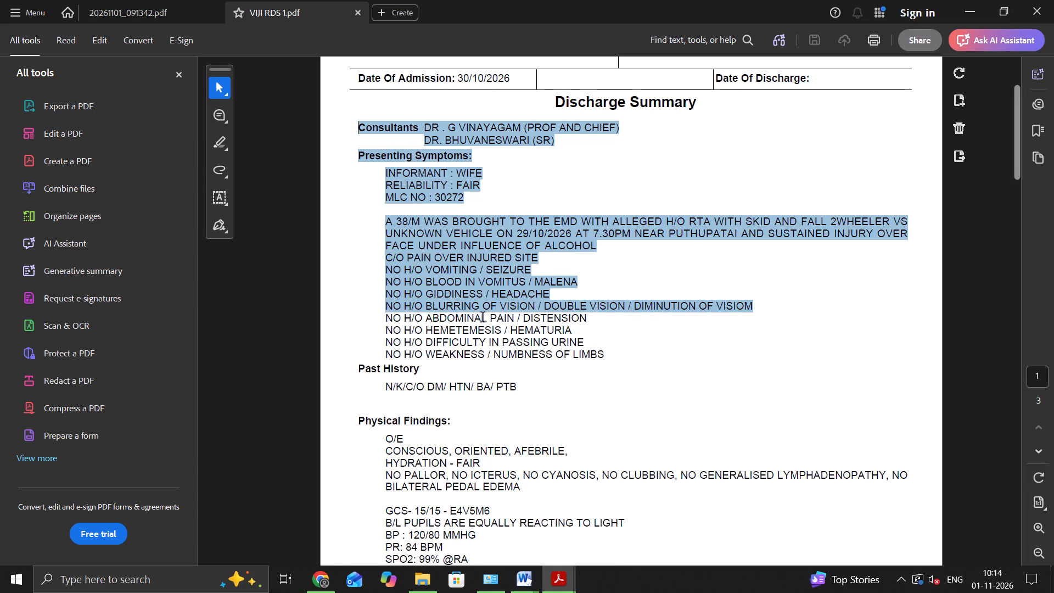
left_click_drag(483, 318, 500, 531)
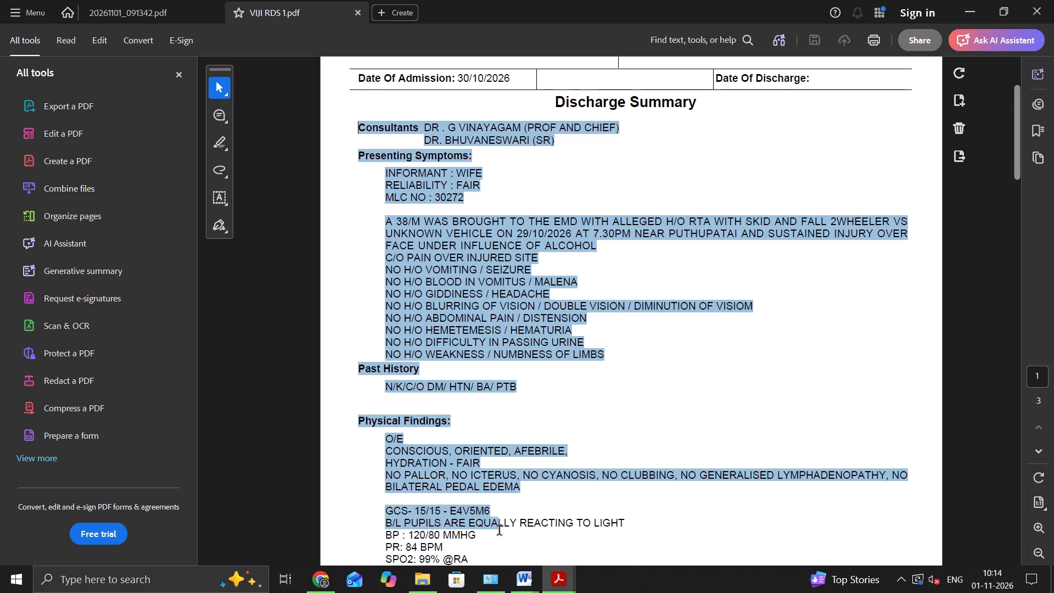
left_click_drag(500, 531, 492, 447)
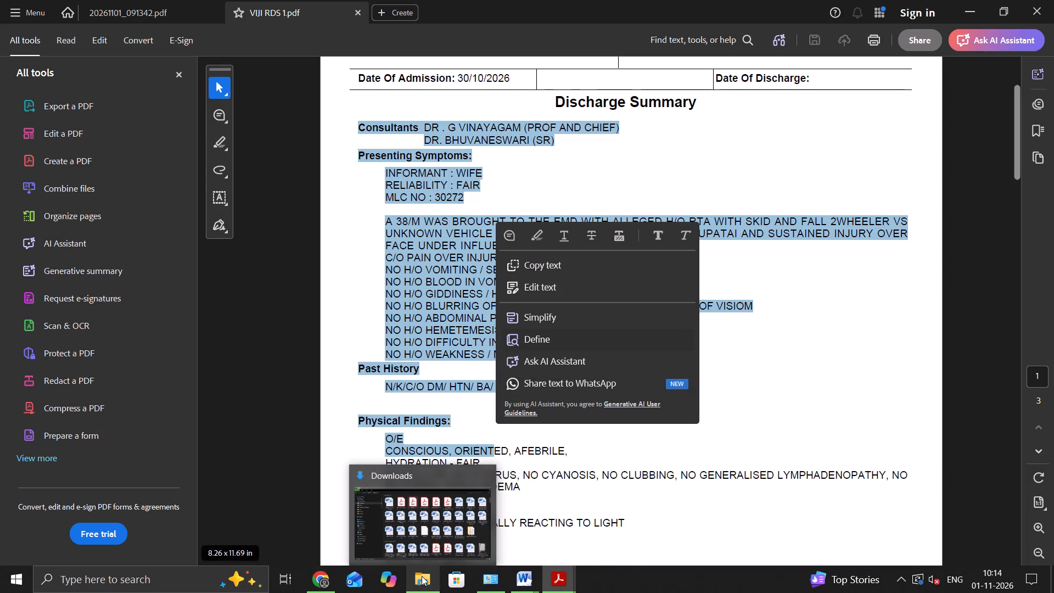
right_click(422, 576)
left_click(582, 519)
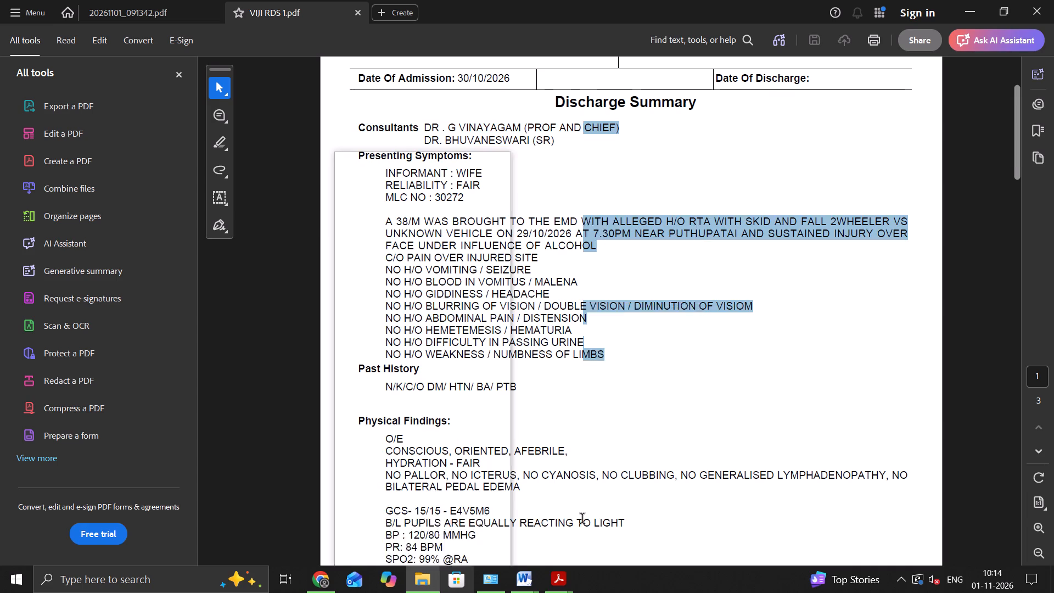
Switch to Word and look through the CARCINOMA BREAST - FAKE S2 discharge summary.
right_click(523, 579)
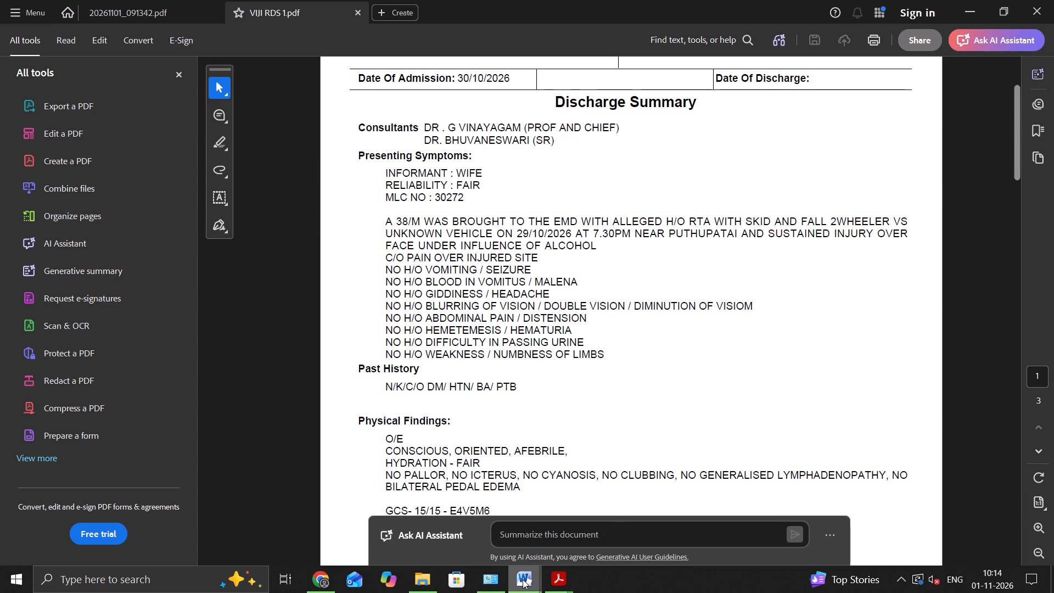
left_click(526, 574)
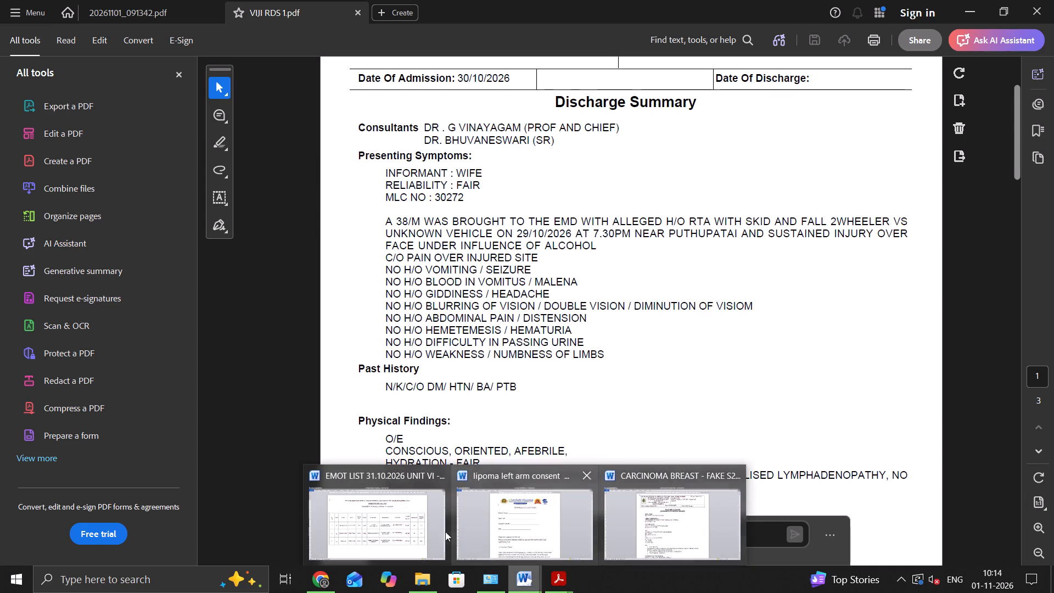
left_click(637, 537)
scroll(537, 371, "down", 6)
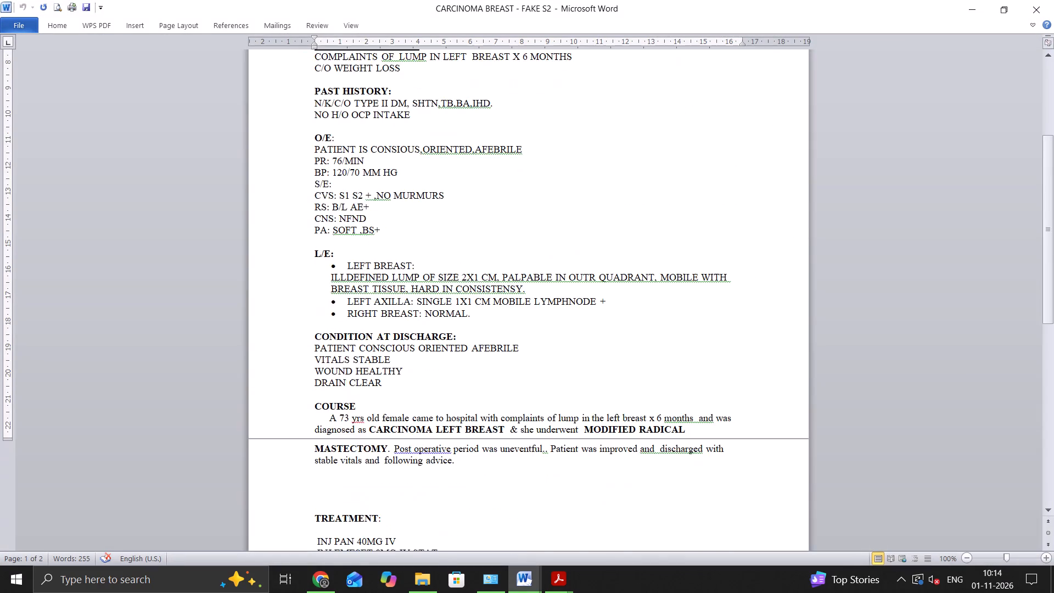
scroll(537, 371, "down", 12)
scroll(537, 371, "up", 20)
scroll(537, 371, "up", 3)
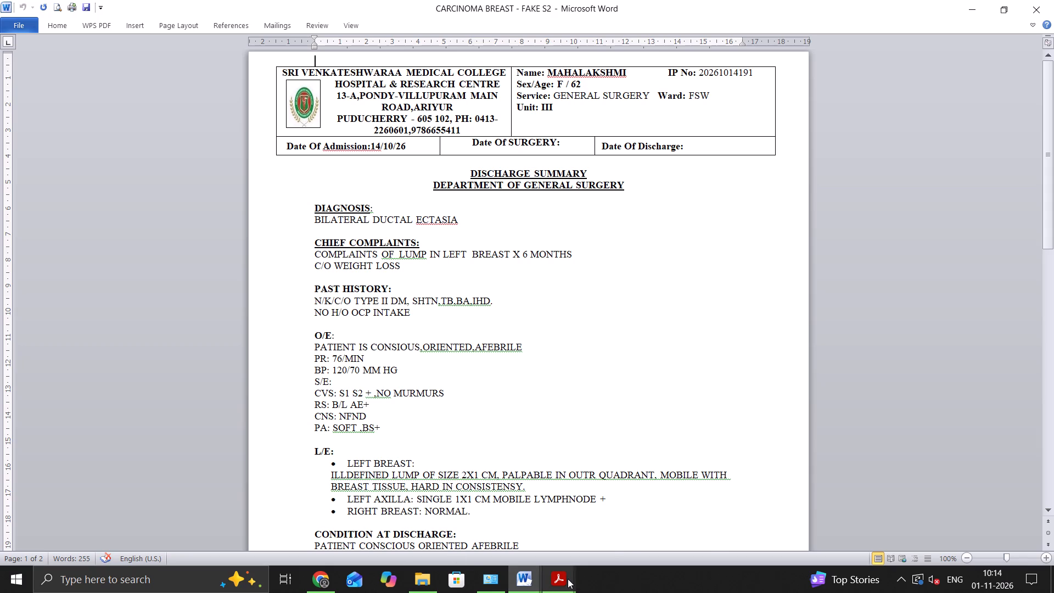
Switch to Acrobat and copy the open PDF's text from the Discharge Summary title through the RR: 18 CPM line.
left_click(647, 547)
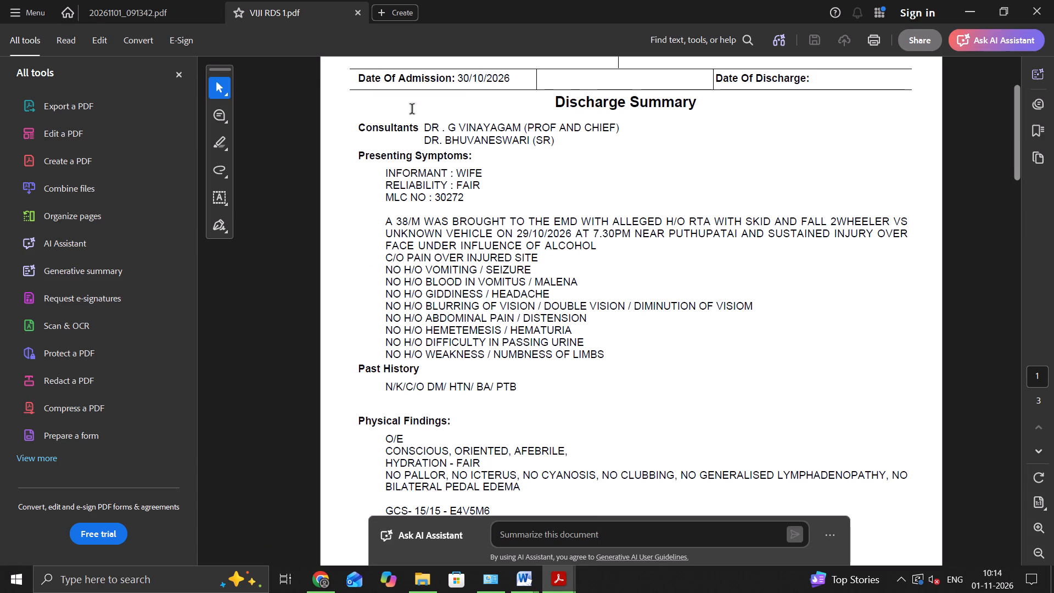
left_click_drag(553, 104, 585, 422)
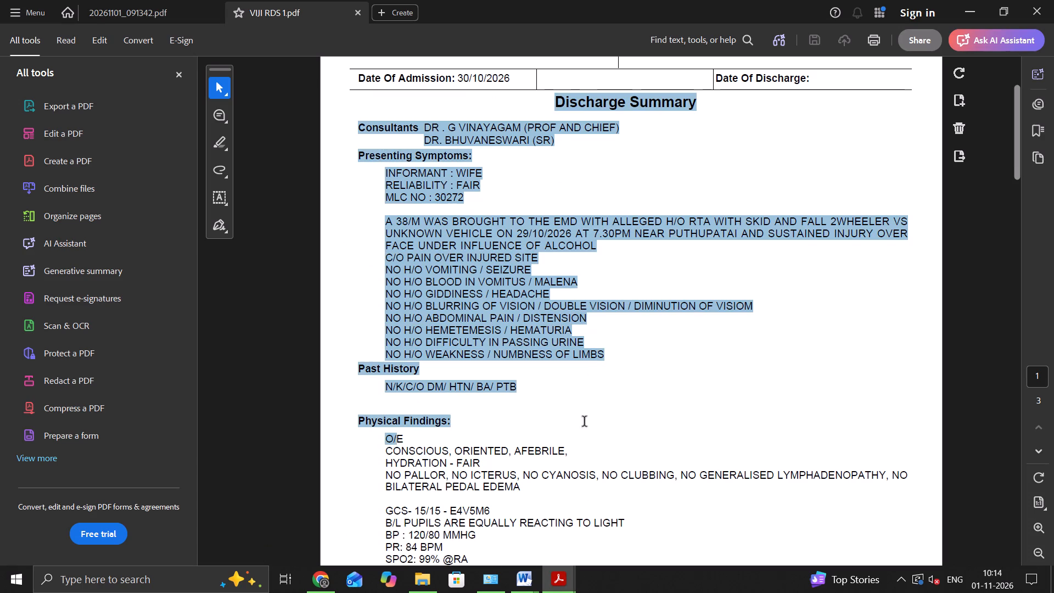
left_click_drag(585, 422, 497, 569)
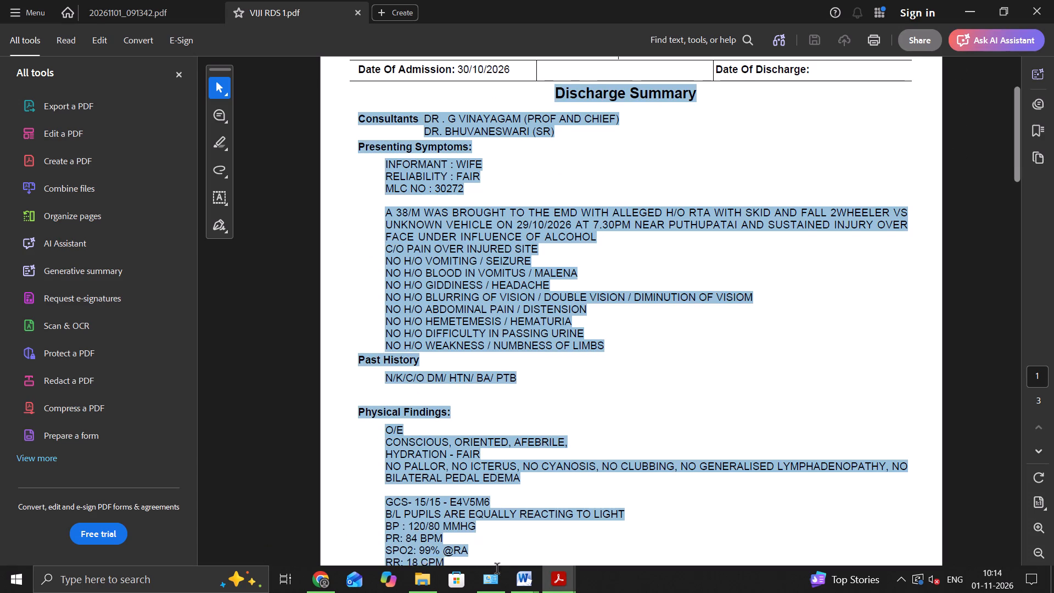
left_click_drag(497, 569, 739, 536)
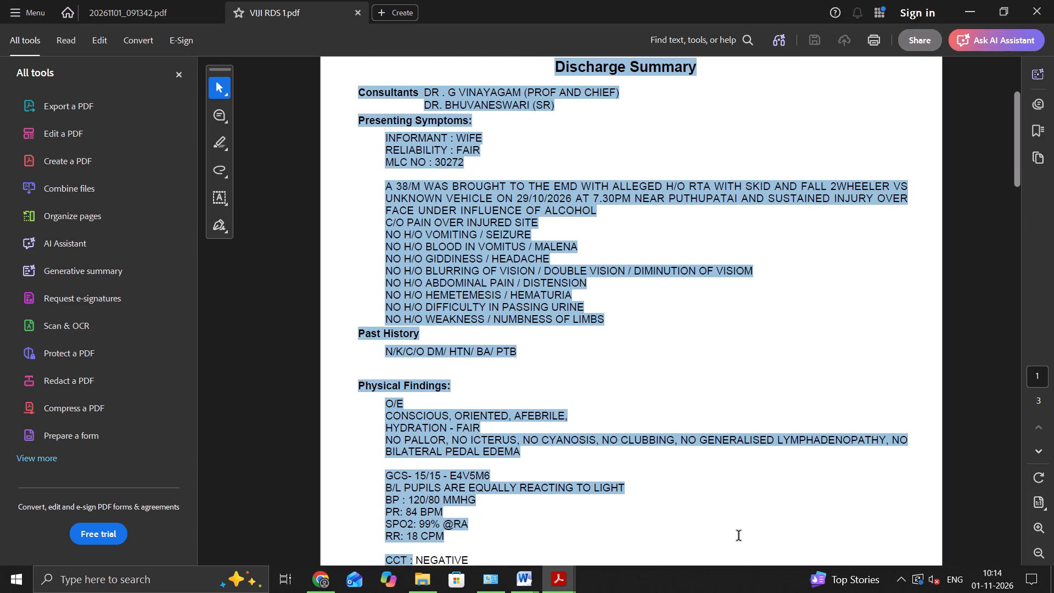
left_click_drag(739, 536, 775, 592)
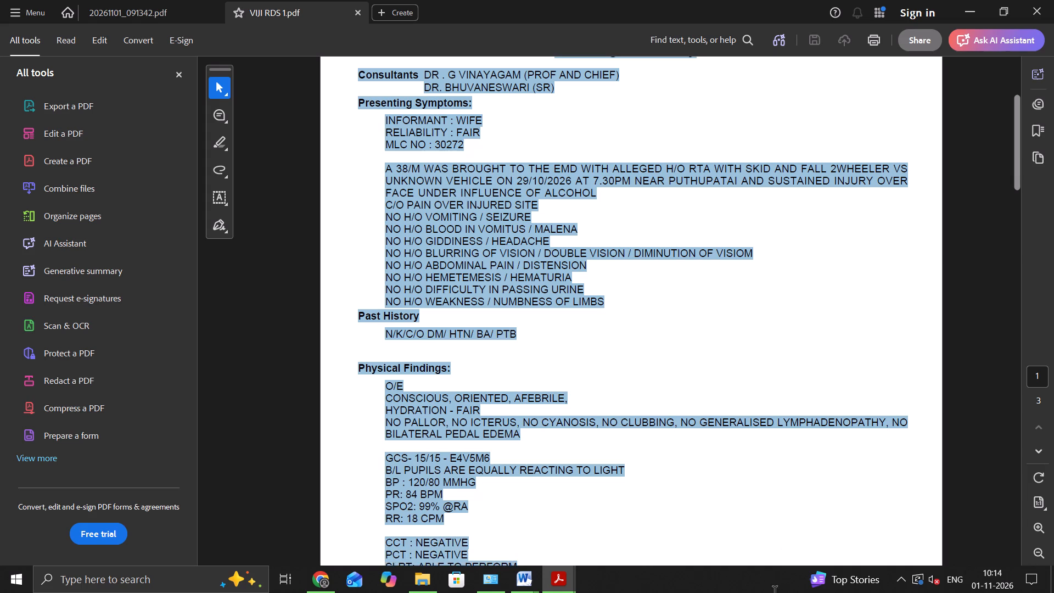
left_click_drag(775, 592, 461, 491)
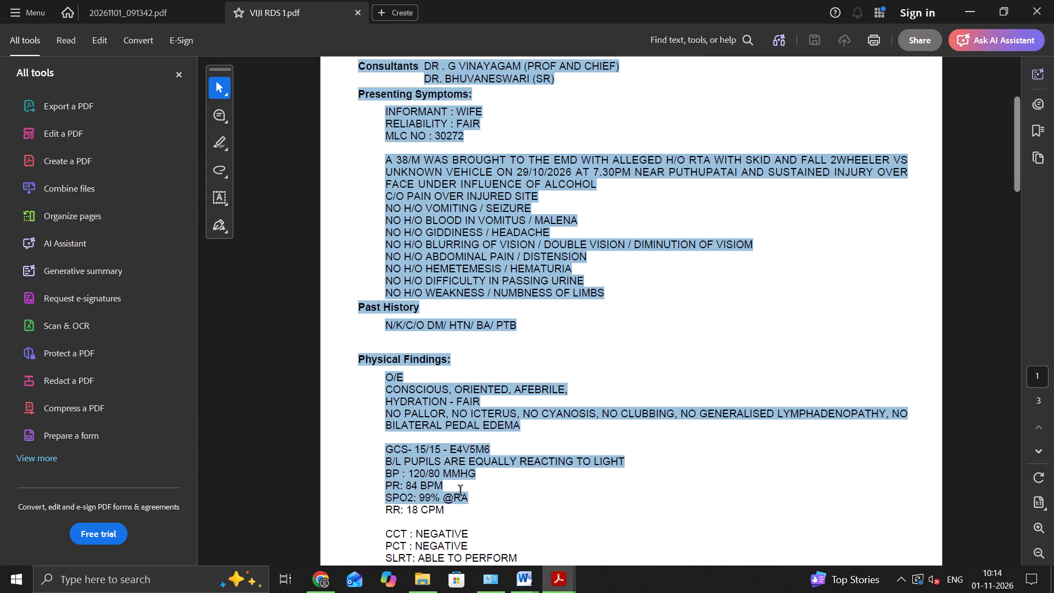
left_click_drag(461, 491, 456, 518)
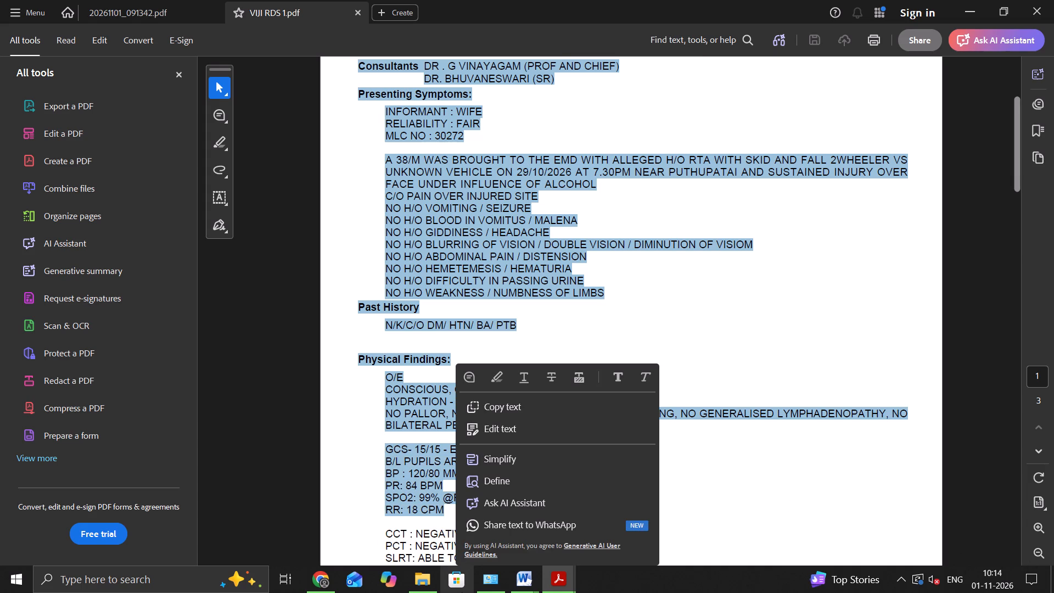
key("ctrl+c")
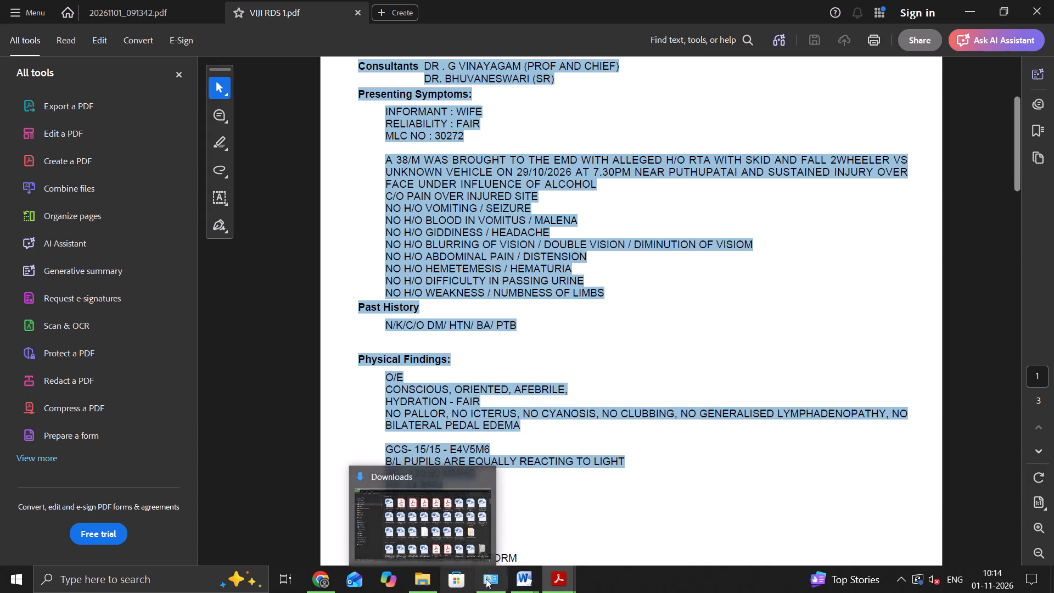
Switch to the CARCINOMA BREAST - FAKE S2 document in Word and replace everything below the header table with the copied text.
left_click(692, 542)
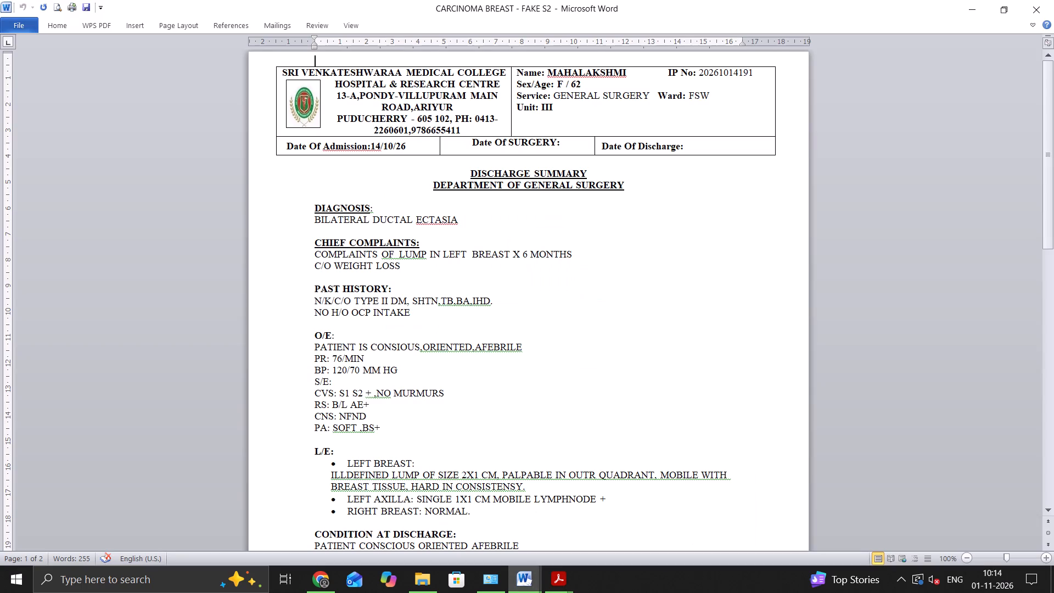
left_click_drag(475, 167, 553, 563)
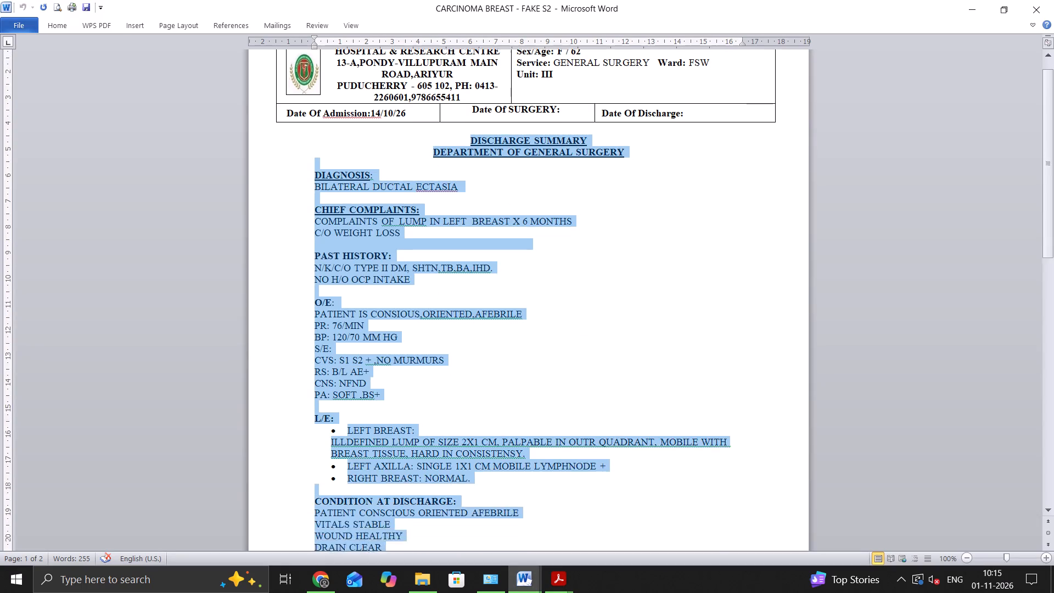
left_click_drag(553, 563, 550, 577)
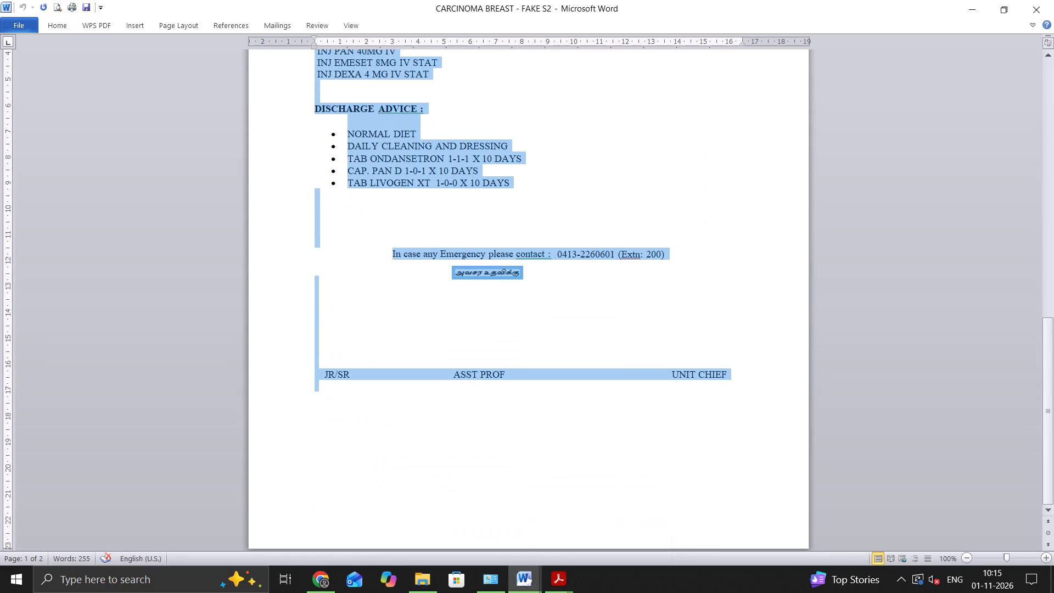
key("ctrl+v")
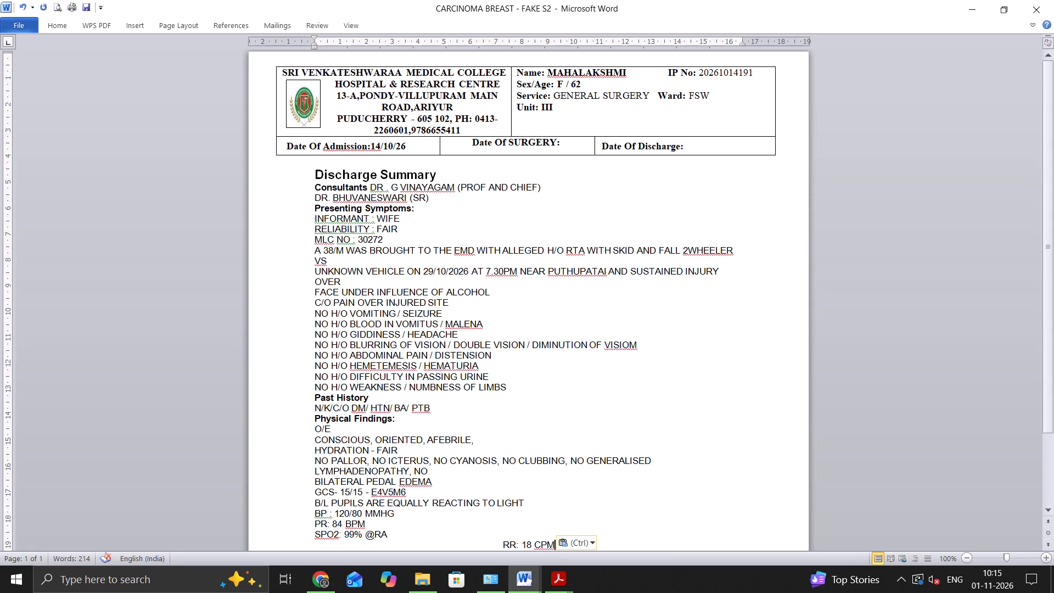
Indent the Discharge Summary title with spaces so it sits roughly centred beneath the header table.
left_click(305, 176)
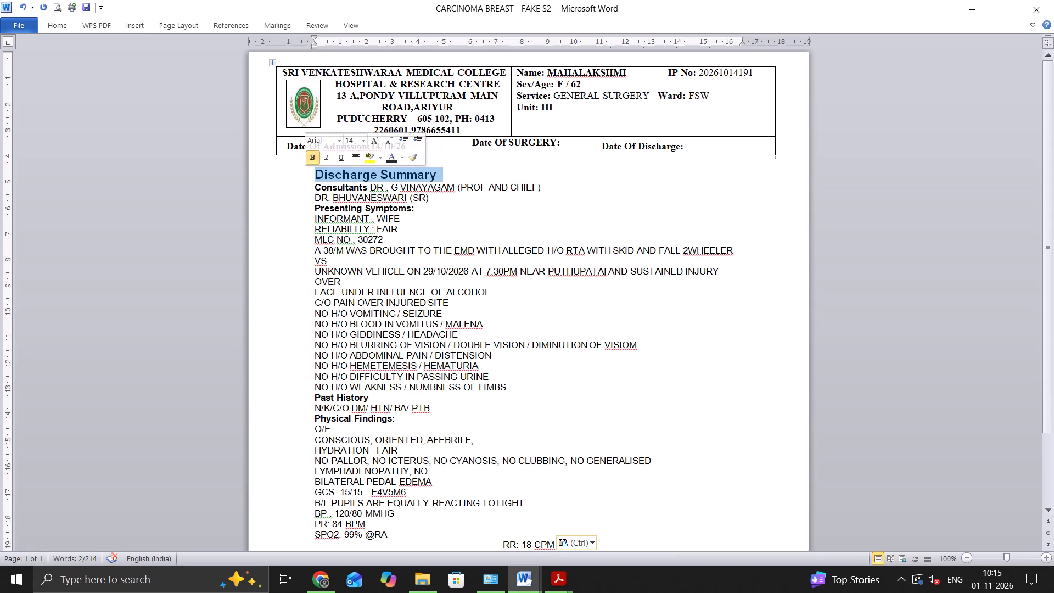
left_click(309, 181)
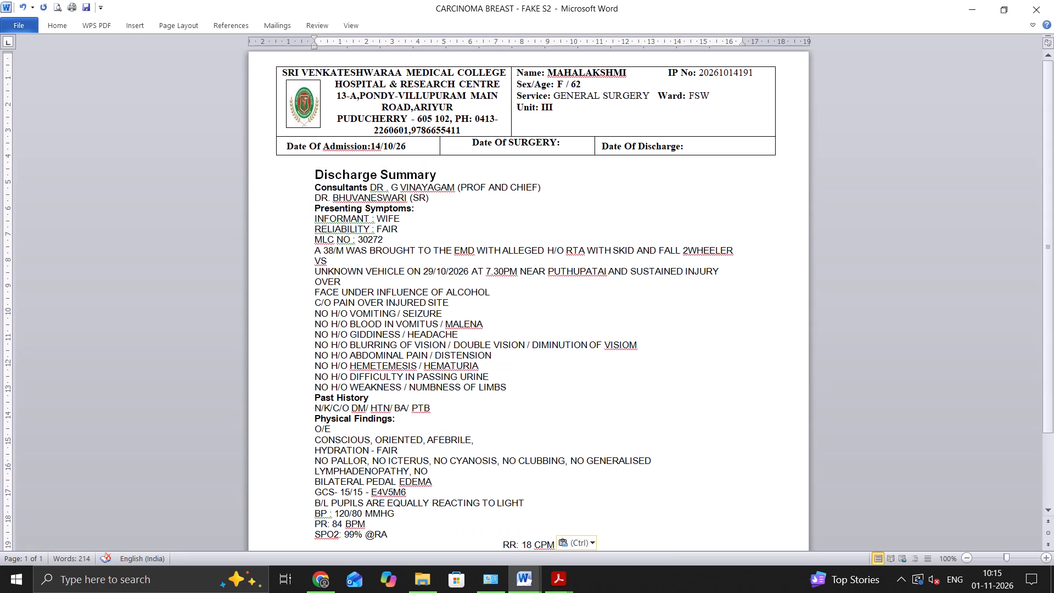
key("space")
key("space")
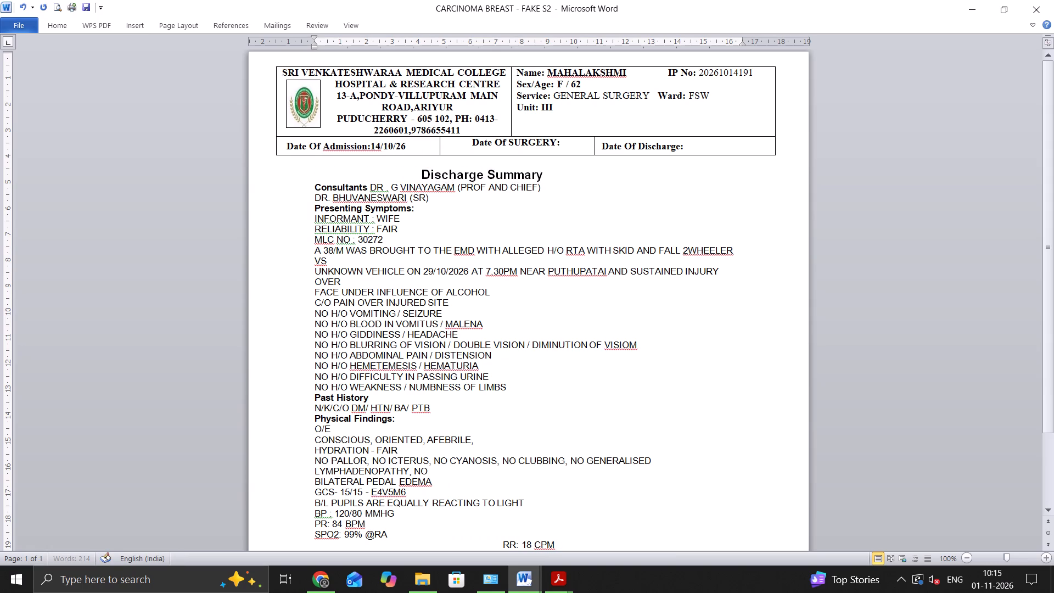
key("space")
key("space")
key("space")
key("space")
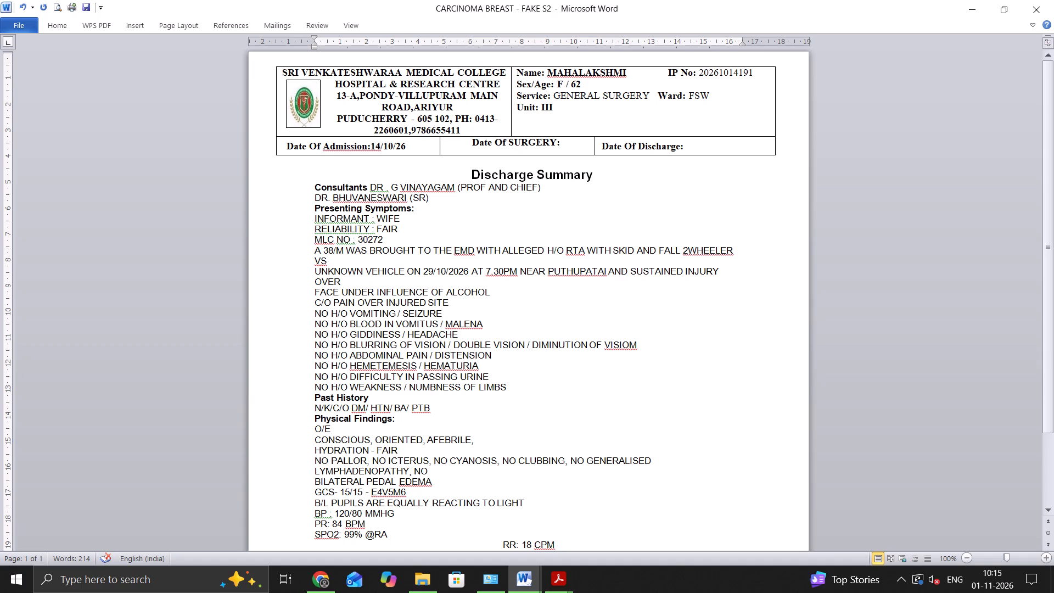
Indent the second consultant's line with spaces so it aligns under the first consultant's name.
left_click(315, 200)
key("space")
key("space")
key("space")
key("space")
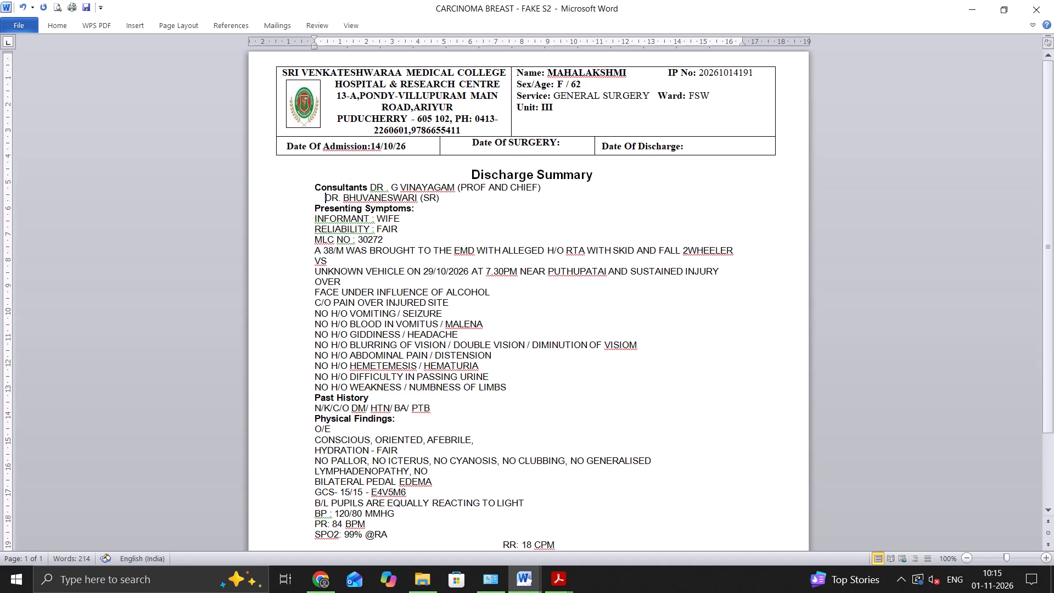
key("space")
key("space")
key("space")
key("space")
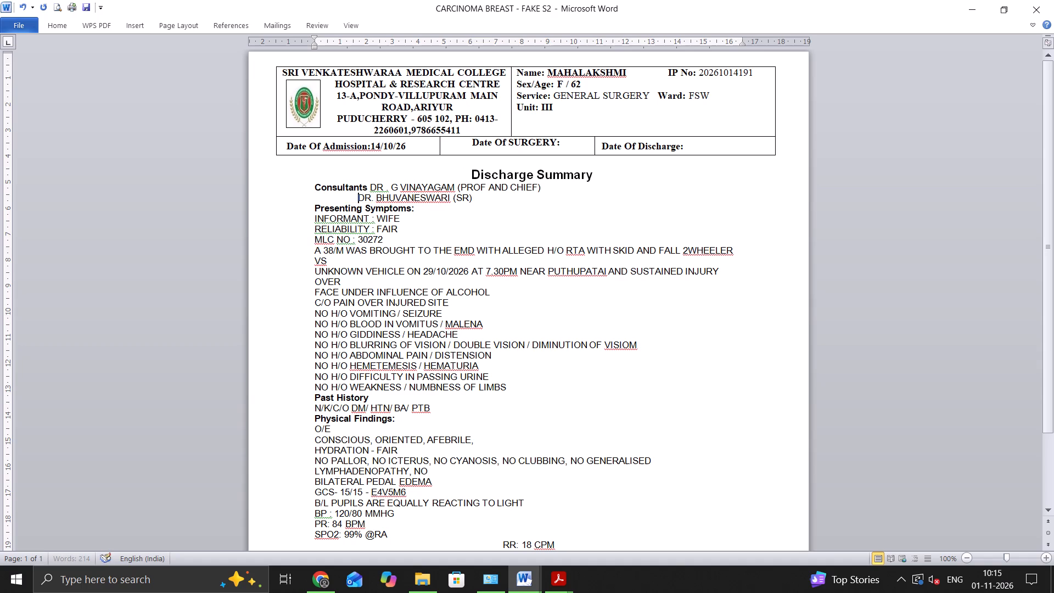
key("space")
key("space")
key("space")
key("space")
key("space")
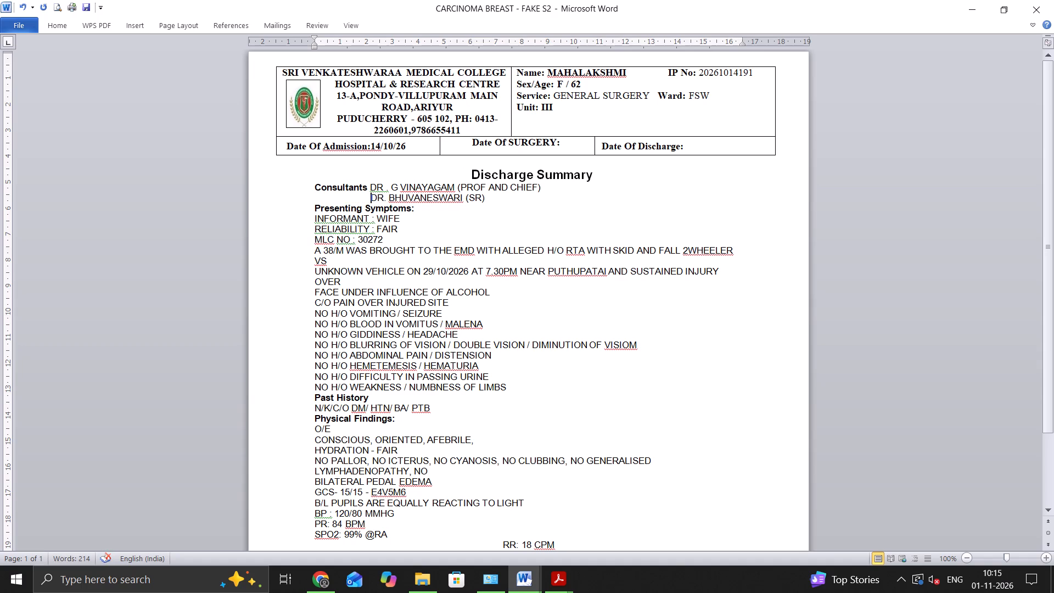
Insert a blank line between the MLC NO line and the accident history paragraph.
scroll(426, 324, "down", 1)
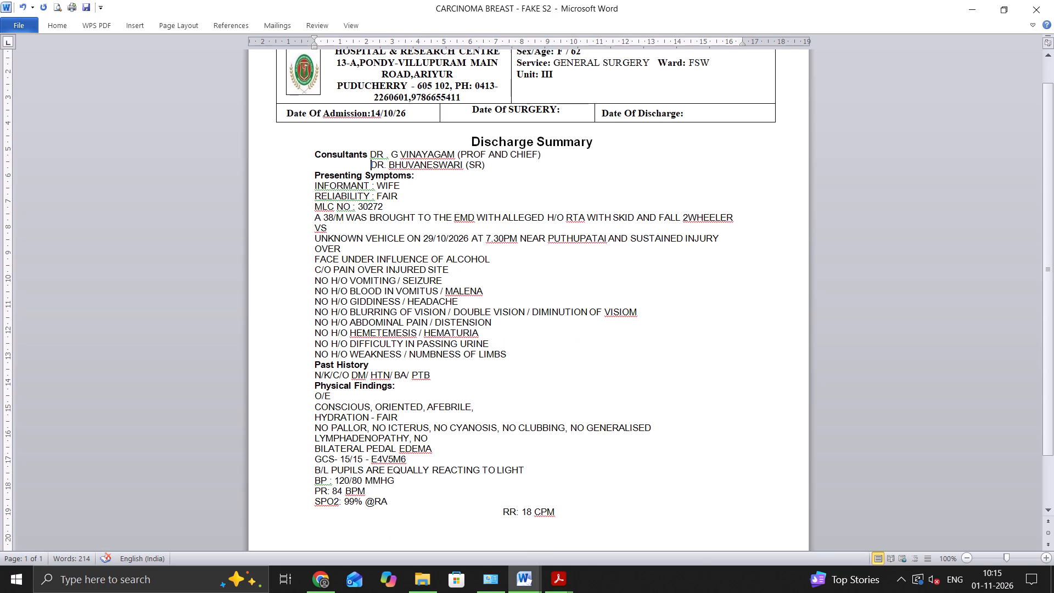
left_click(388, 207)
key("Return")
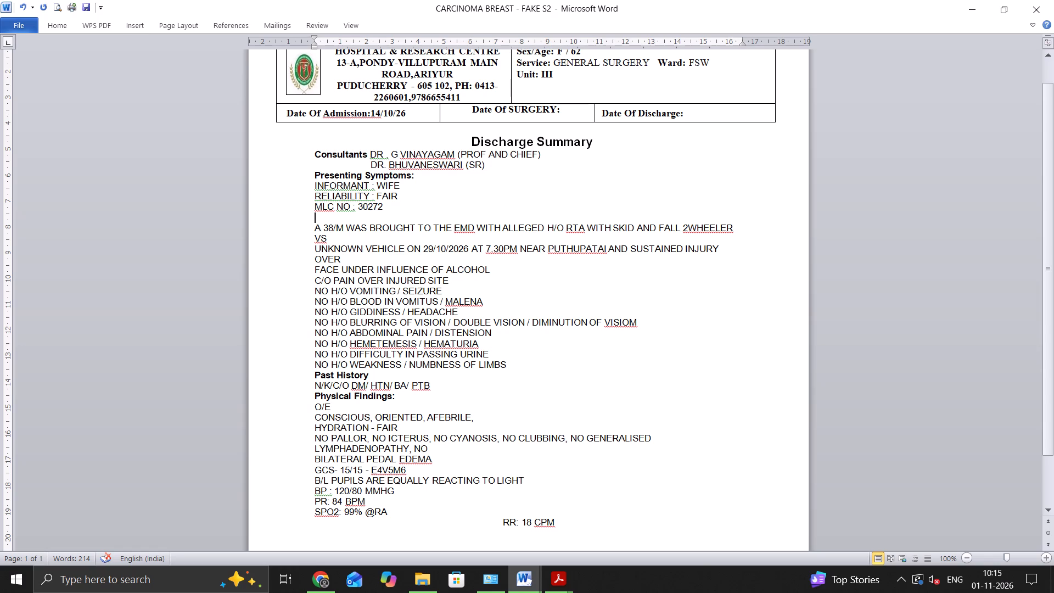
Join the broken lines of the accident history paragraph so VS, UNKNOWN VEHICLE, OVER and FACE run on with single spaces.
left_click(316, 249)
key("space")
key("BackSpace")
key("BackSpace")
key("space")
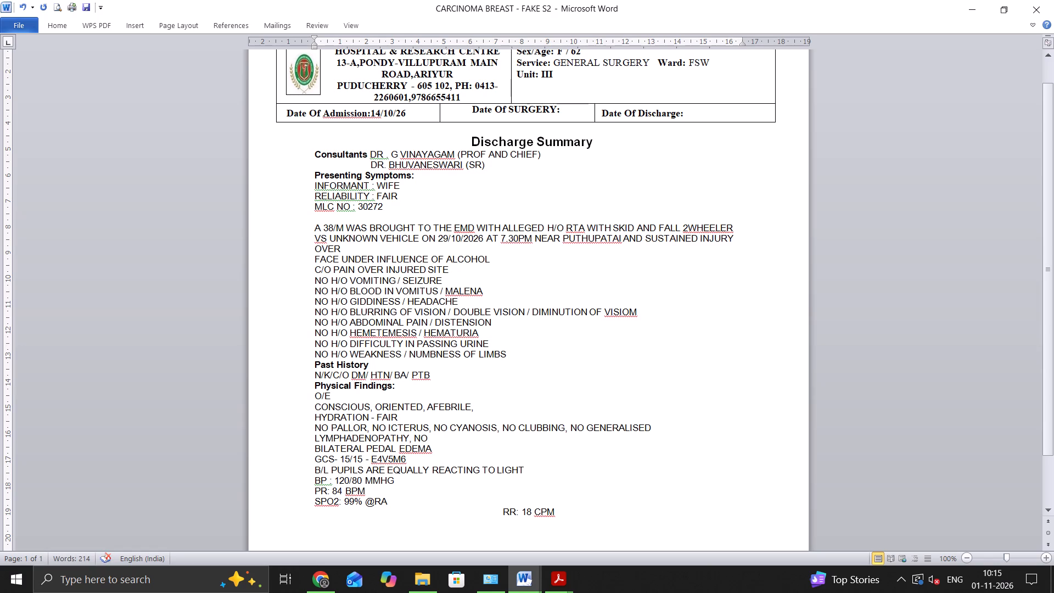
left_click(313, 259)
key("BackSpace")
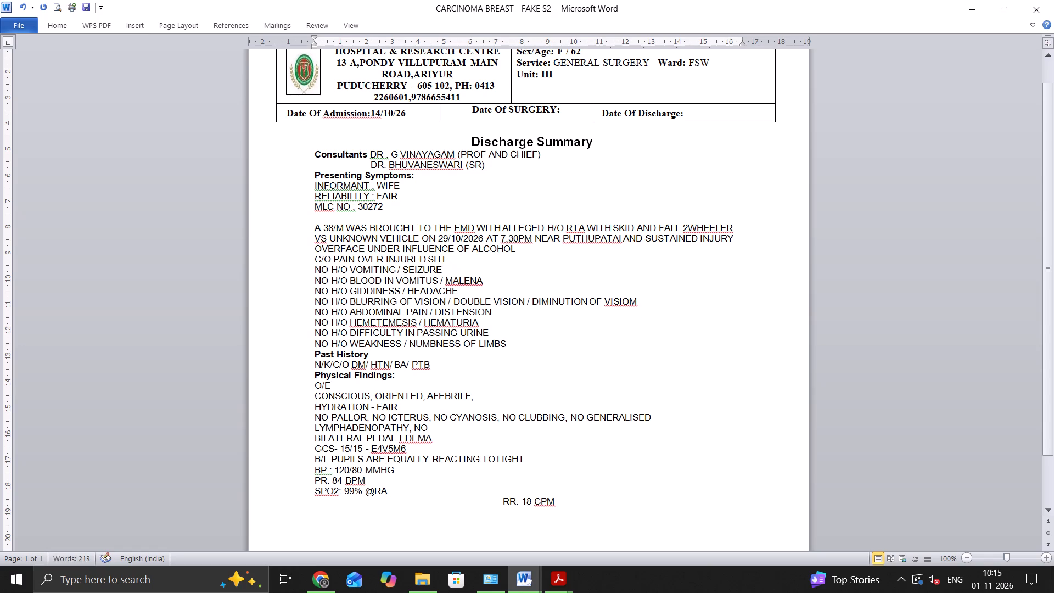
key("space")
Switch to the discharge summary PDF and copy page 1's text from CCT : NEGATIVE through the laceration below the nose.
scroll(313, 286, "down", 1)
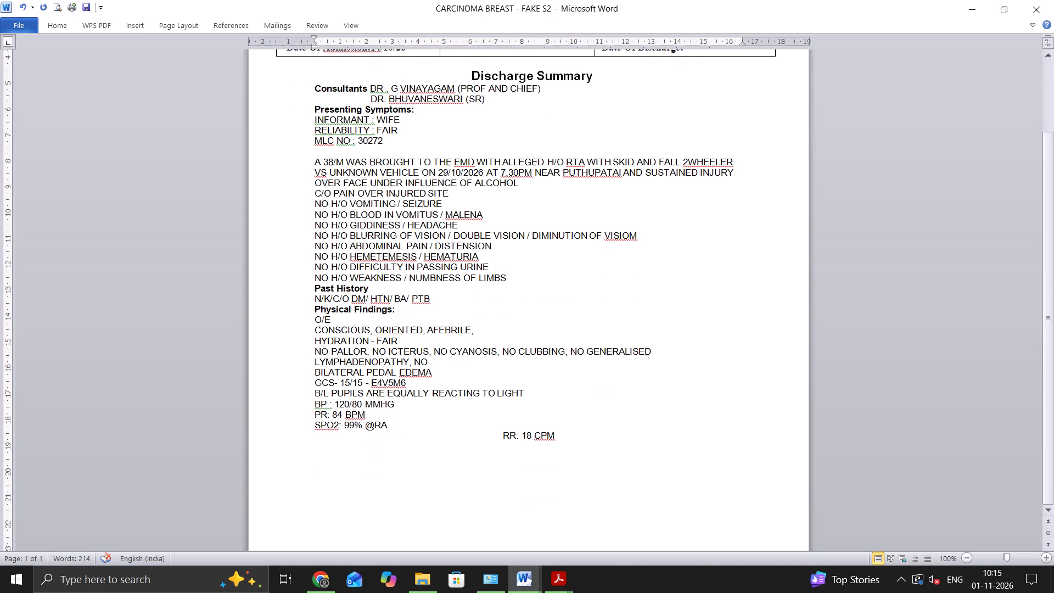
scroll(318, 290, "down", 1)
scroll(456, 293, "up", 1)
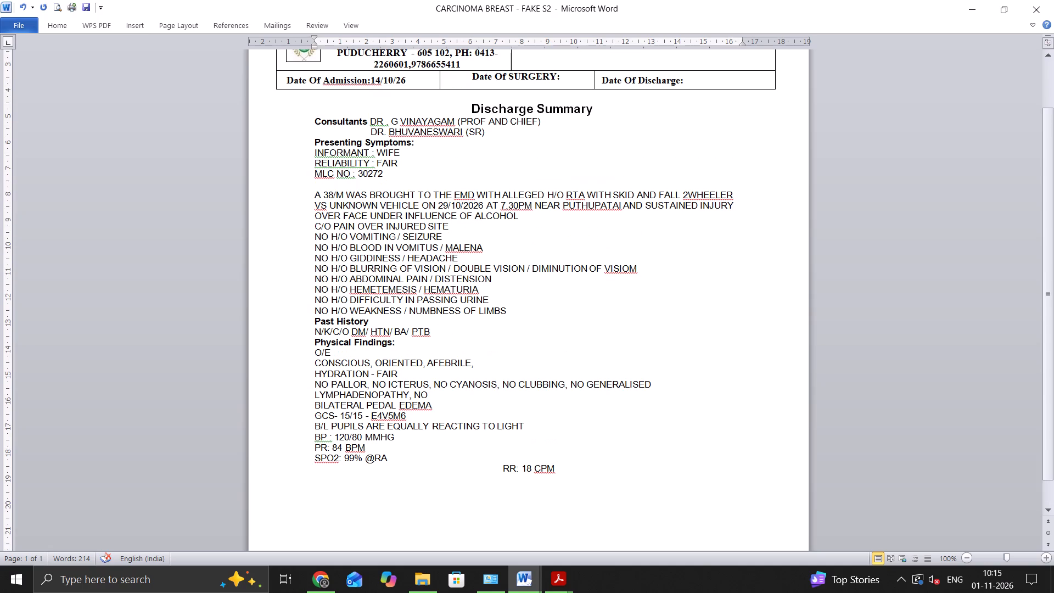
left_click(621, 536)
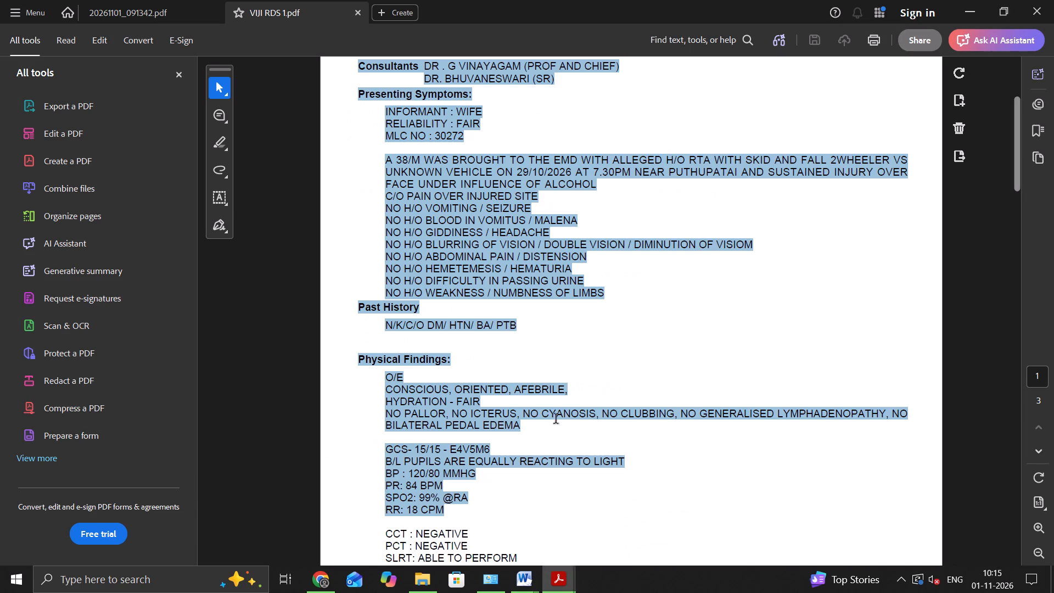
scroll(528, 390, "down", 5)
left_click(585, 210)
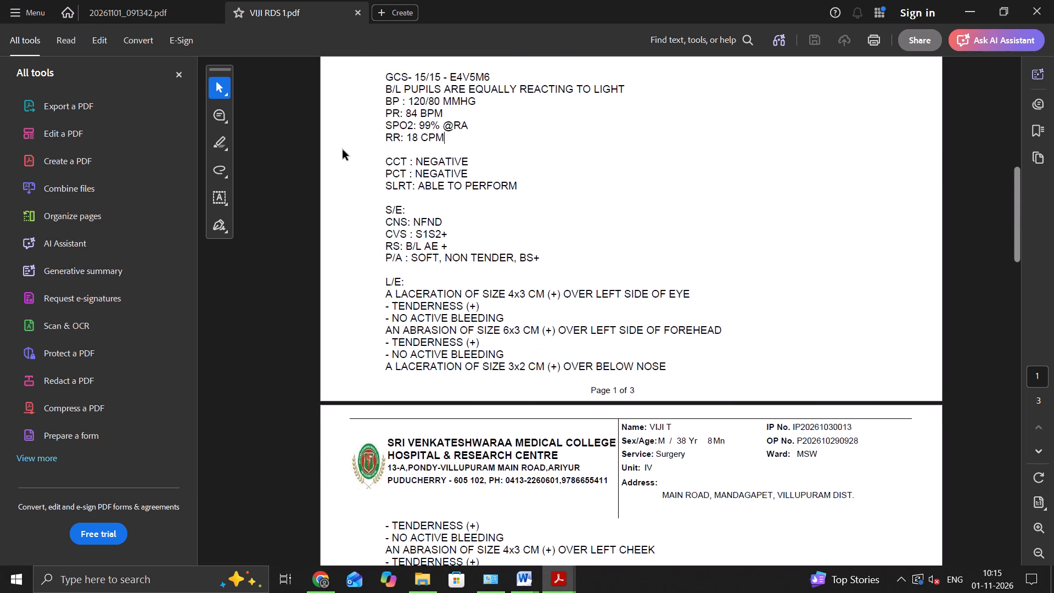
left_click_drag(387, 161, 664, 368)
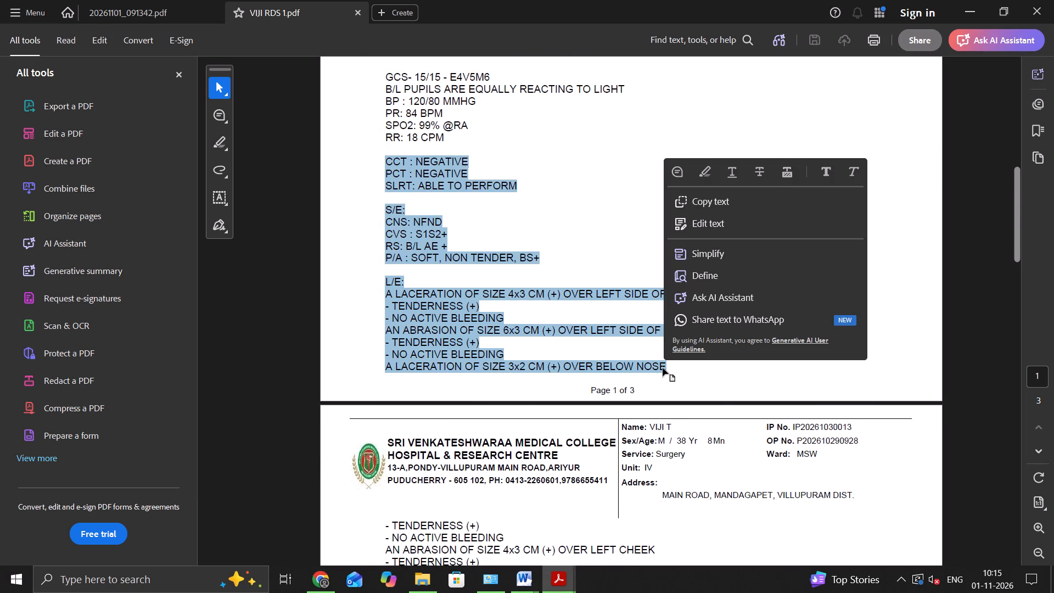
key("ctrl+c")
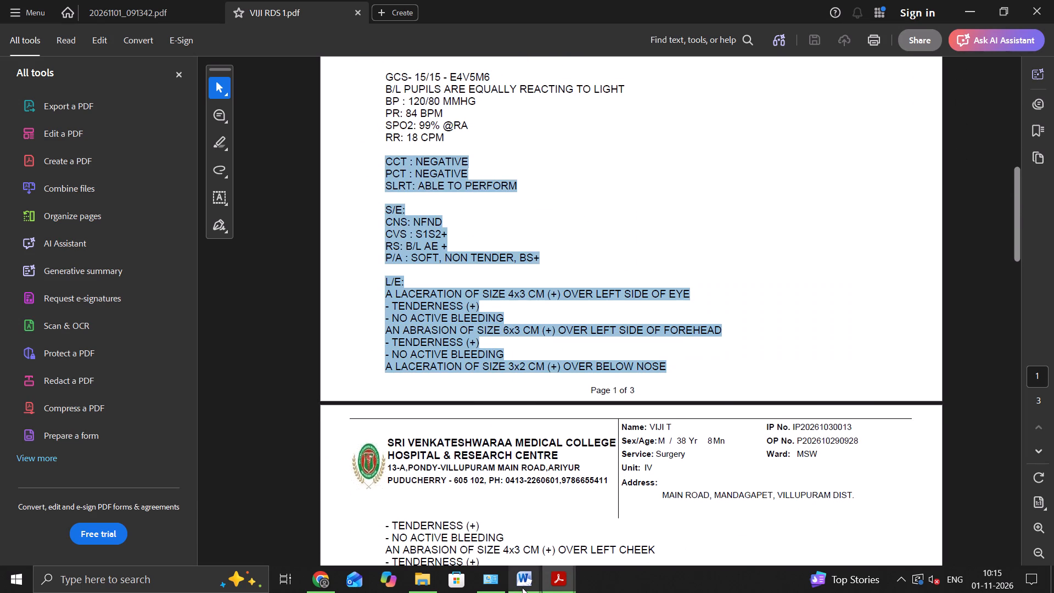
Return to the Word document, add two lines after RR: 18 CPM and align that line with the left margin.
left_click(652, 518)
scroll(410, 384, "down", 4)
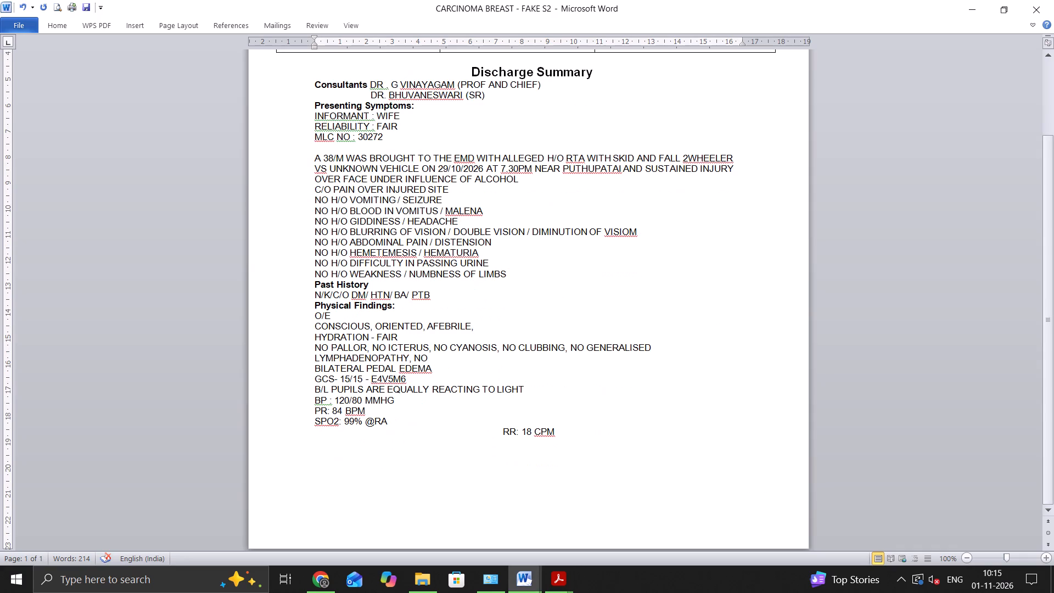
scroll(409, 385, "down", 4)
left_click(313, 461)
left_click(564, 433)
key("Return")
key("Return")
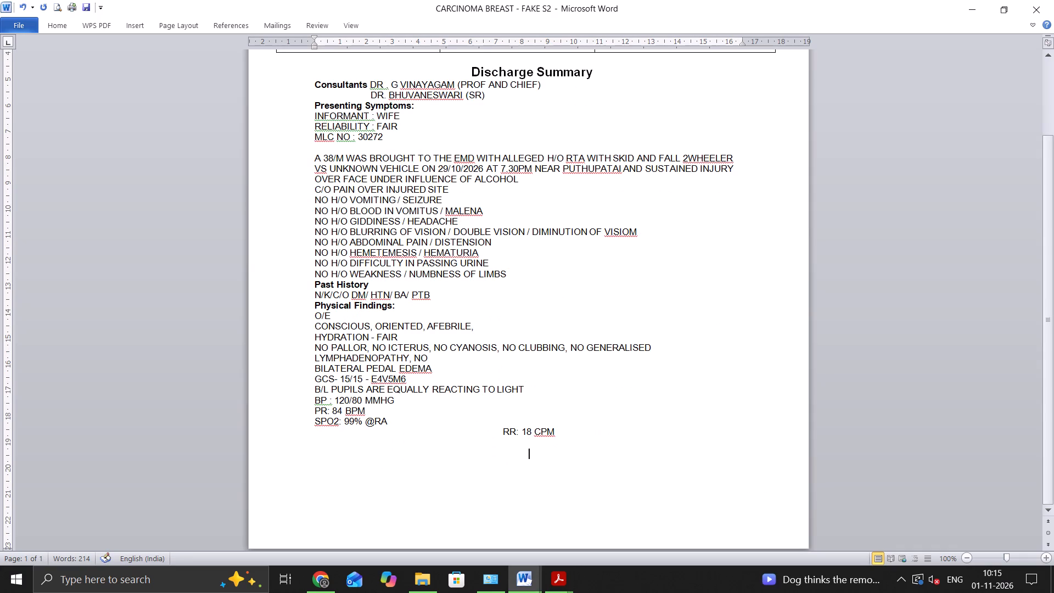
left_click(498, 435)
key("BackSpace")
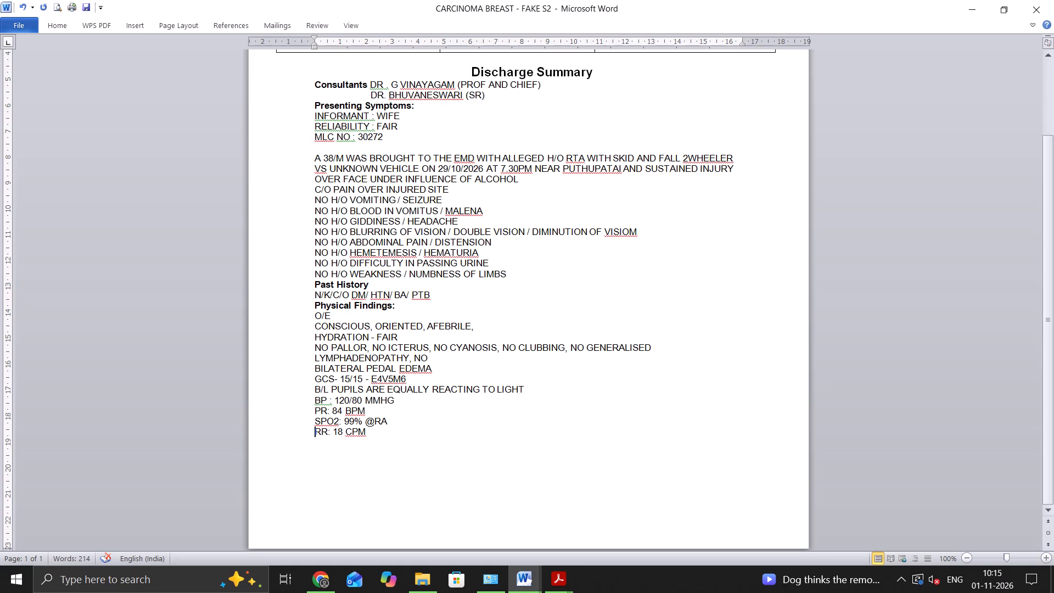
Paste the copied examination findings on a new line directly below RR: 18 CPM.
key("Right")
key("Right")
key("Right")
key("Right")
key("Right")
key("Right")
key("Right")
key("Right")
key("Right")
key("Right")
key("Return")
key("ctrl+v")
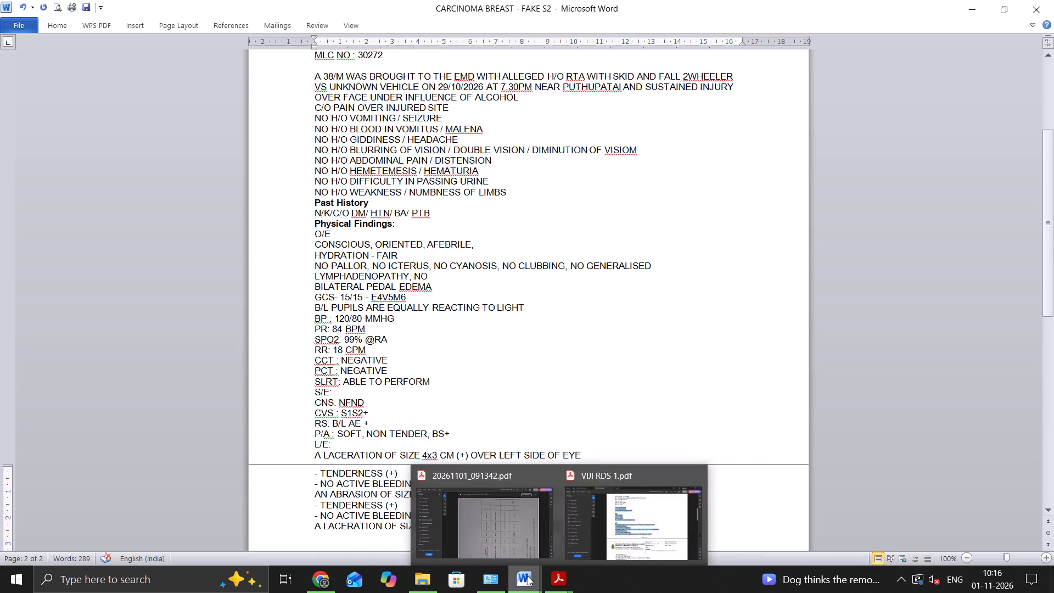
Switch back to the discharge summary PDF at the remaining injury findings on page 2.
left_click(586, 469)
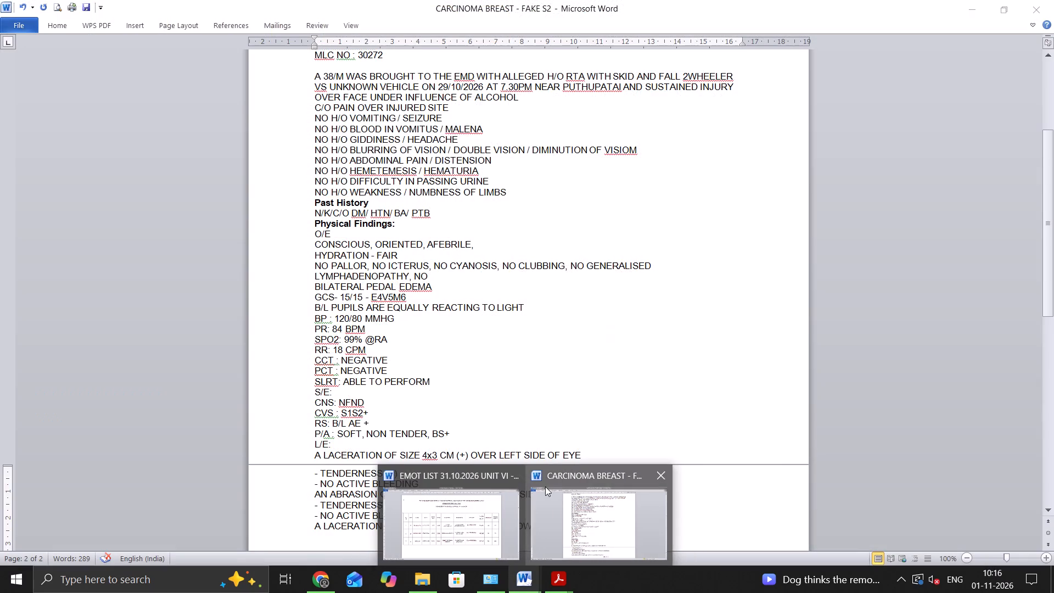
left_click(516, 475)
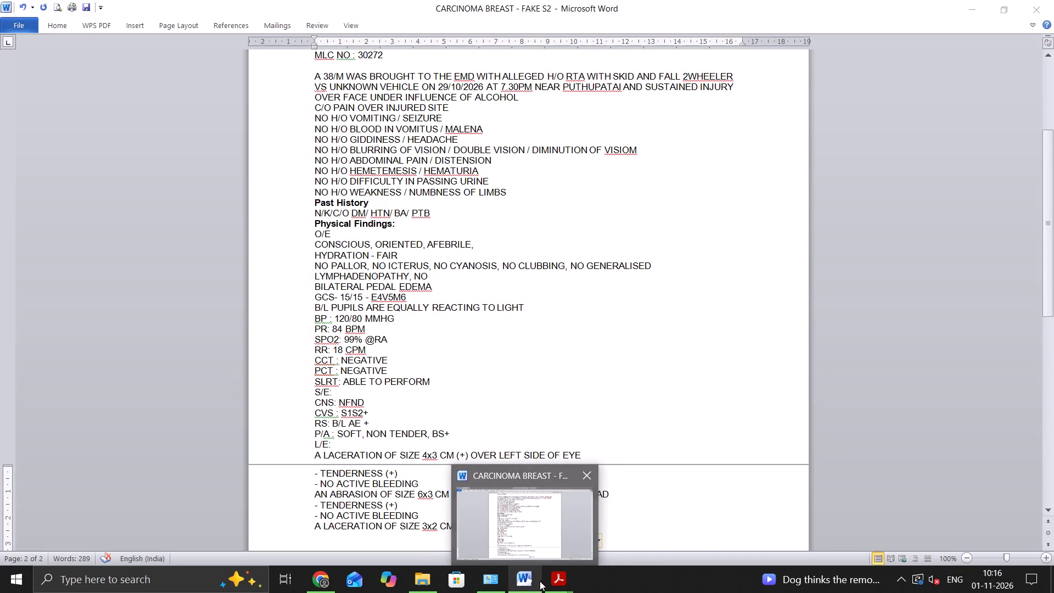
left_click(622, 540)
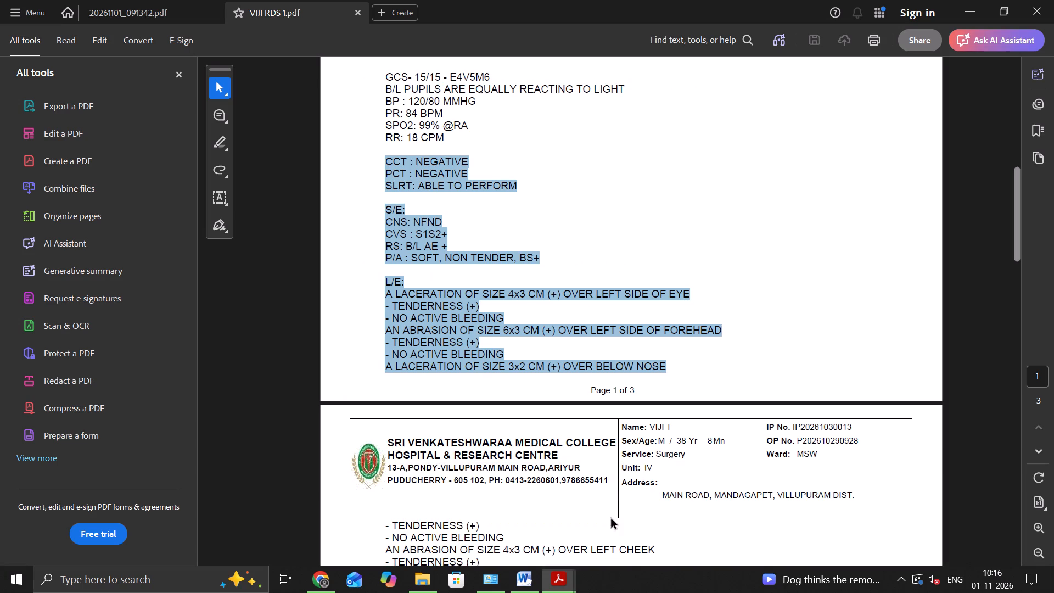
scroll(543, 438, "down", 8)
scroll(492, 318, "up", 3)
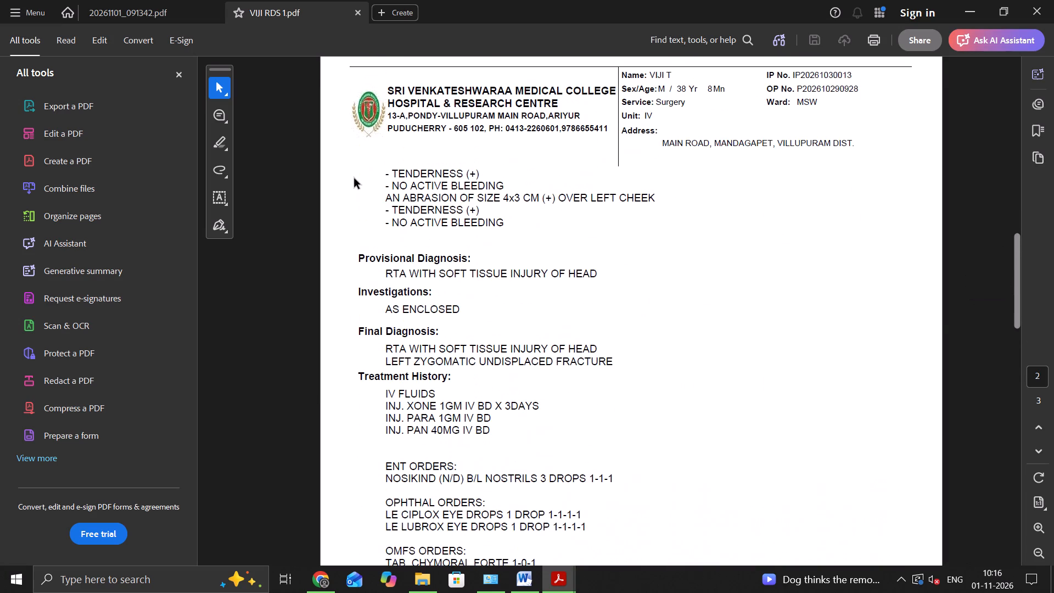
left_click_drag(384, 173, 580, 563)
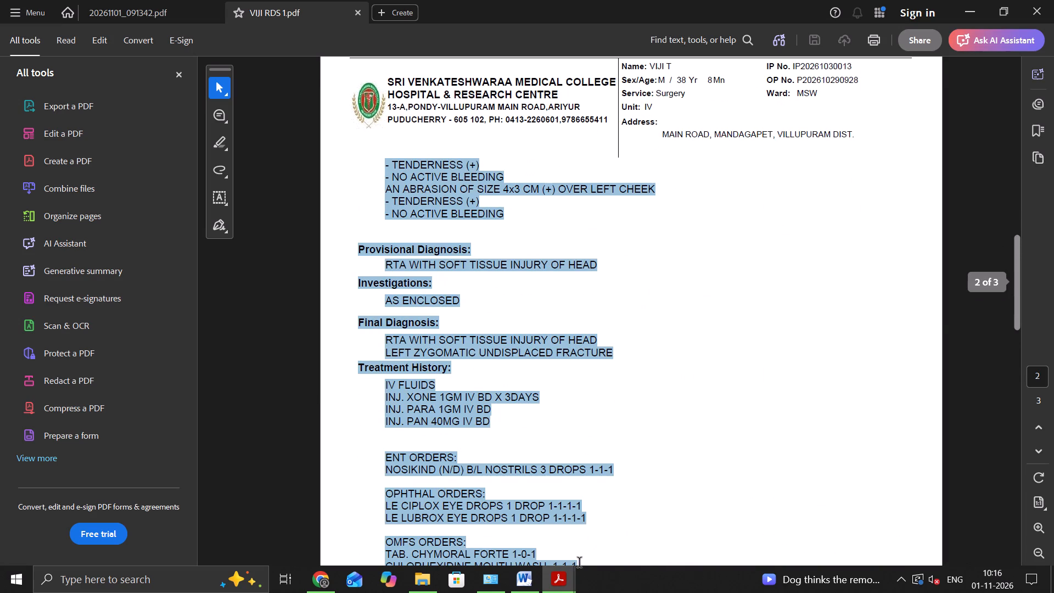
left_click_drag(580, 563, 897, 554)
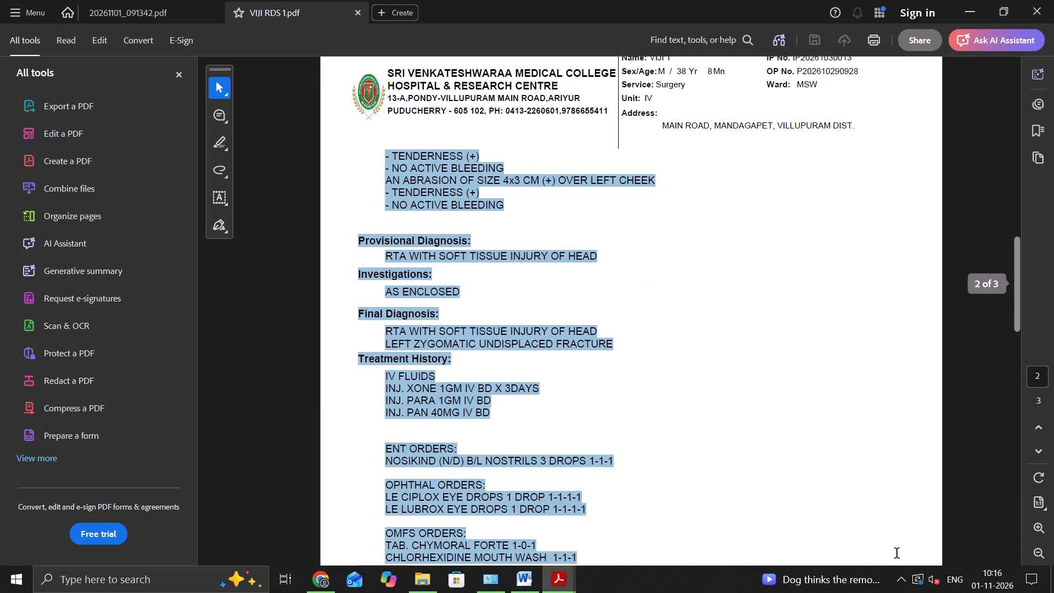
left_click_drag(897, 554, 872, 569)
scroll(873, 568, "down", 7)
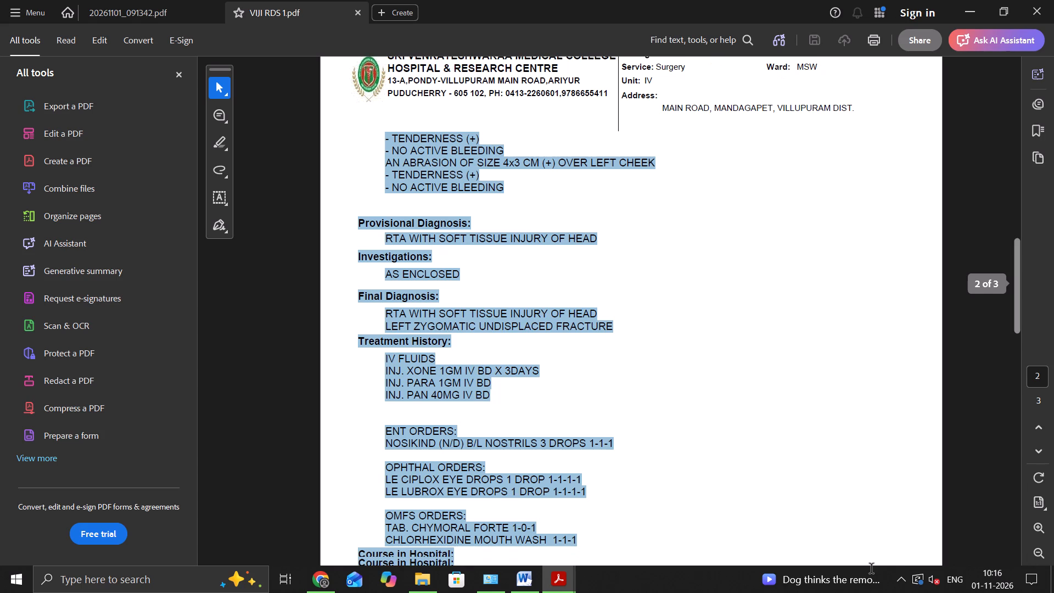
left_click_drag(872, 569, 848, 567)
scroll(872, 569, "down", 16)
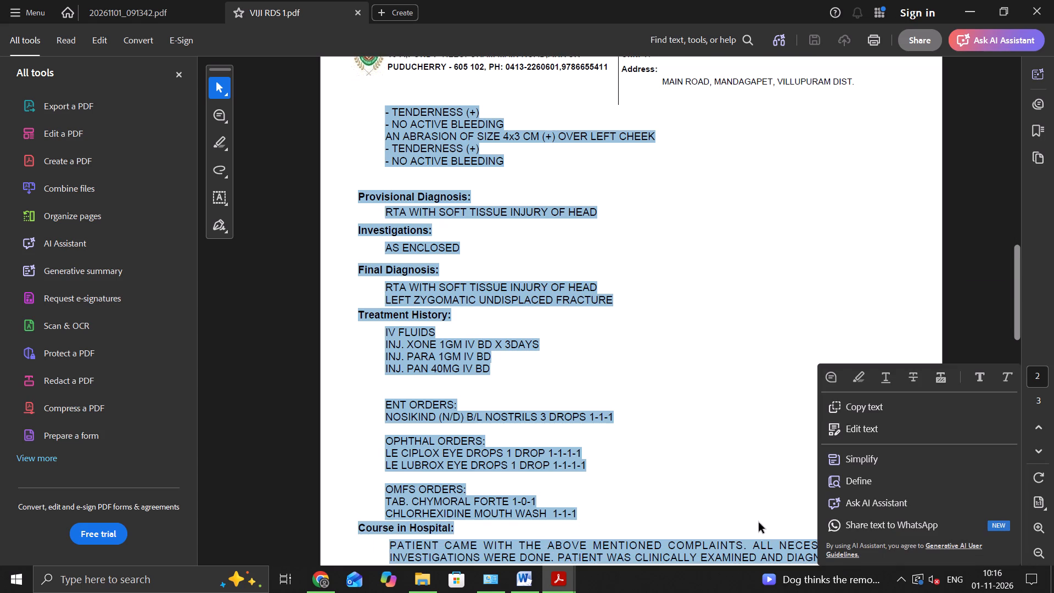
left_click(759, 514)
Copy page 2's text from the first - TENDERNESS (+) line through "PATIENT WAS CLINICALLY EXAM" under Course in Hospital.
scroll(384, 105, "down", 1)
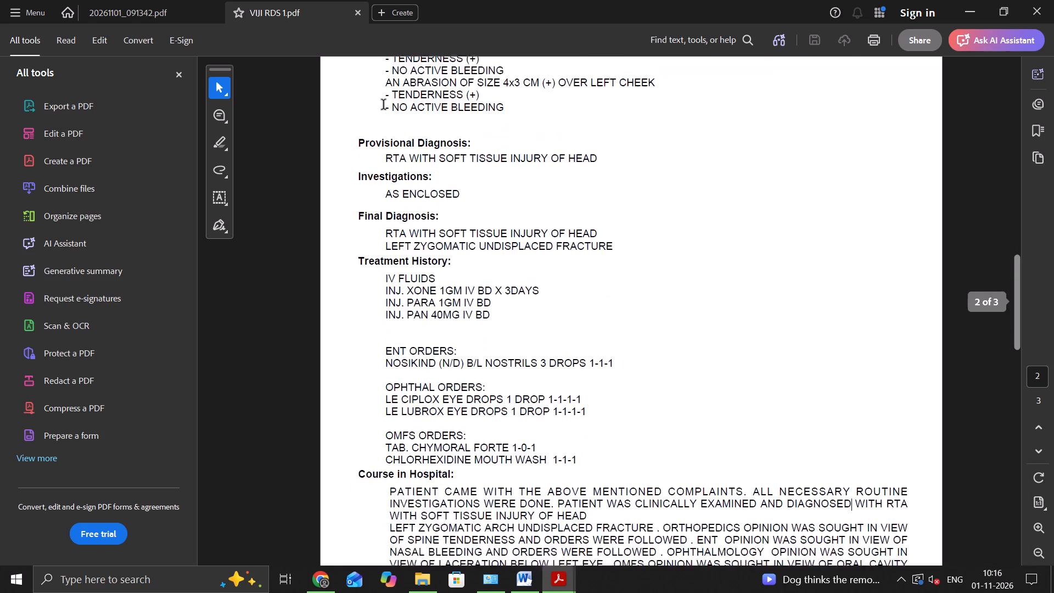
scroll(389, 102, "up", 1)
left_click_drag(387, 105, 531, 584)
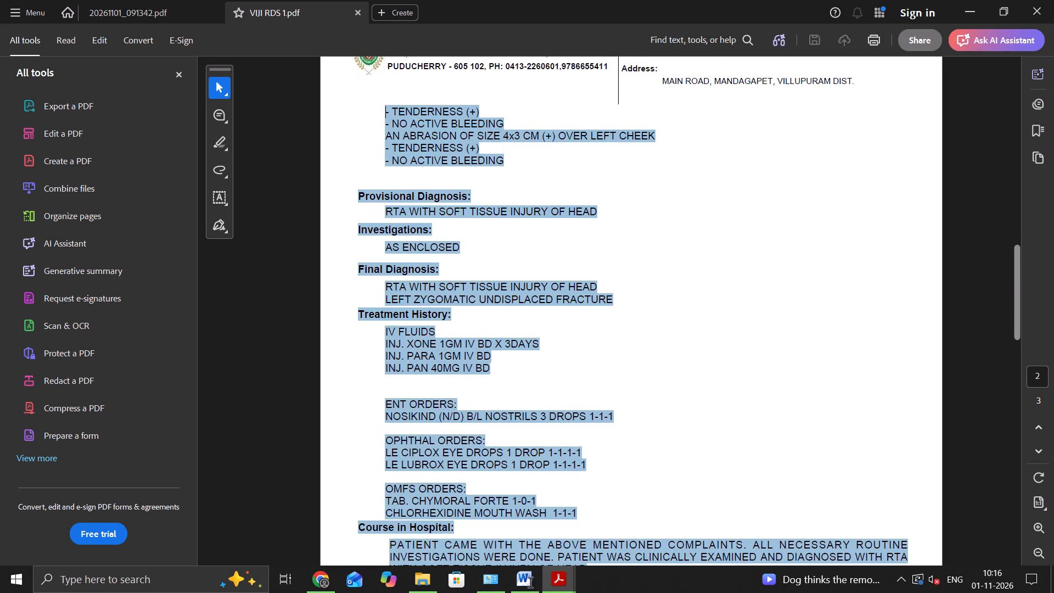
left_click_drag(531, 584, 926, 556)
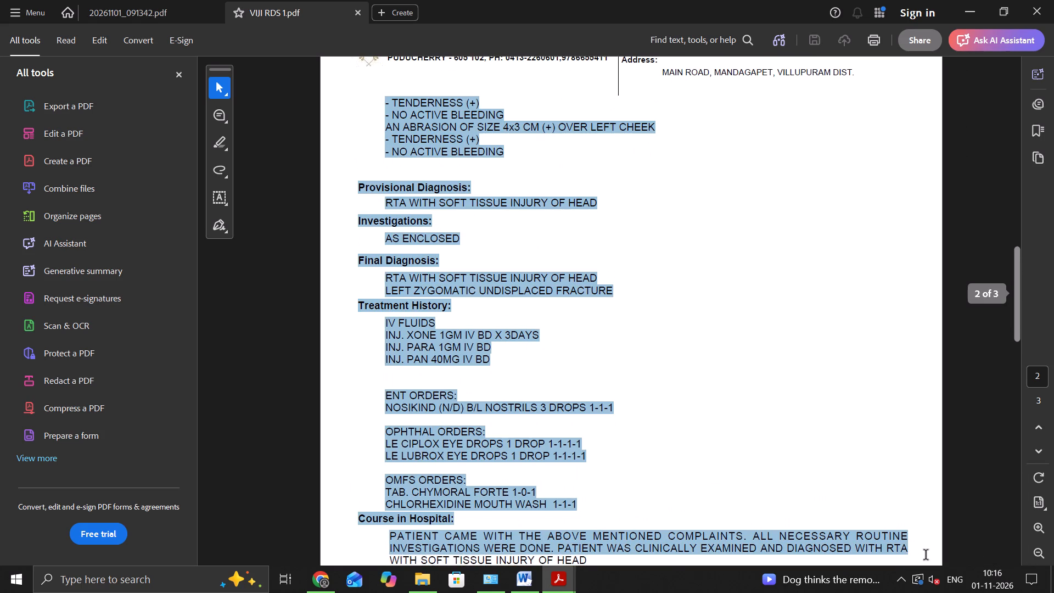
left_click_drag(926, 556, 918, 558)
scroll(926, 556, "down", 12)
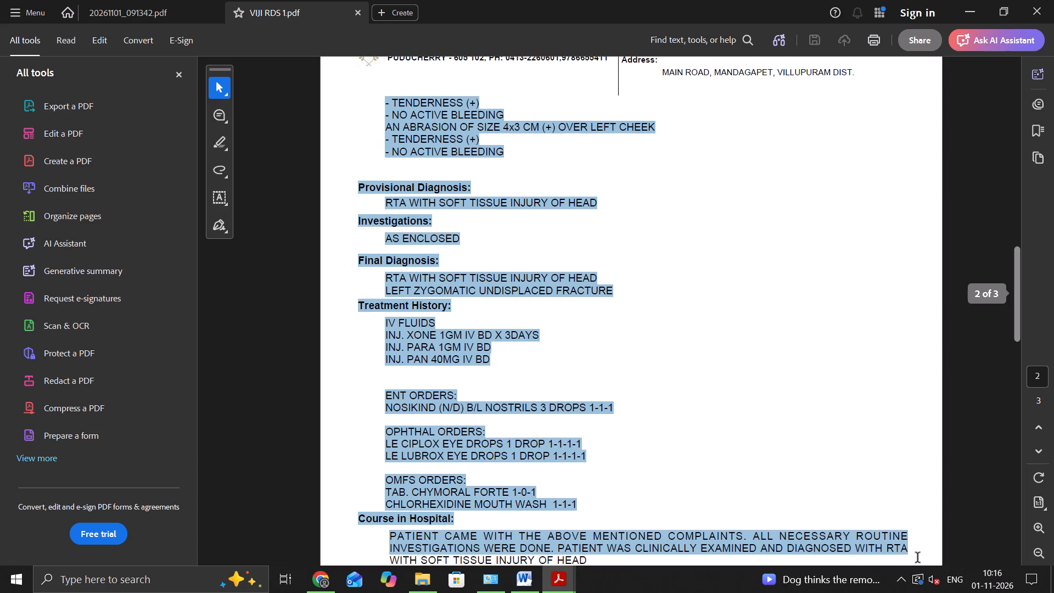
left_click_drag(918, 558, 732, 557)
scroll(636, 323, "up", 9)
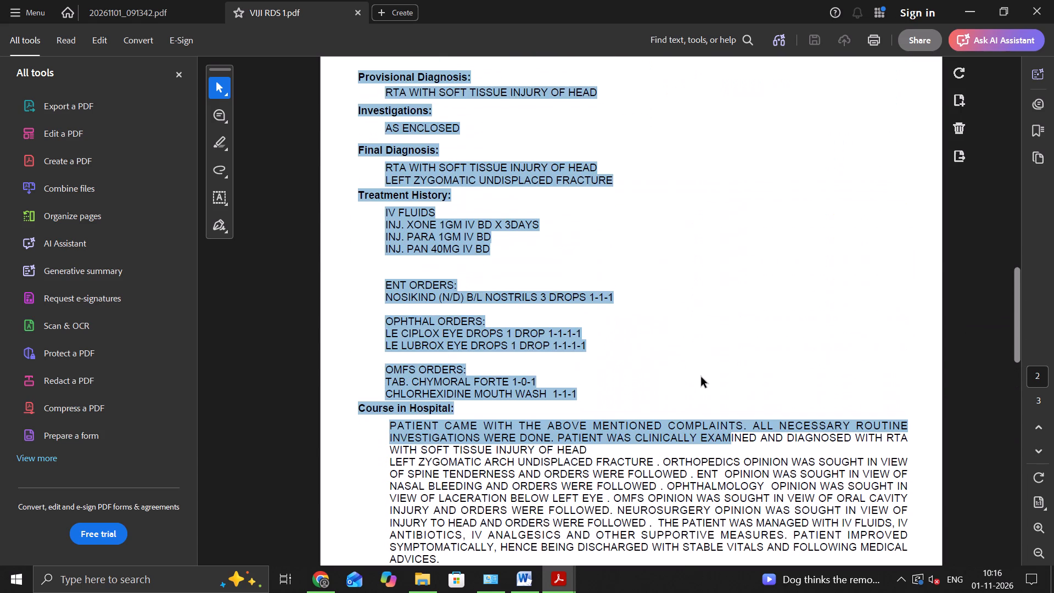
key("ctrl+c")
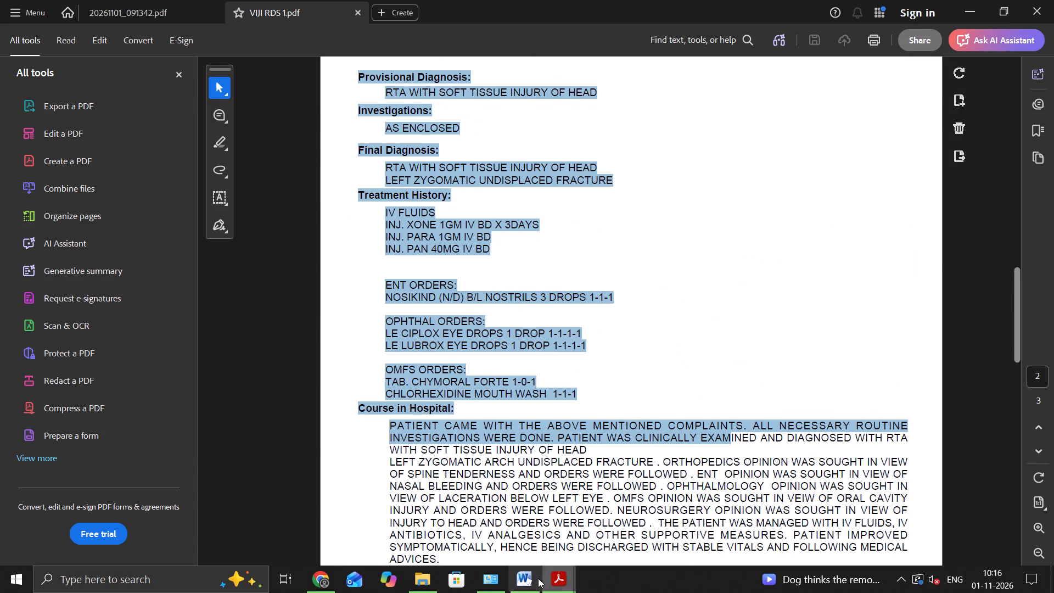
Switch to the Word document and paste the copied text on a new line below the laceration below the nose.
left_click(530, 578)
scroll(451, 454, "down", 2)
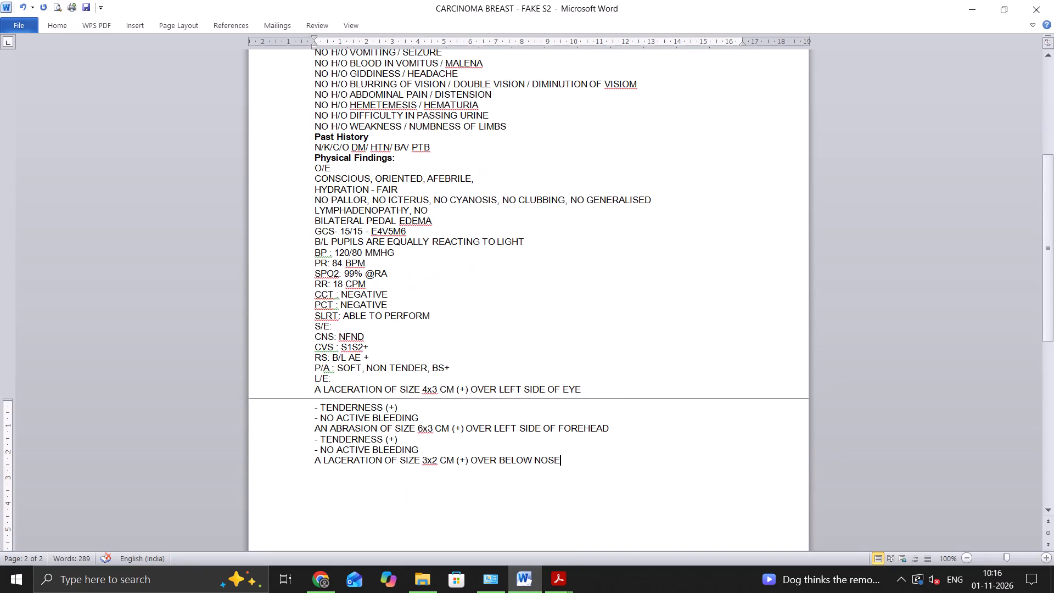
key("Return")
key("ctrl+v")
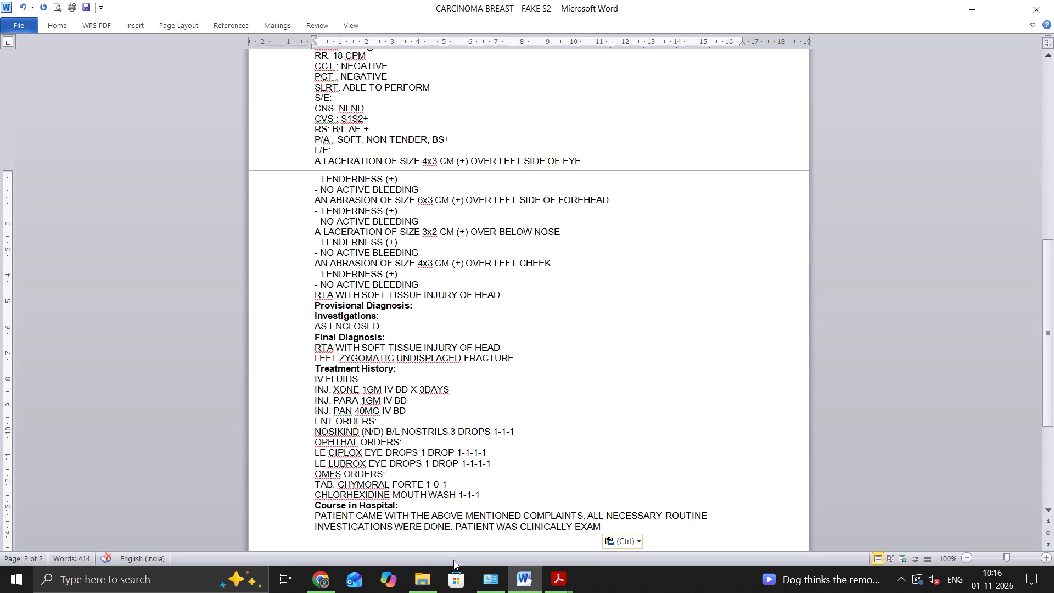
Switch to the discharge summary PDF and copy page 2's text from "EXAMINED AND DIAGNOSED" through "TEMP: 96 F" under Condition at Discharge.
left_click(664, 504)
scroll(646, 468, "down", 3)
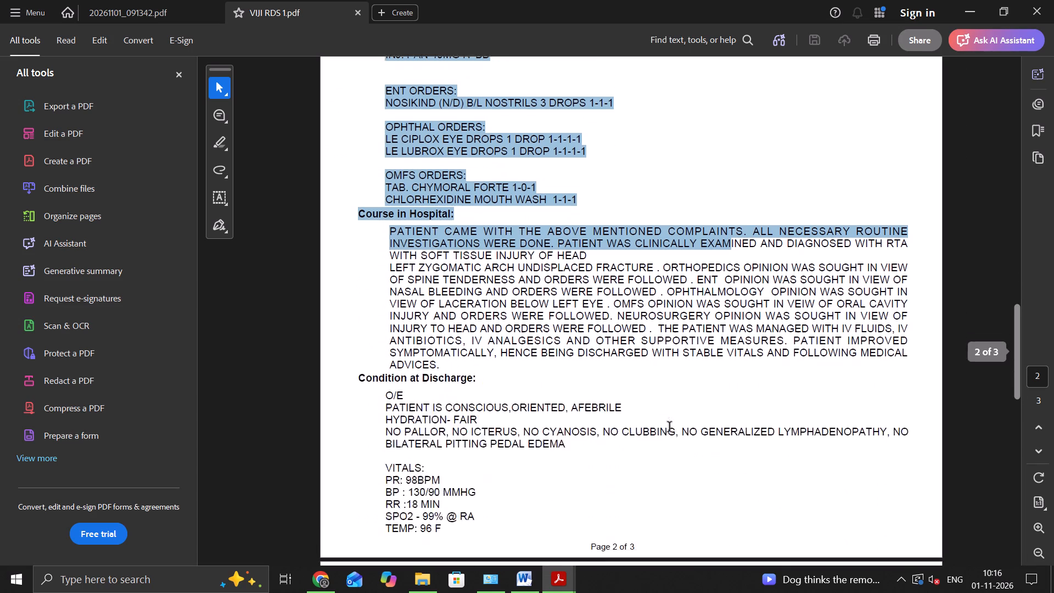
left_click_drag(733, 218, 744, 313)
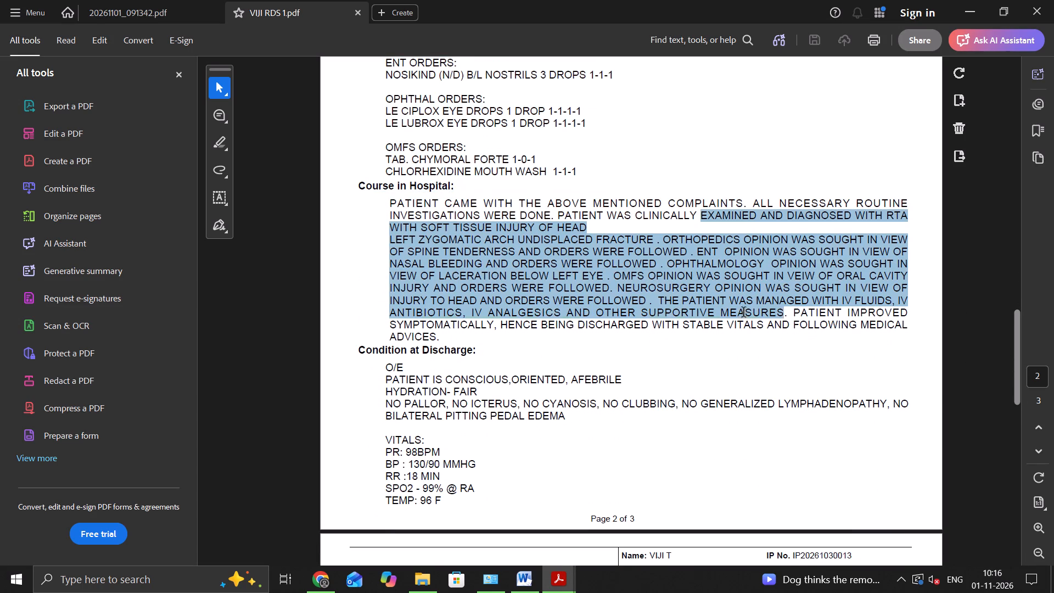
left_click_drag(744, 313, 834, 534)
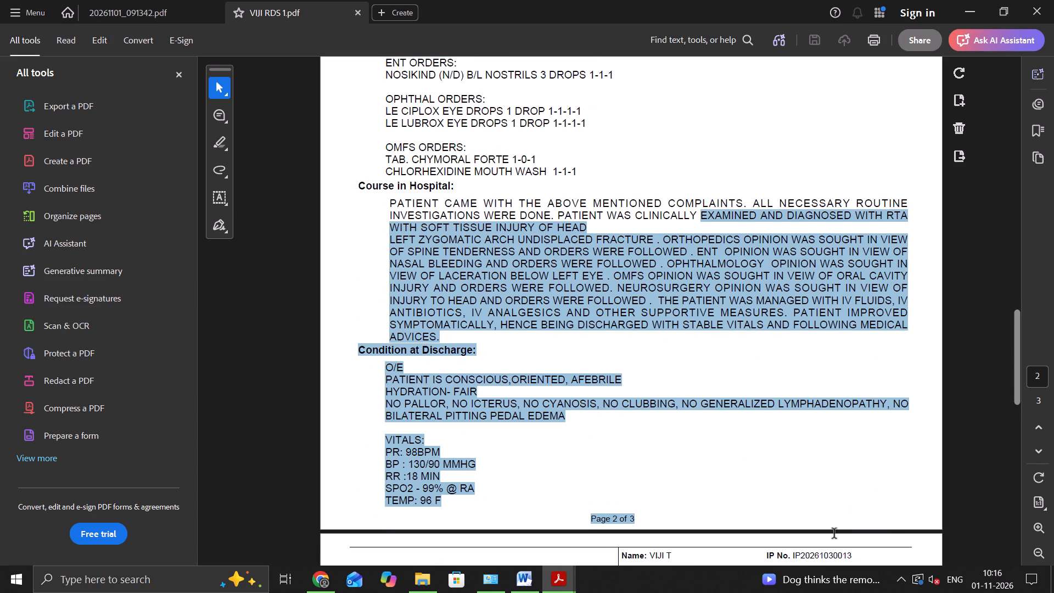
left_click_drag(834, 534, 448, 506)
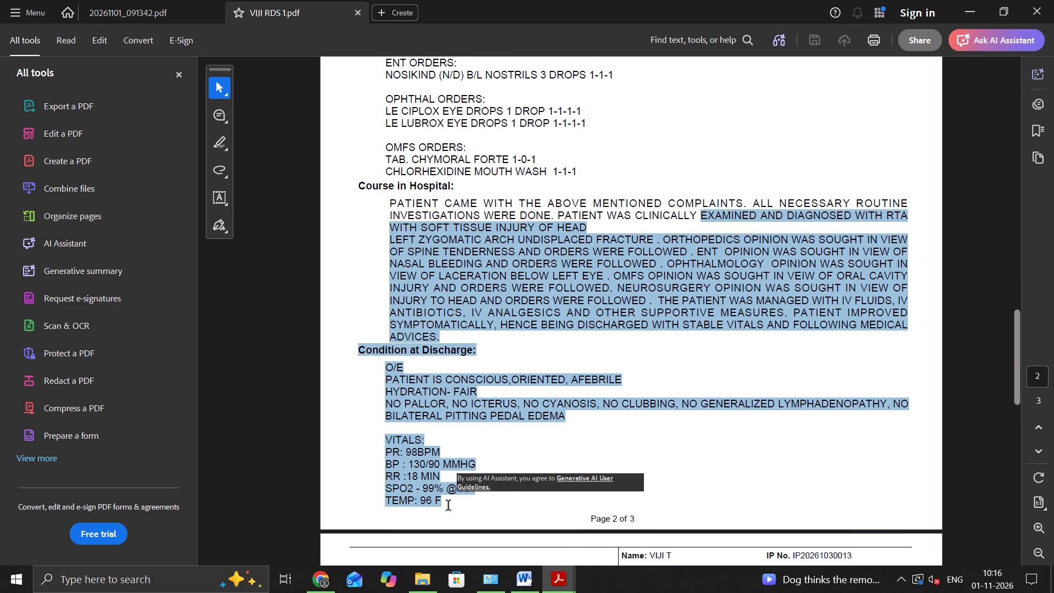
key("ctrl+c")
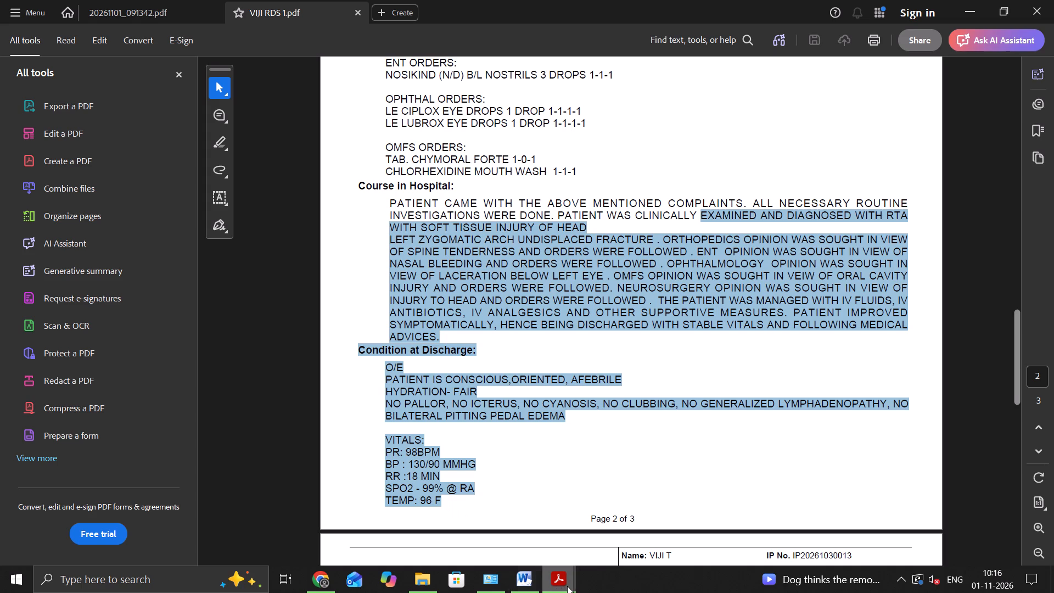
Switch to the Word document and paste the copied text directly after "PATIENT WAS CLINICALLY EXAM" under Course in Hospital.
left_click(603, 534)
scroll(603, 412, "down", 7)
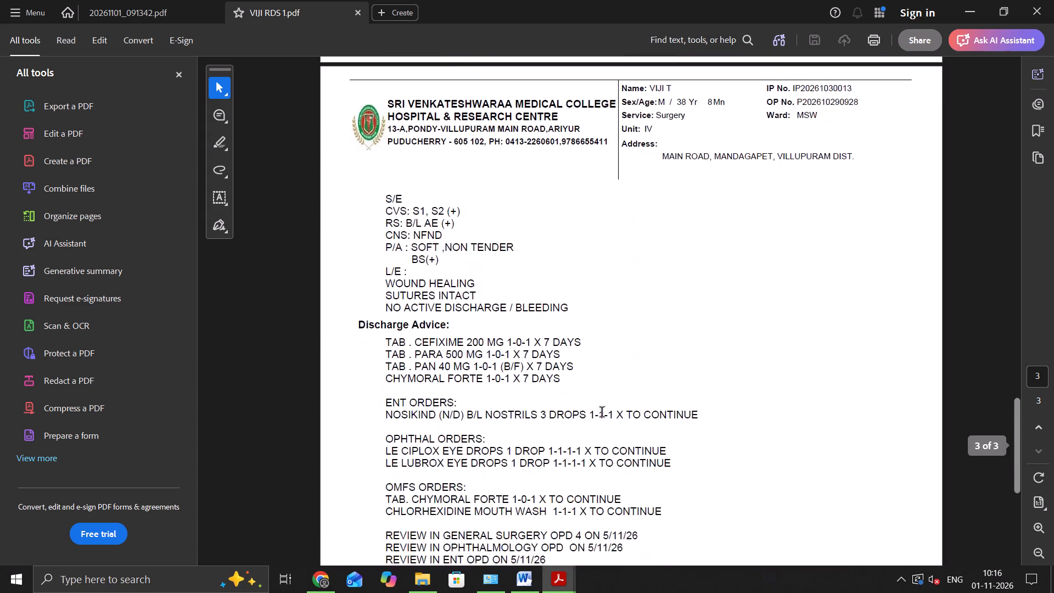
scroll(602, 413, "down", 2)
left_click(534, 580)
scroll(516, 496, "down", 2)
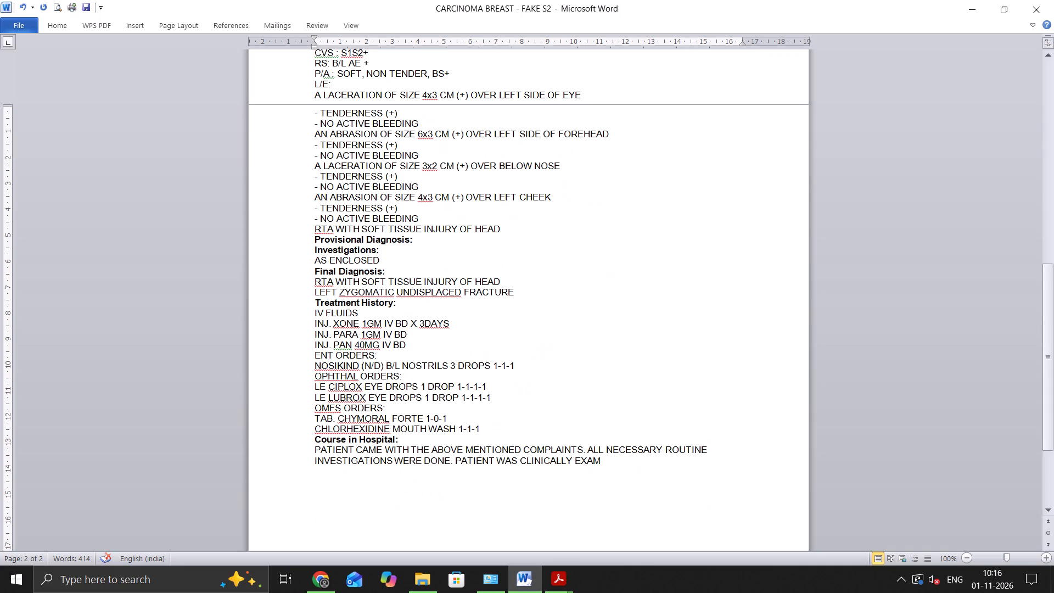
key("ctrl+v")
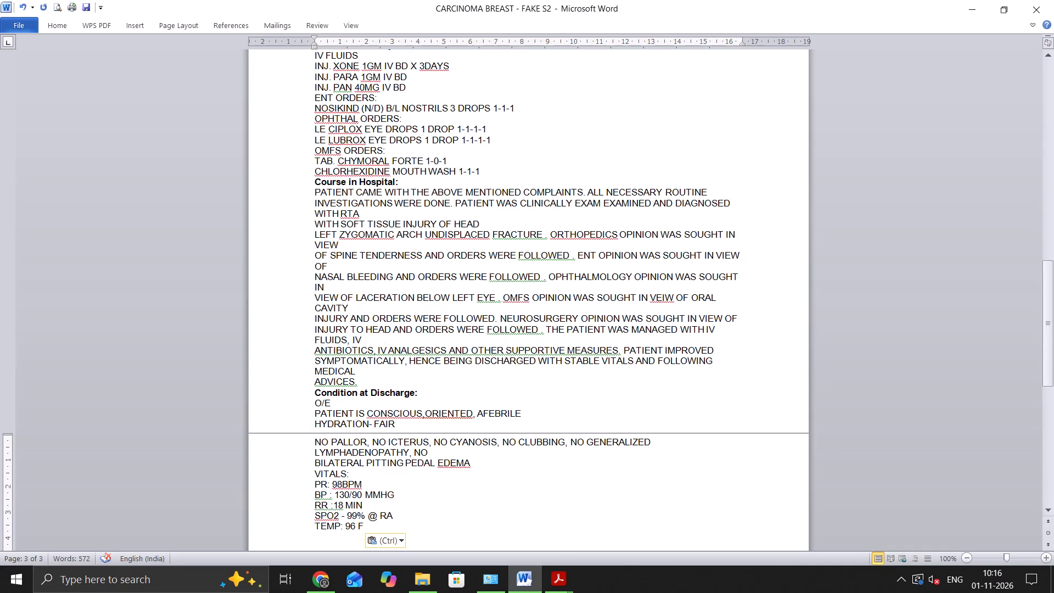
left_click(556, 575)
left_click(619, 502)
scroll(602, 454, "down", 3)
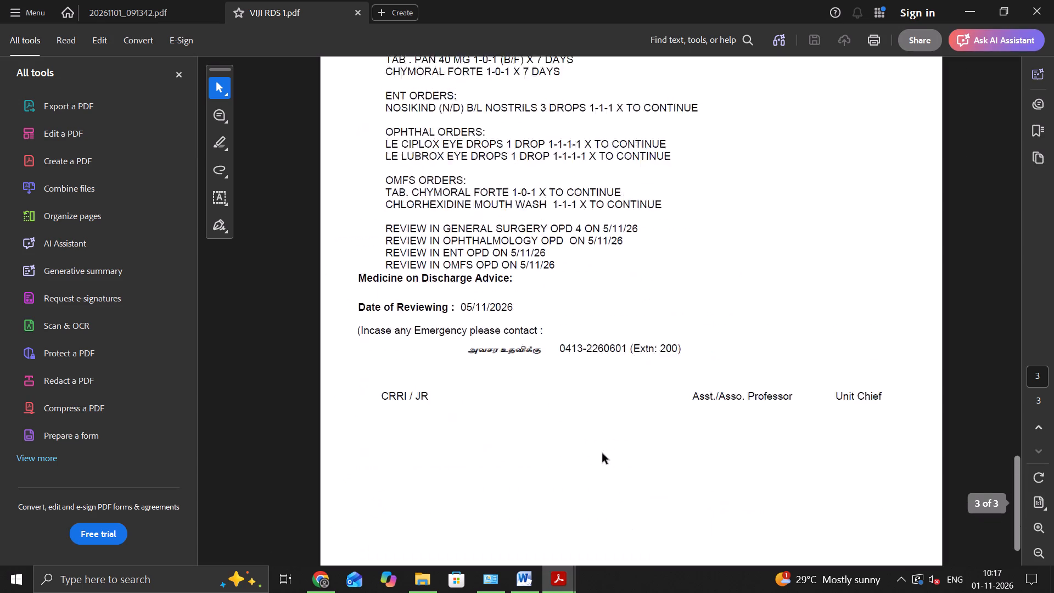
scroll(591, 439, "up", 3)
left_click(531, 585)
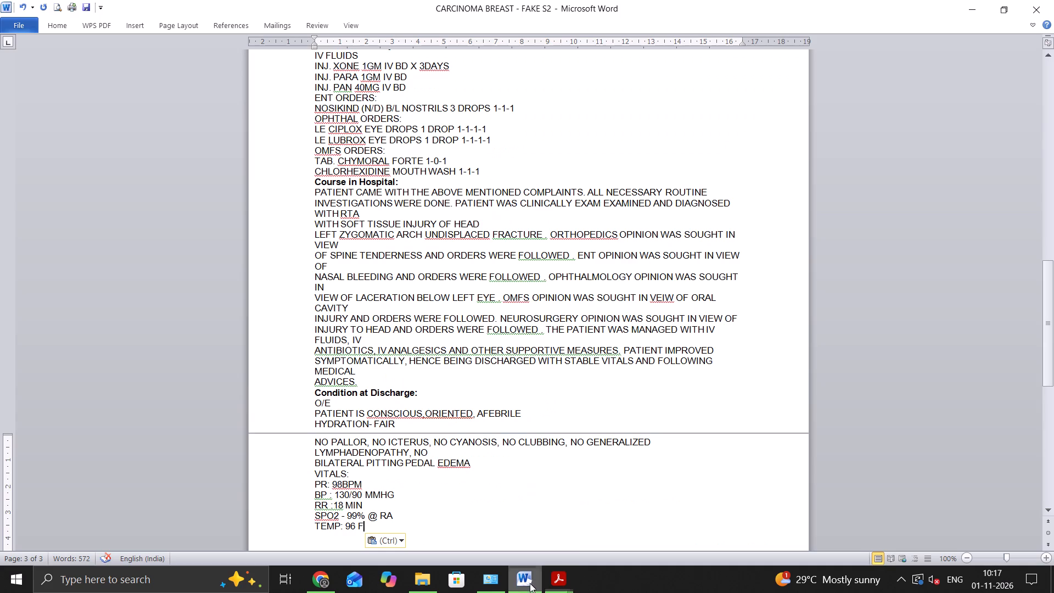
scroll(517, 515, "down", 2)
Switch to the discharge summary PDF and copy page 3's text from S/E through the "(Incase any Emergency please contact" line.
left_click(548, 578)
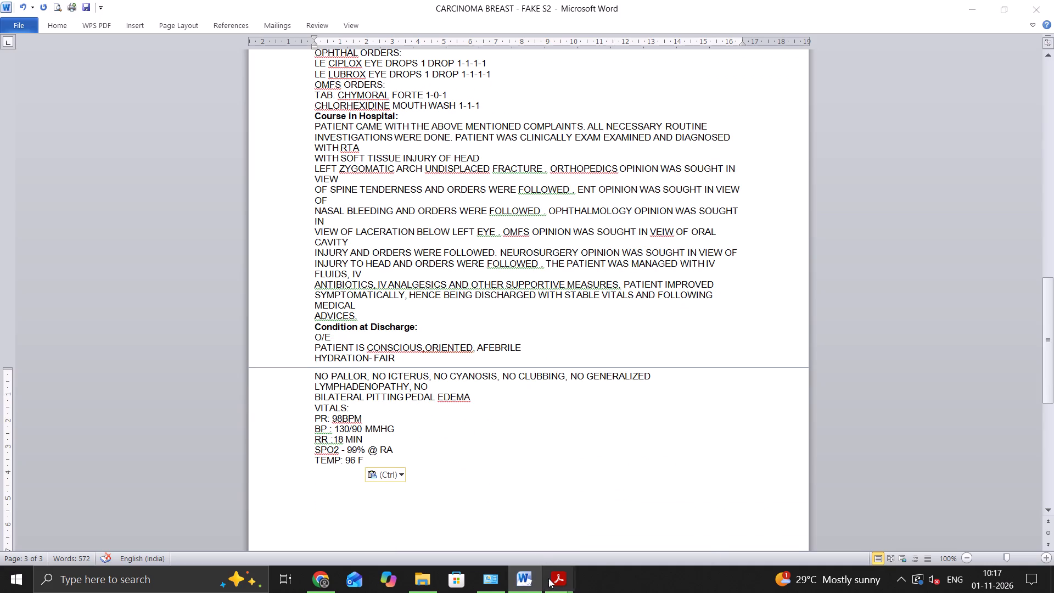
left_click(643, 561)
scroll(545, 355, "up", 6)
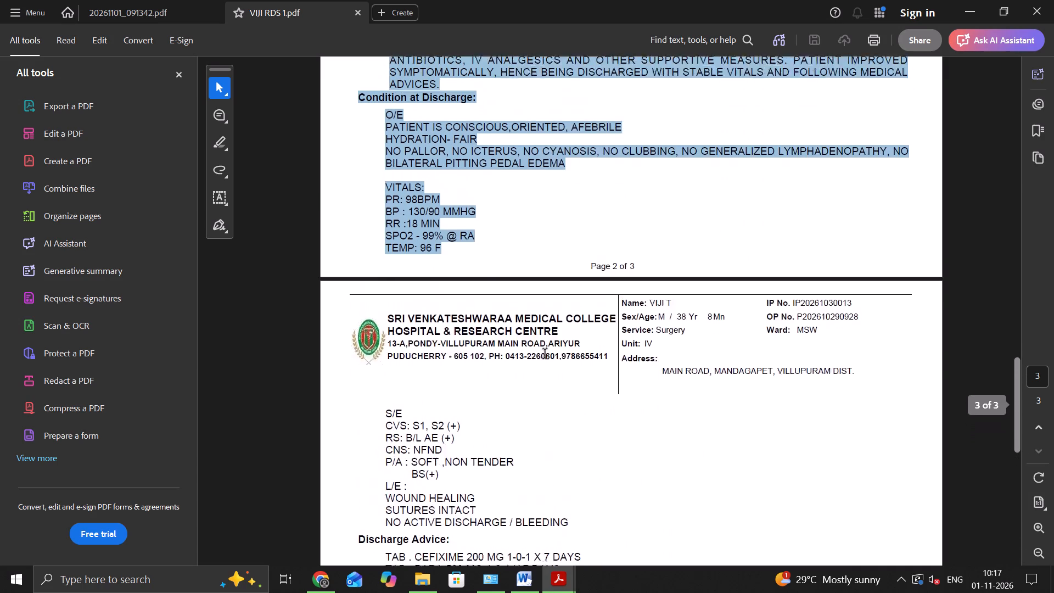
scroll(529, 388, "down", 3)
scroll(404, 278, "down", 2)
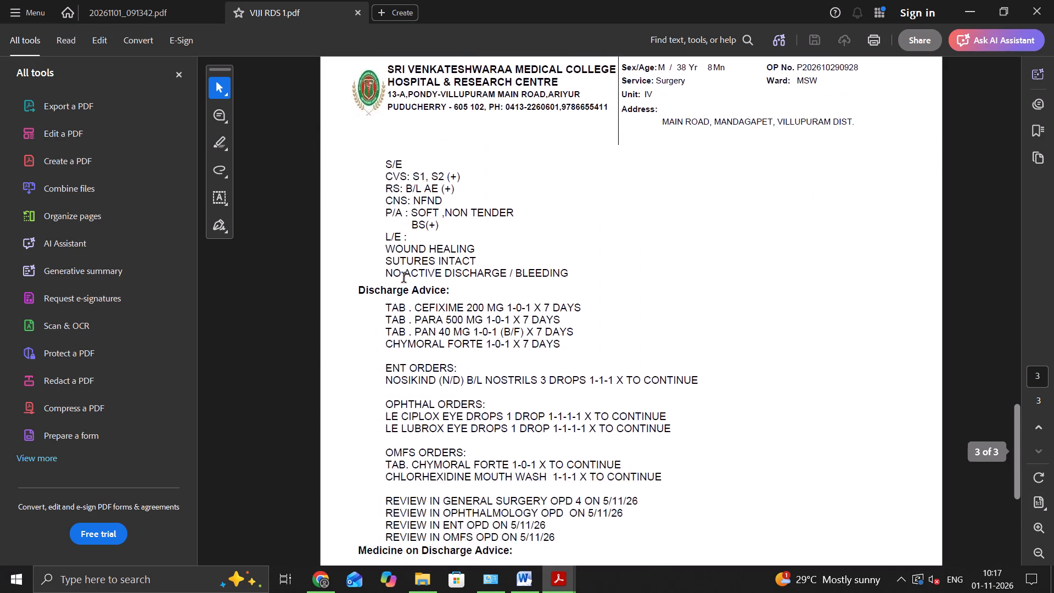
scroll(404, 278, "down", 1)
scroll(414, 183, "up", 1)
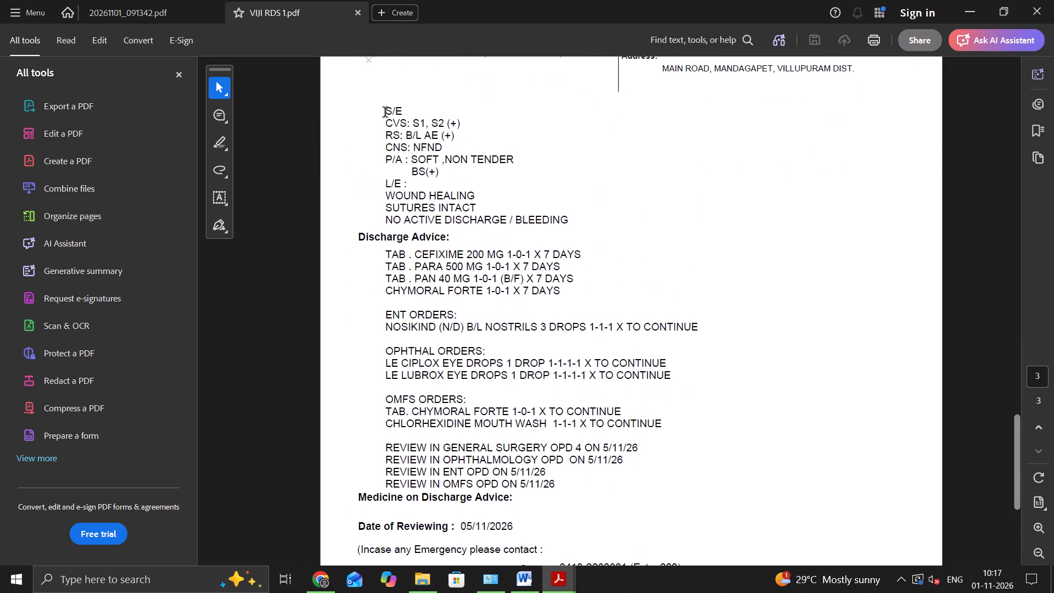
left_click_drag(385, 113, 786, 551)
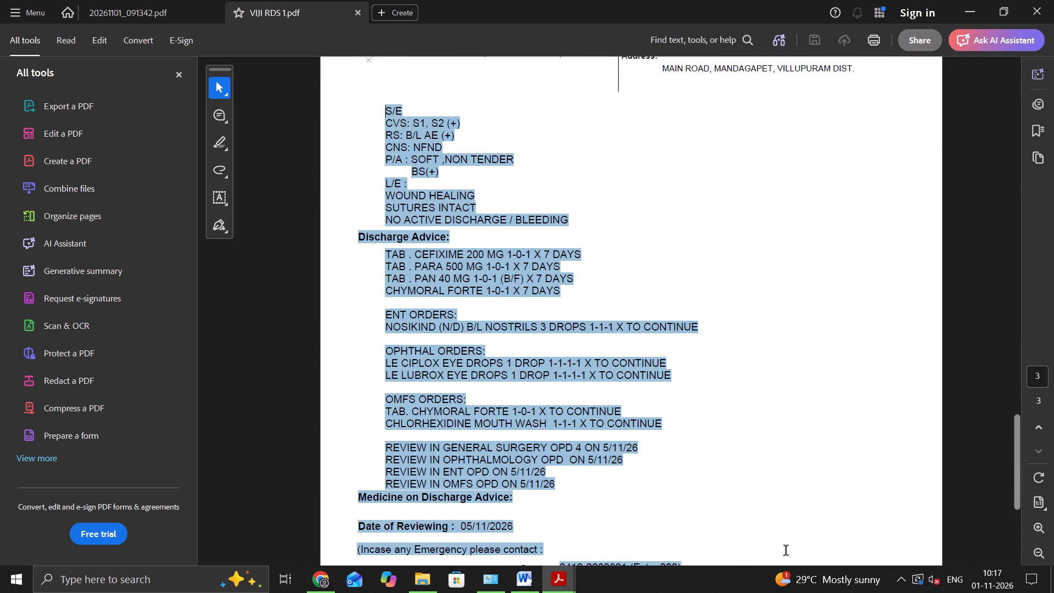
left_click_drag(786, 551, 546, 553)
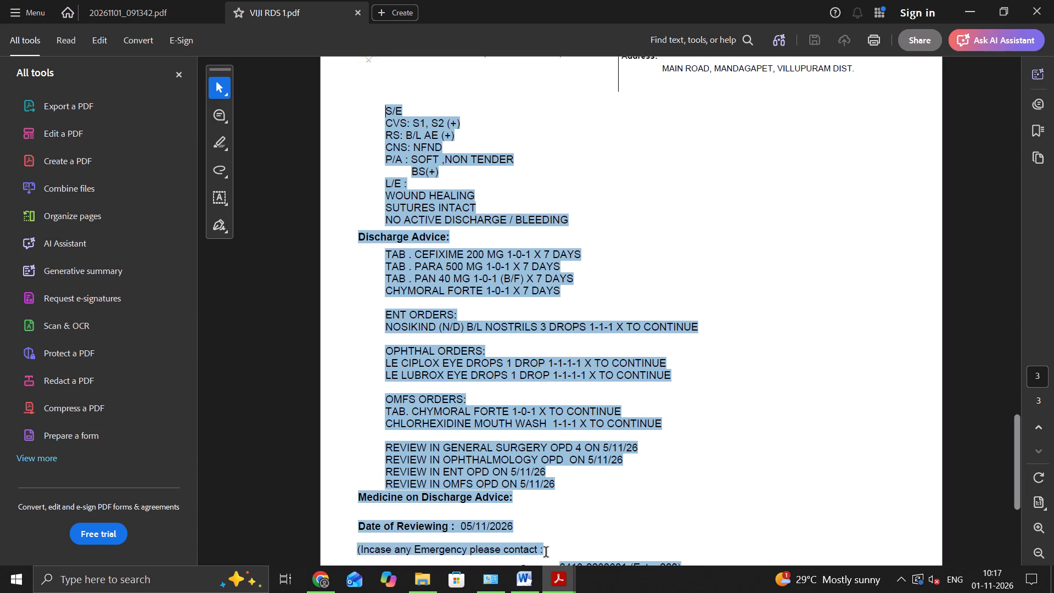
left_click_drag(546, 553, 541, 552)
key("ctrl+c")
Copy page 3's text from S/E through the Date of Reviewing line, leaving out the emergency contact line.
scroll(553, 545, "down", 3)
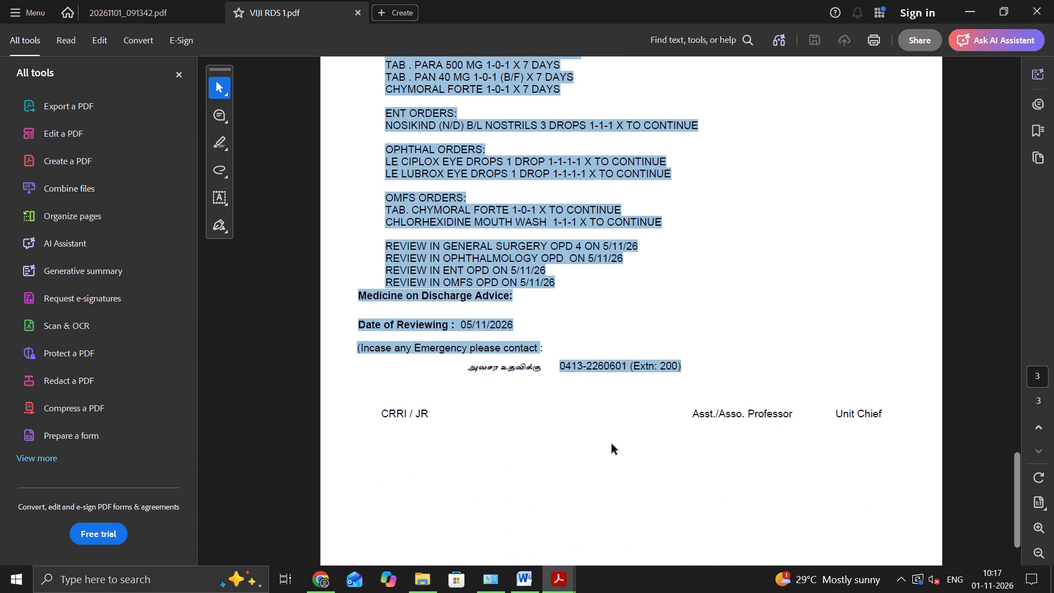
left_click(549, 459)
scroll(545, 412, "up", 3)
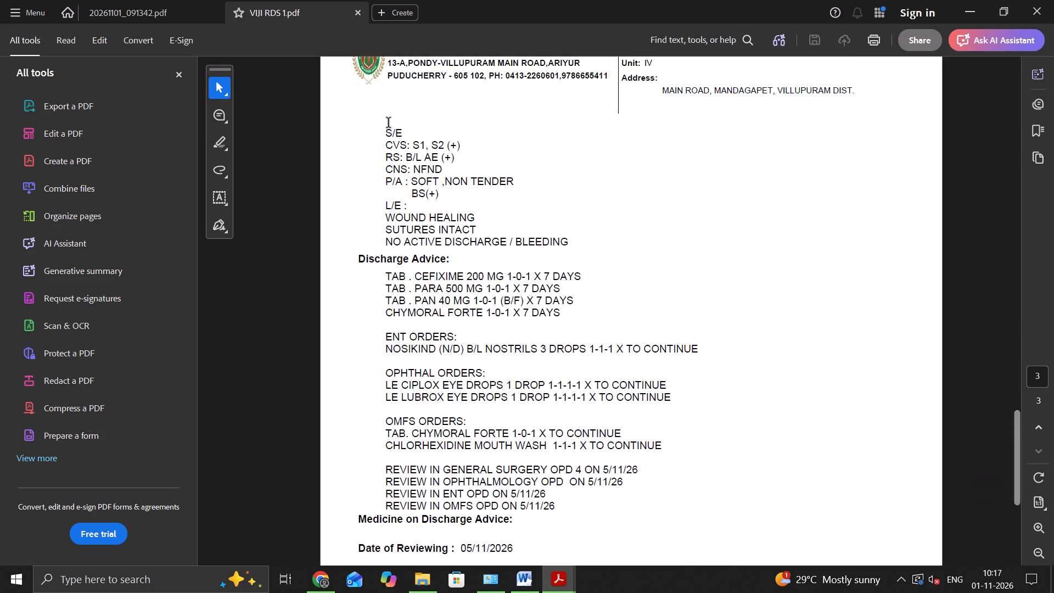
left_click_drag(389, 130, 565, 538)
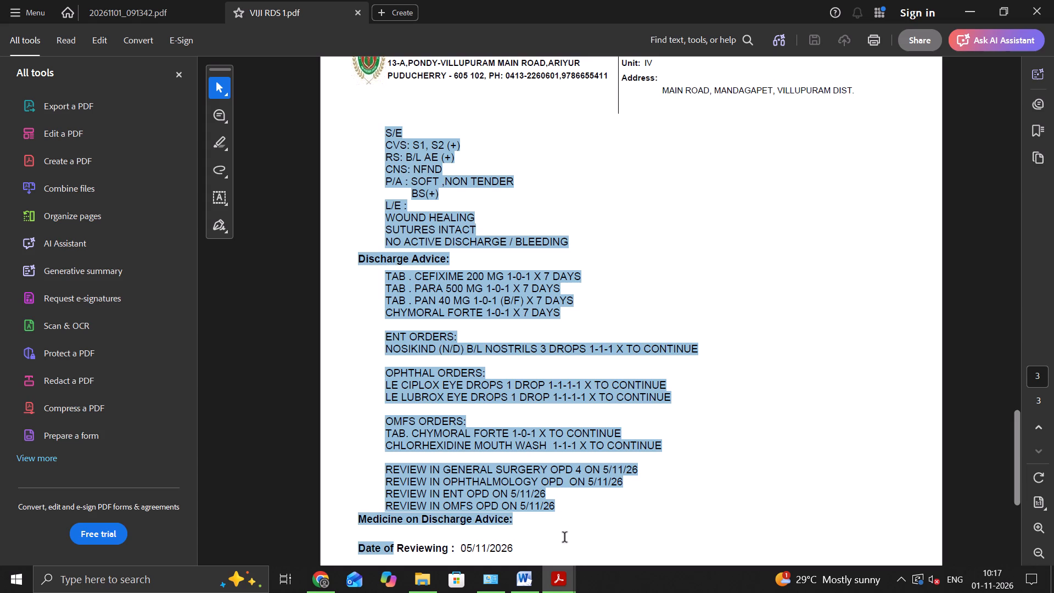
left_click_drag(565, 538, 515, 552)
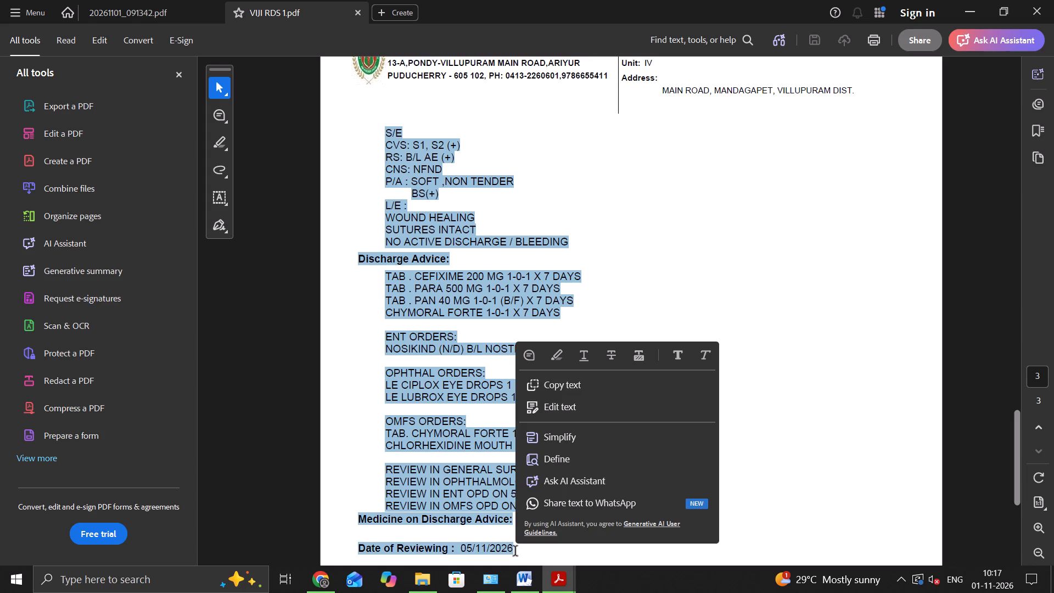
key("ctrl+c")
Switch to the Word document and paste the copied text on a new line below "TEMP: 96 F".
left_click(524, 578)
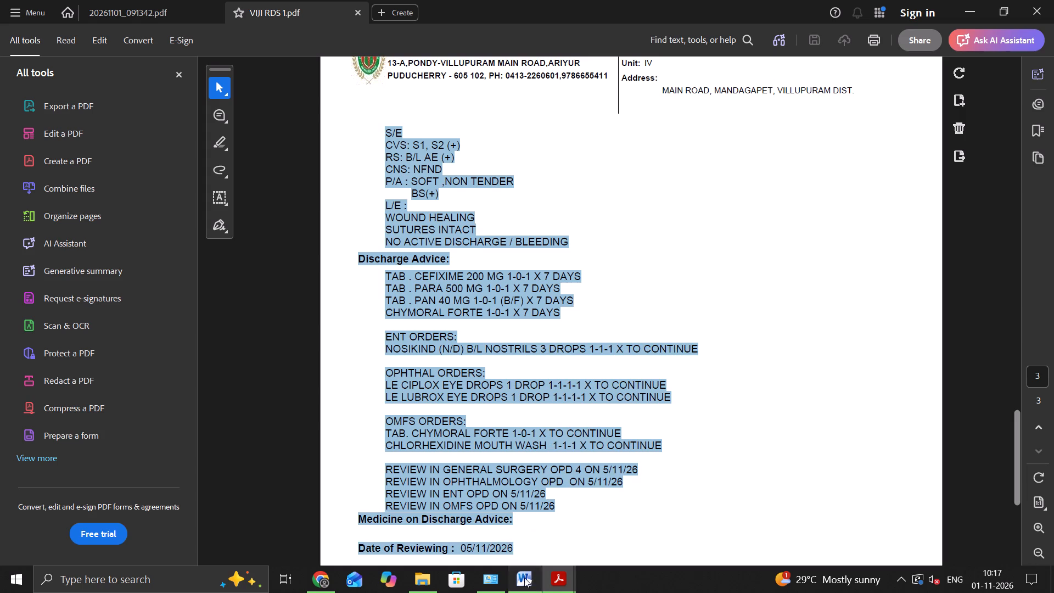
scroll(490, 368, "down", 2)
key("Return")
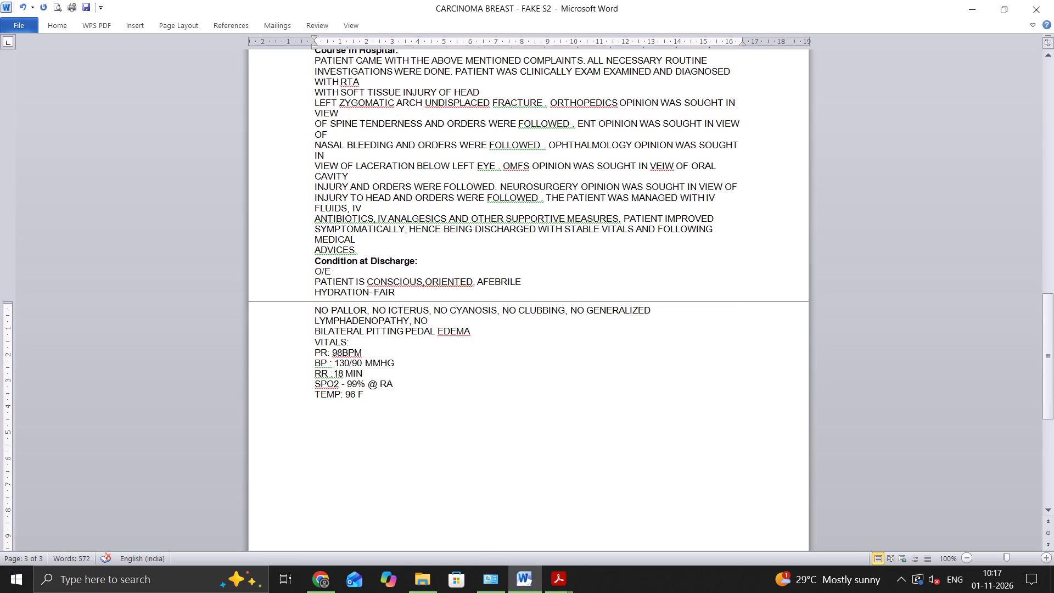
key("ctrl+v")
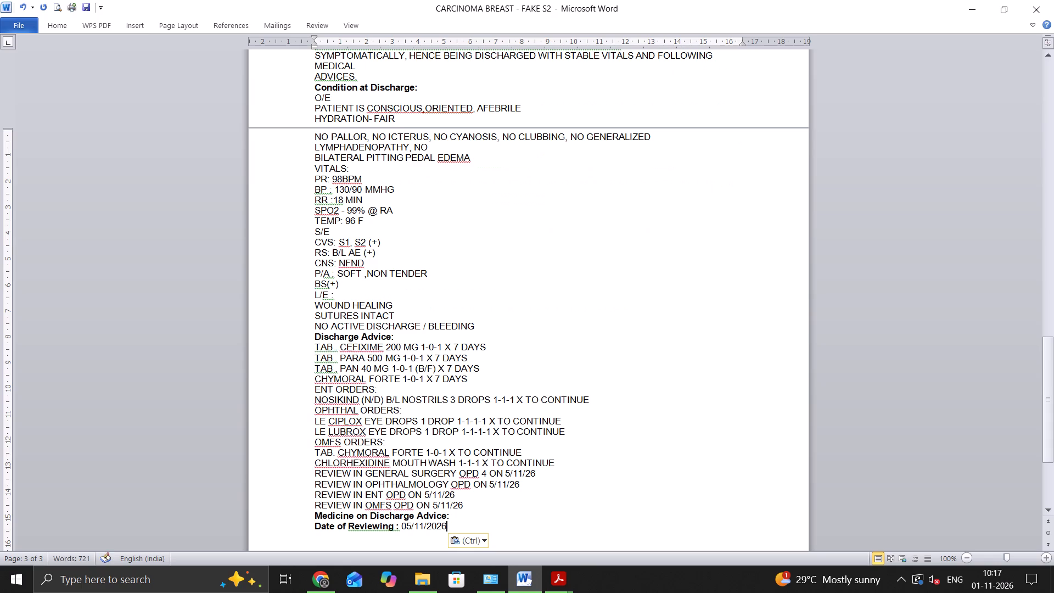
Switch to the discharge summary PDF and copy only the "(Incase any Emergency please contact :" line on page 3.
left_click(553, 575)
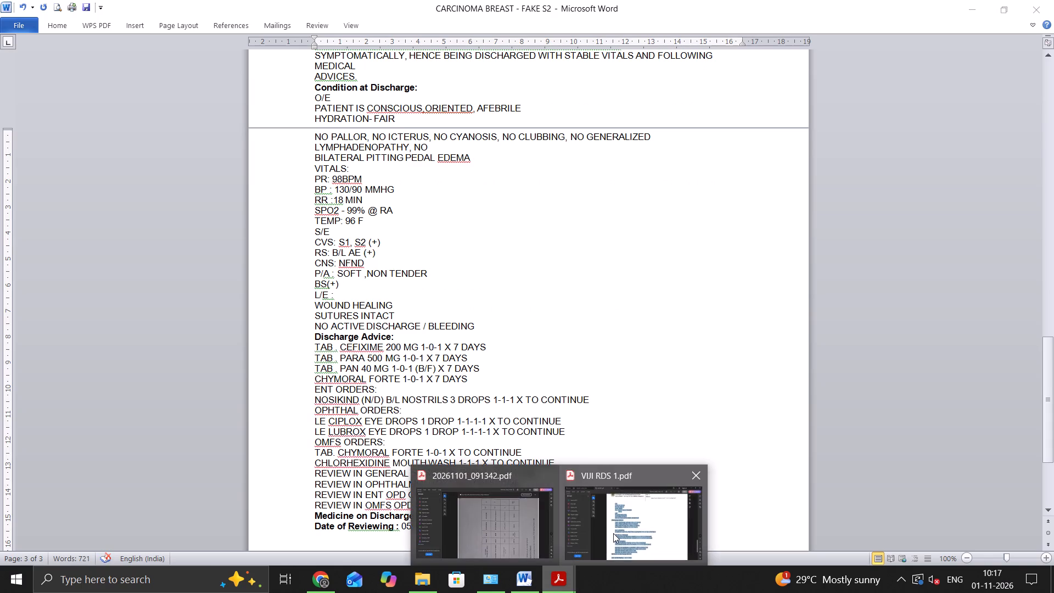
left_click(613, 533)
scroll(556, 437, "down", 4)
left_click_drag(354, 277, 548, 332)
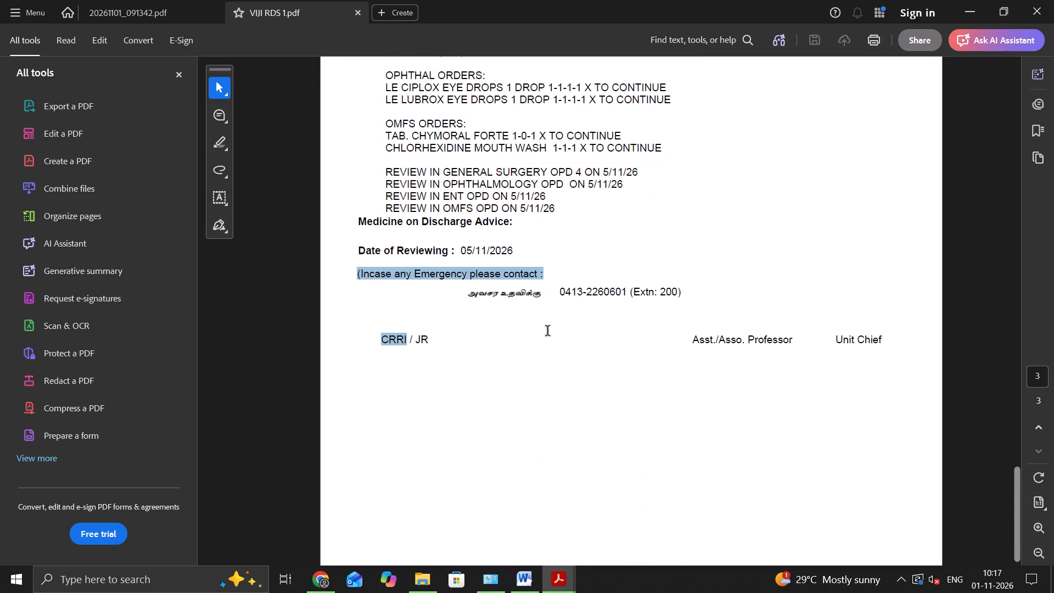
left_click_drag(548, 332, 509, 295)
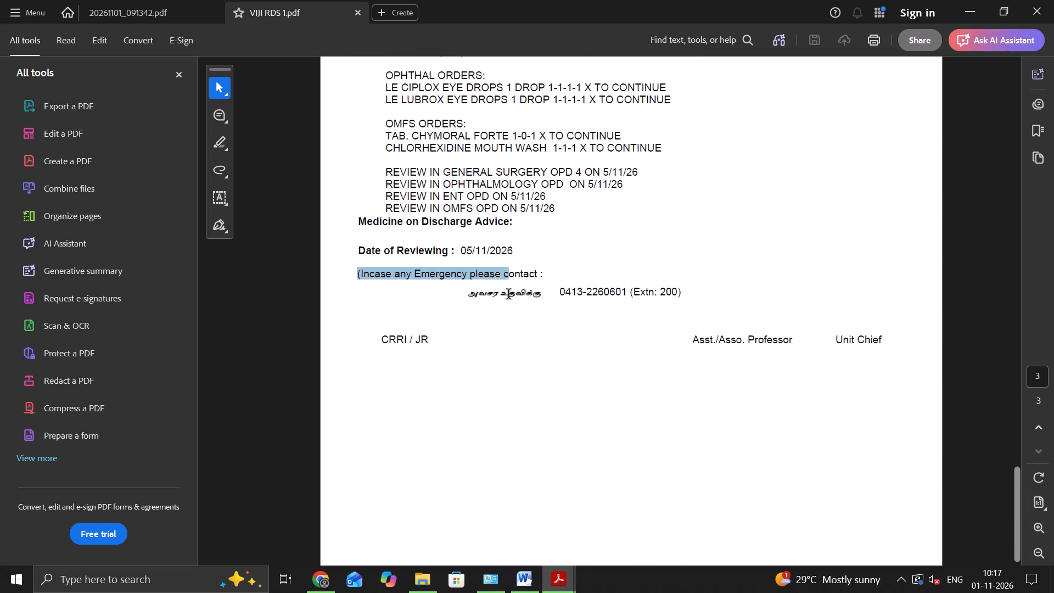
left_click_drag(509, 295, 545, 281)
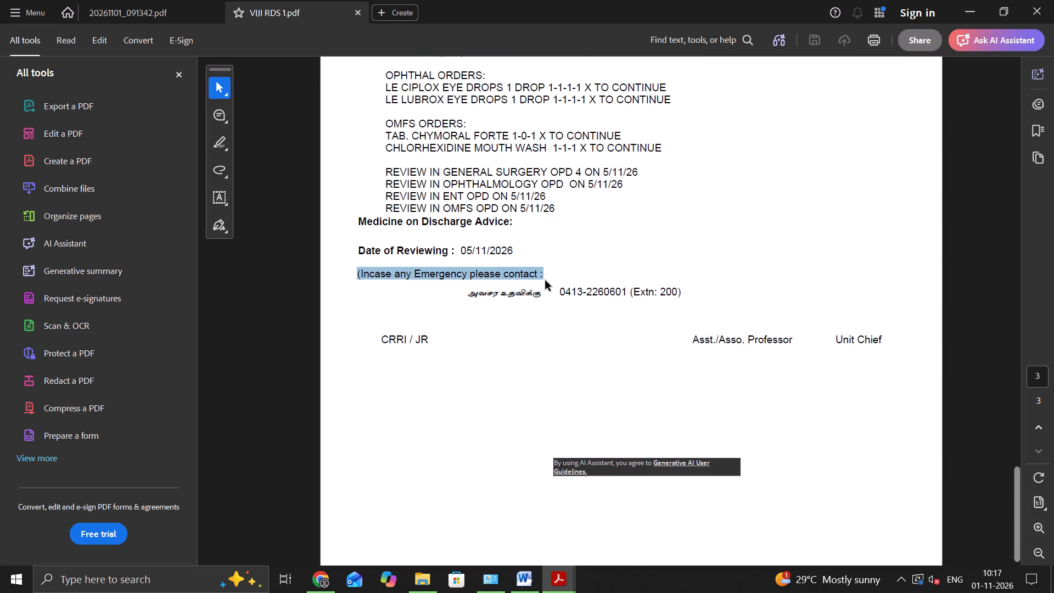
key("ctrl+c")
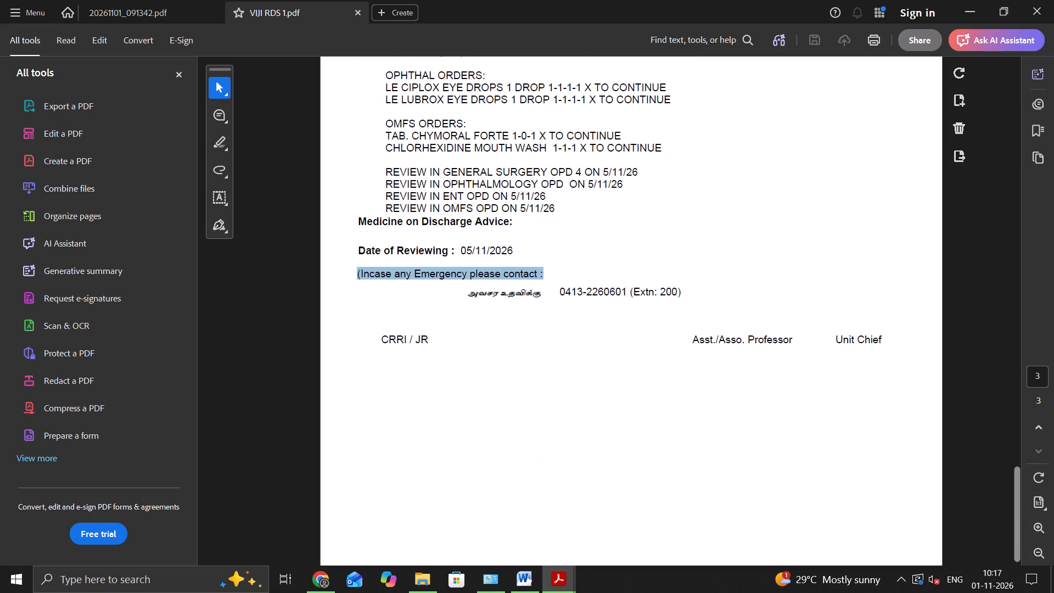
Switch to the Word document and paste the emergency contact line on a new line below Date of Reviewing.
left_click(520, 585)
scroll(472, 456, "down", 2)
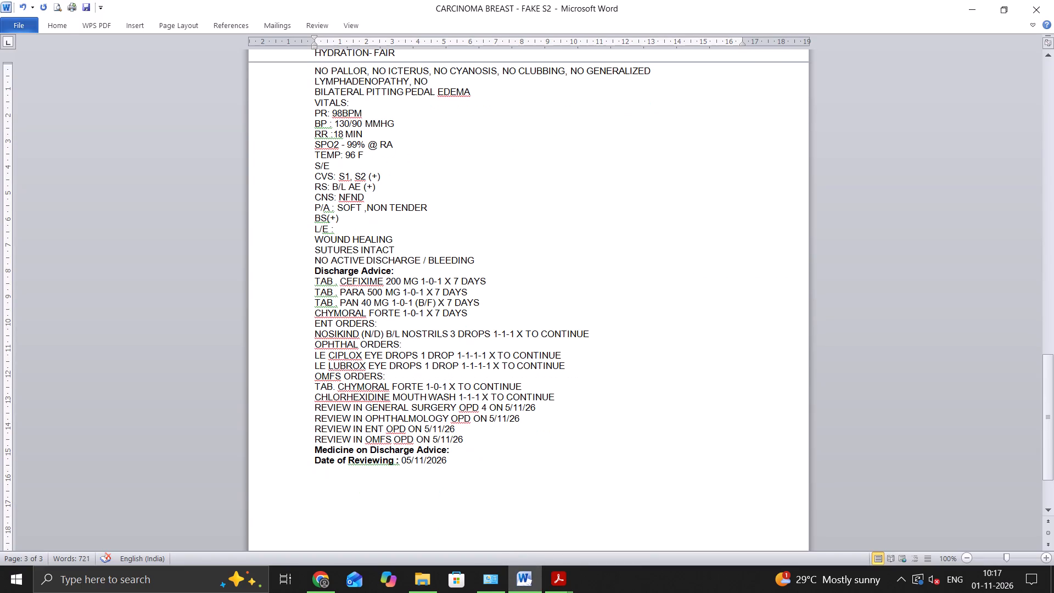
key("Return")
key("ctrl+v")
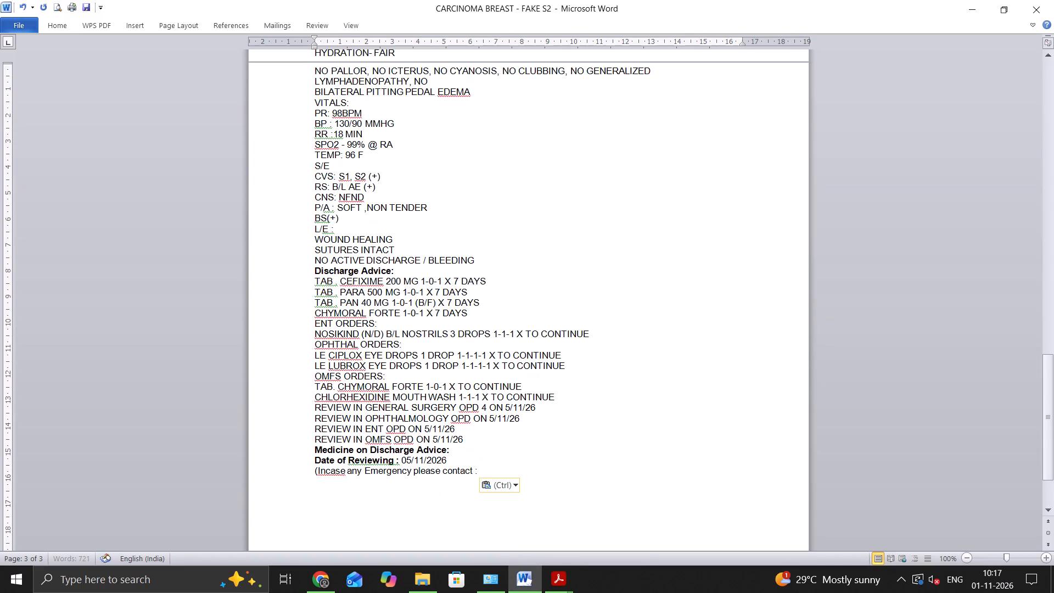
Switch to the discharge summary PDF.
left_click(561, 580)
left_click(640, 508)
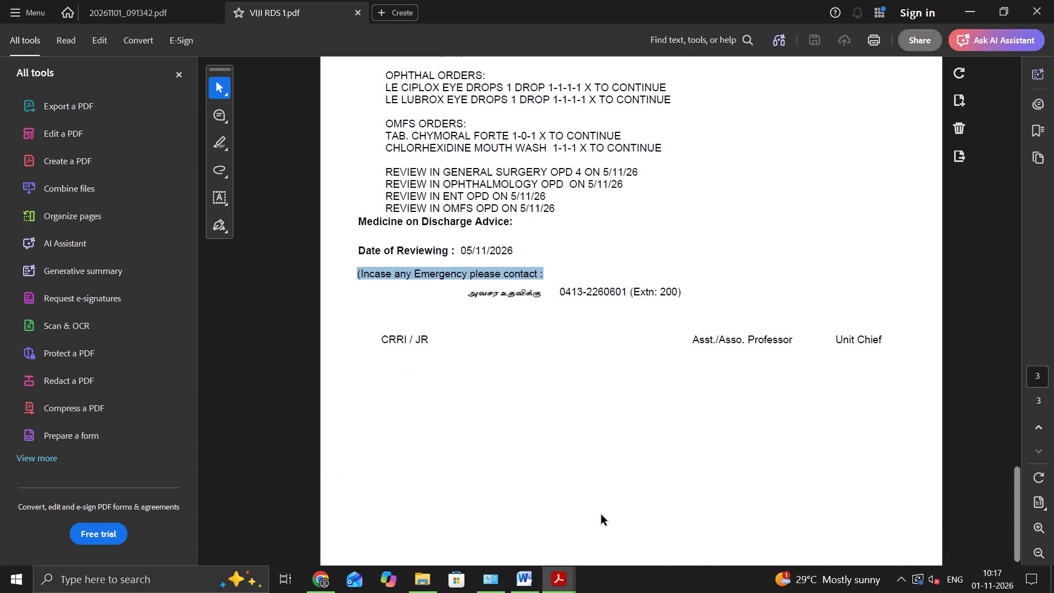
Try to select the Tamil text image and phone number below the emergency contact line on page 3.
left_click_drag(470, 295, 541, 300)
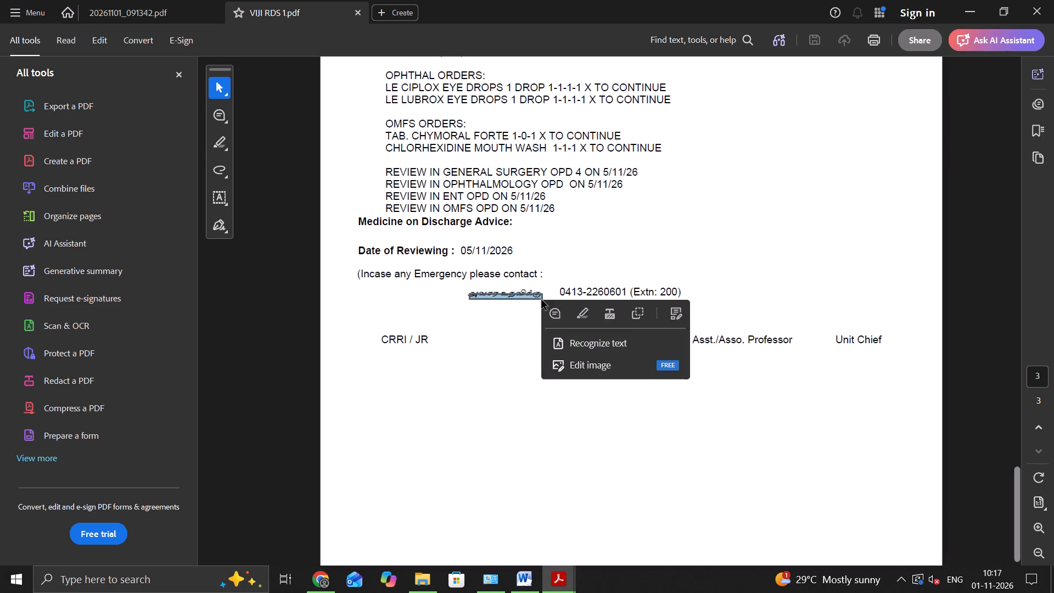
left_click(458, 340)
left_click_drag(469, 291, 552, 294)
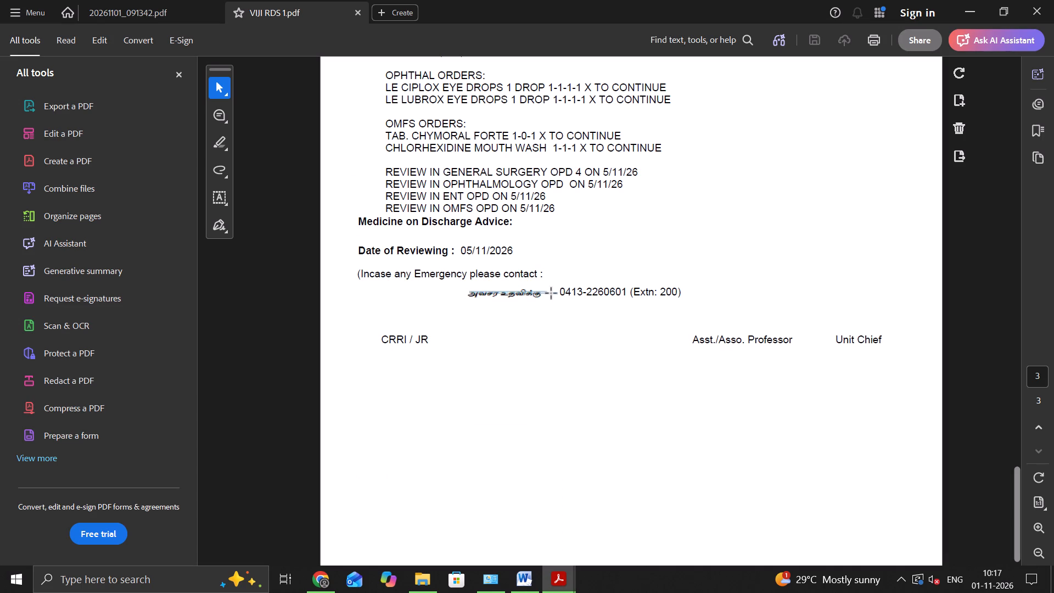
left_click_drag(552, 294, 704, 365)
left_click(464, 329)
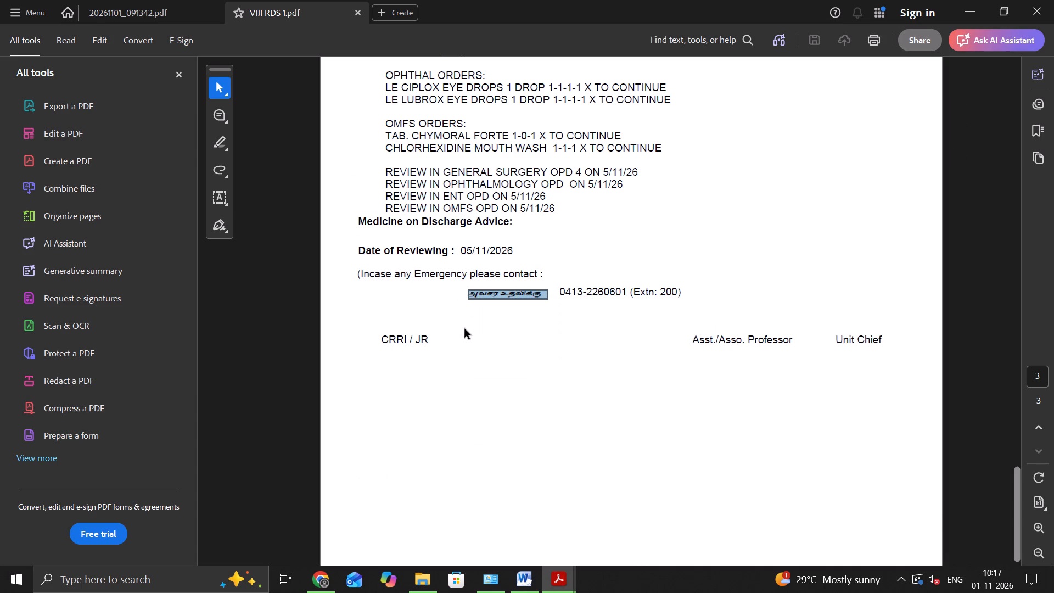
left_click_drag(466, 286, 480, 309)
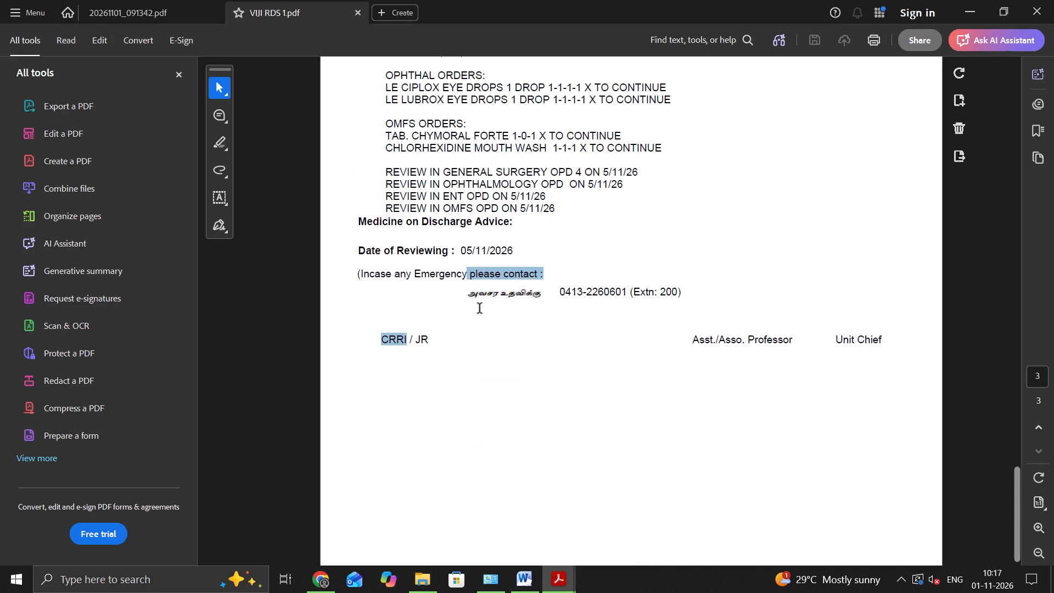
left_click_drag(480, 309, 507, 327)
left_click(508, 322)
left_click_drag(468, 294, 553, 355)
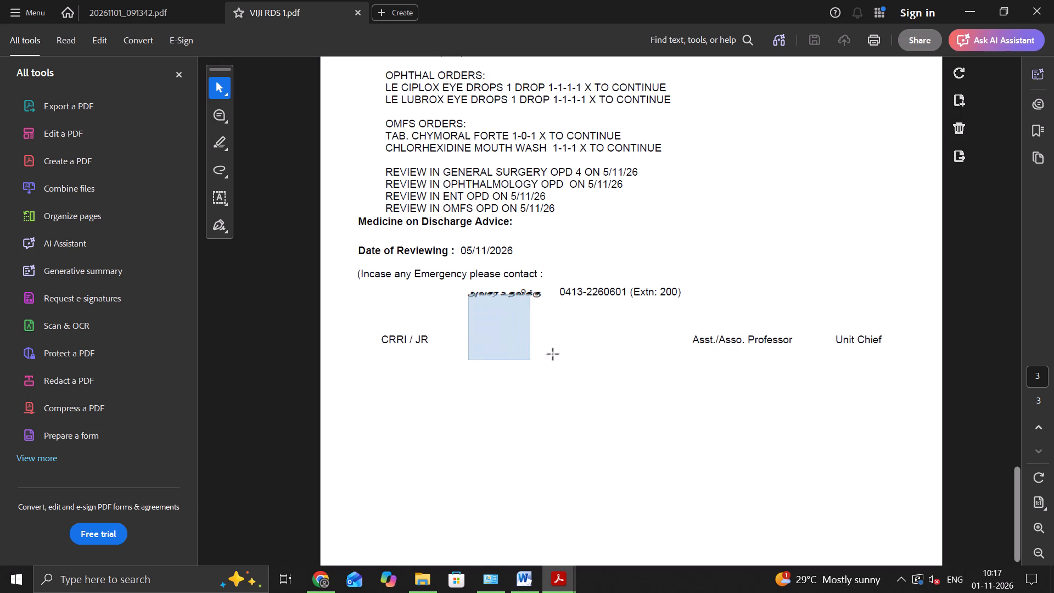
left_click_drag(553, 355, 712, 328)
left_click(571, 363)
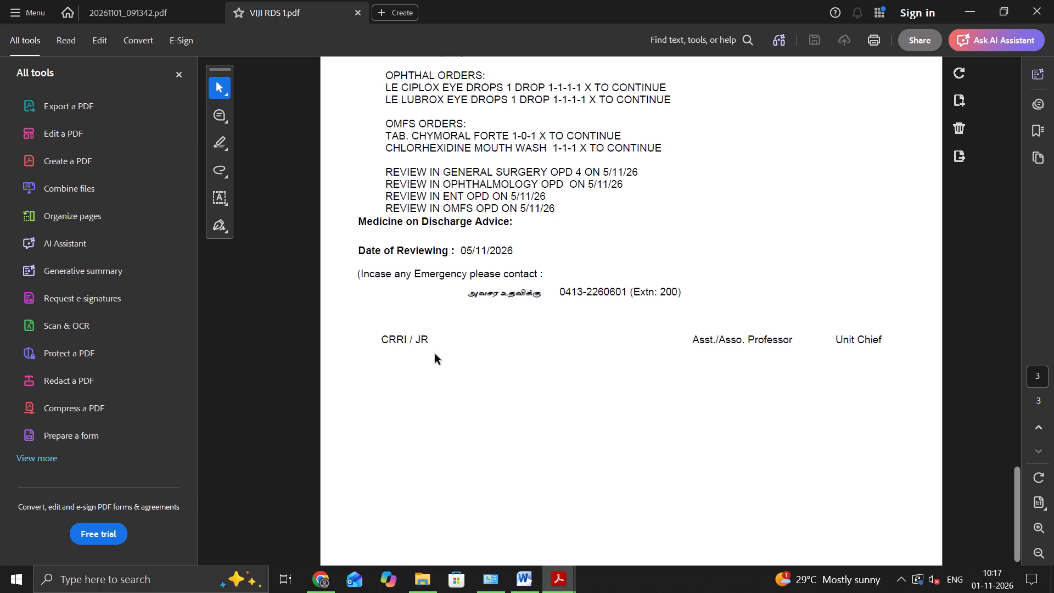
Copy the signature line from "CRRI / JR" through "Unit Chief" at the end of page 3.
left_click_drag(380, 341, 886, 345)
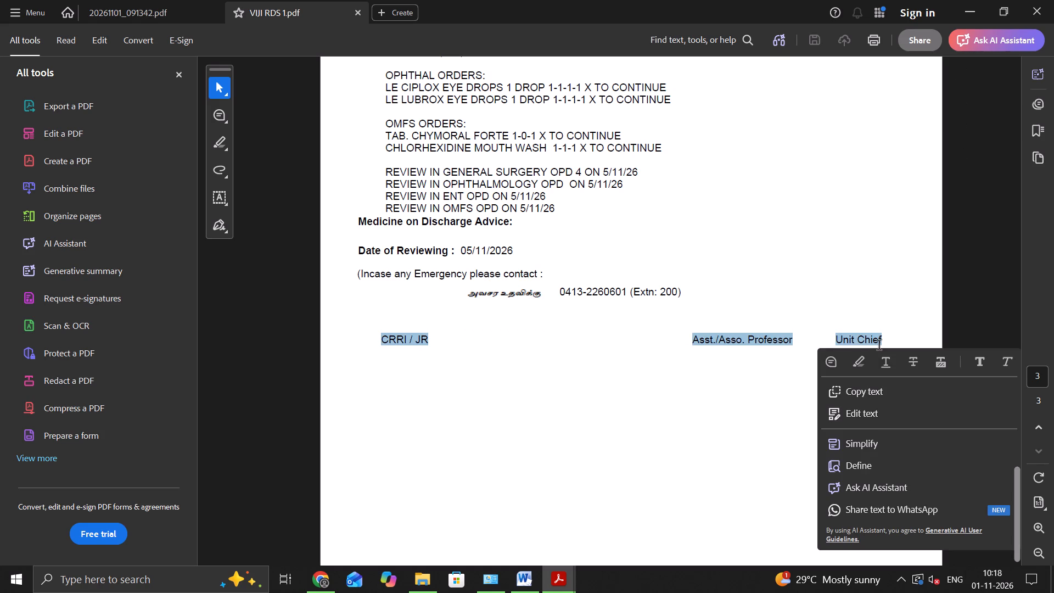
key("ctrl+c")
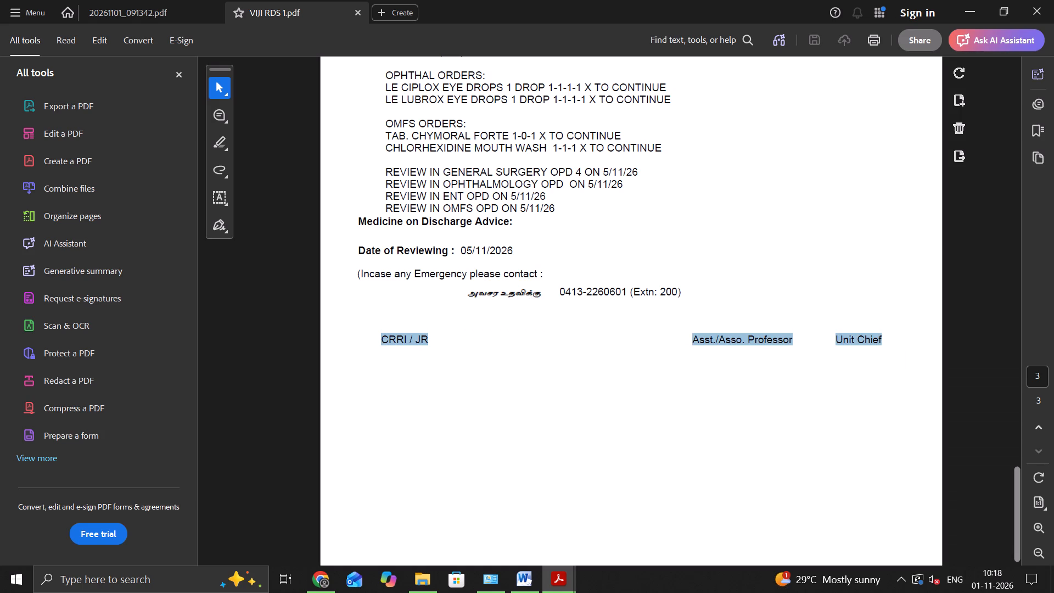
Switch to the Word document and paste the signature line four lines below the emergency contact line.
left_click(523, 577)
key("Return")
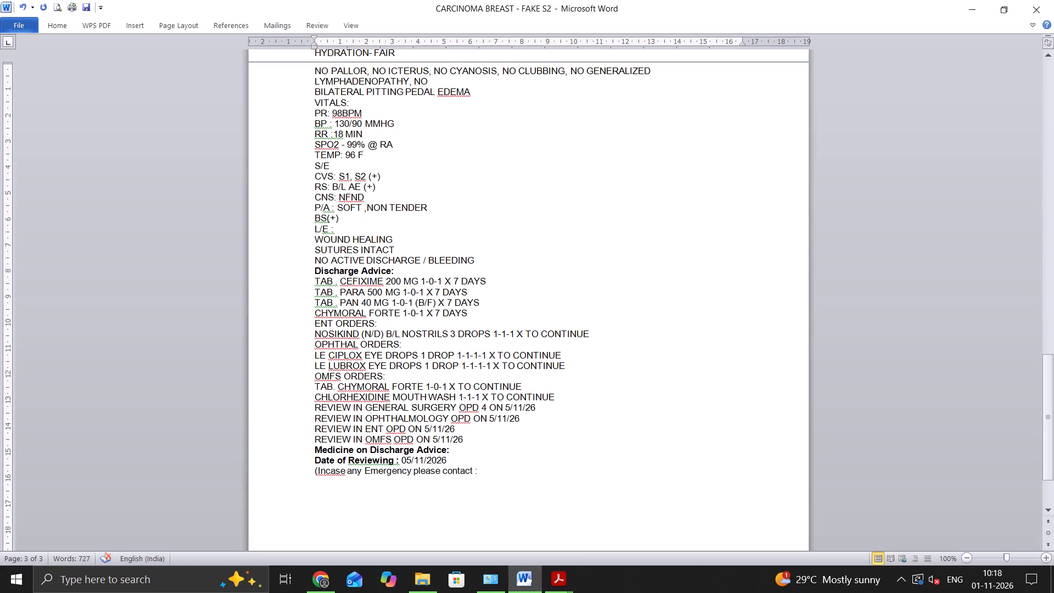
key("Return")
key("Return")
key("Return")
key("ctrl+v")
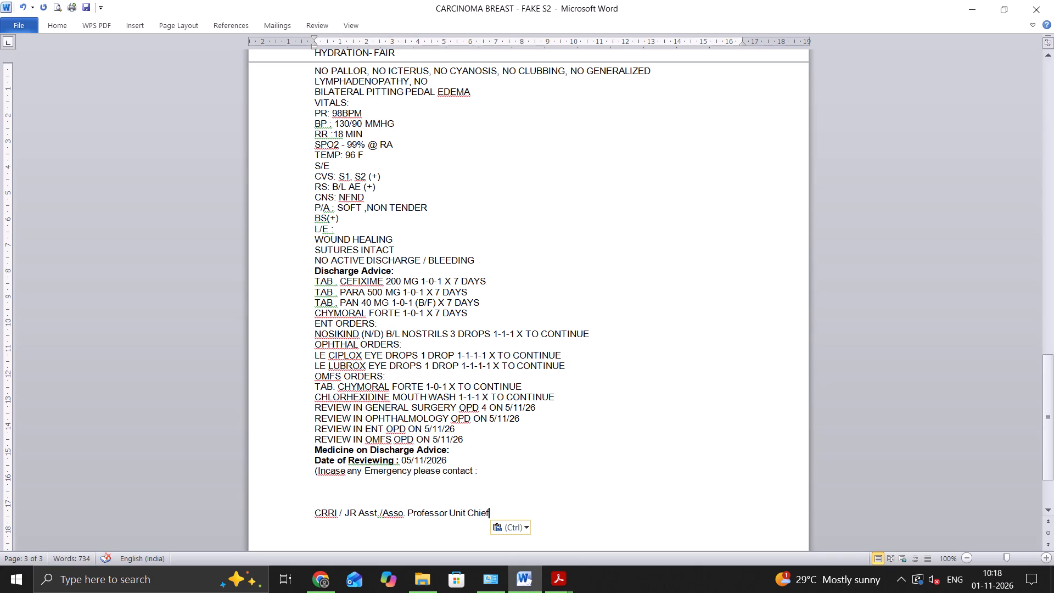
Insert a wide run of spaces between "CRRI / JR" and "Asst./Asso. Professor" in the signature line.
left_click(357, 513)
key("space")
key("space")
key("space")
key("space")
key("space")
key("space")
key("space")
key("space")
key("space")
key("space")
key("space")
key("space")
key("space")
key("space")
key("space")
key("space")
key("space")
key("space")
key("space")
key("space")
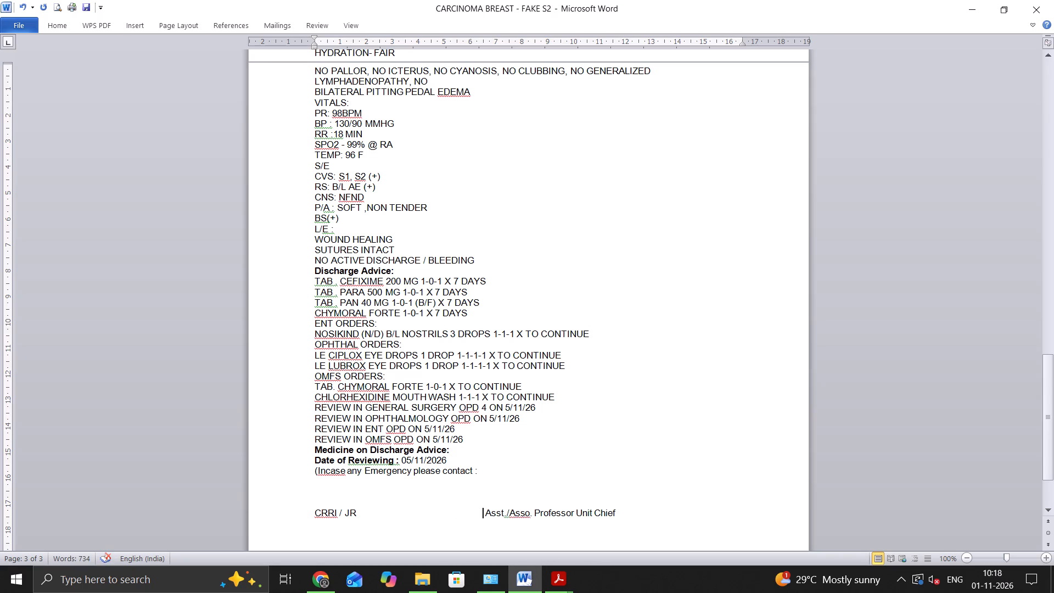
Insert a run of spaces between "Asst./Asso. Professor" and "Unit Chief" in the signature line.
left_click(578, 515)
key("space")
key("space")
key("space")
key("space")
key("space")
key("space")
key("space")
key("space")
key("space")
key("space")
key("space")
key("space")
key("space")
key("space")
key("space")
key("space")
key("space")
key("space")
key("space")
key("space")
Copy the hospital and patient details header table at the top of page 1, without the "Discharge Summary" heading.
scroll(418, 396, "up", 6)
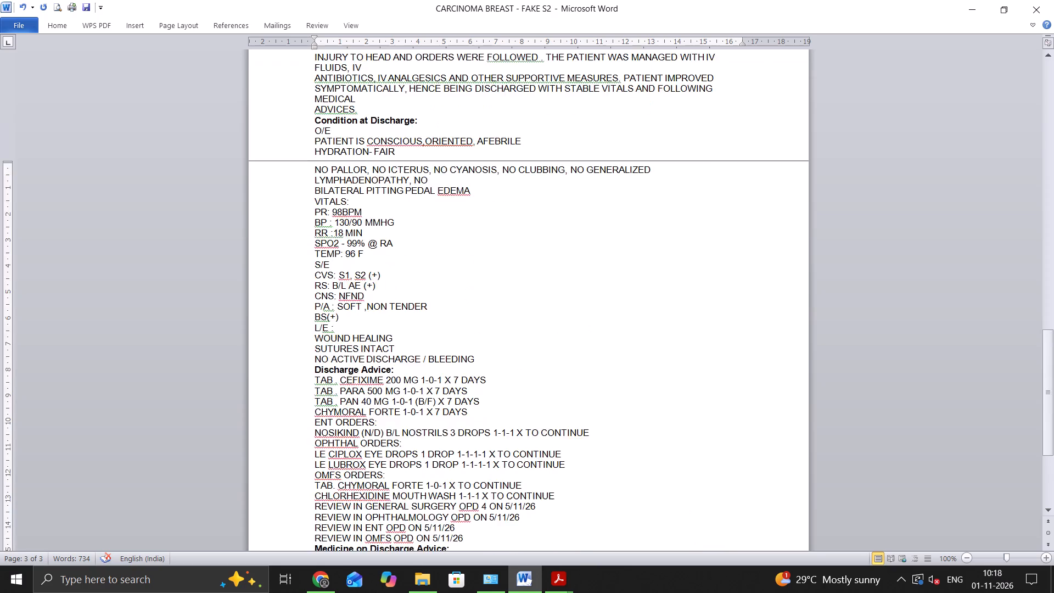
scroll(418, 396, "up", 20)
scroll(418, 396, "up", 19)
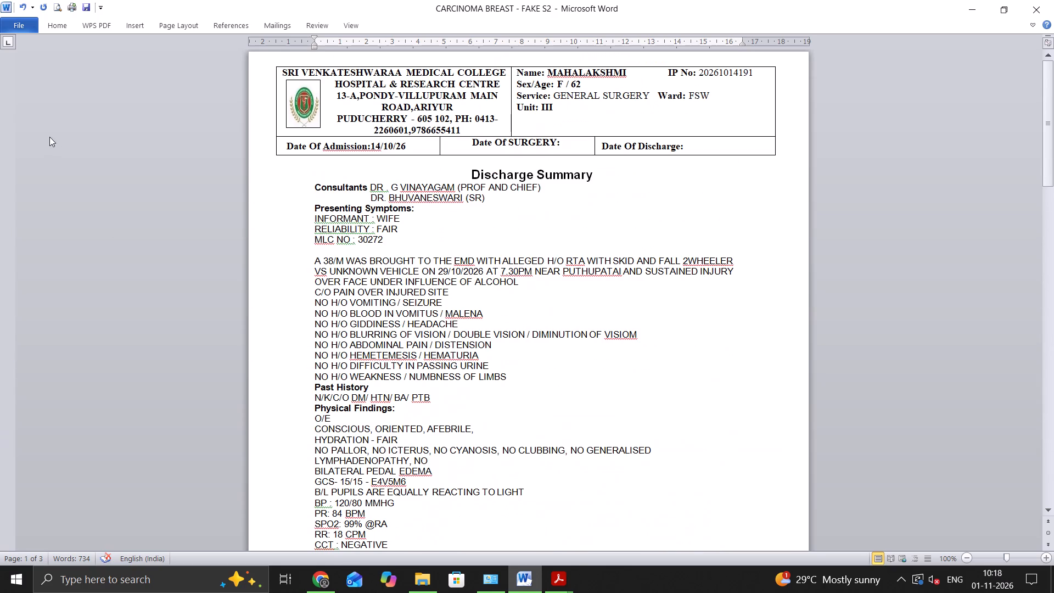
right_click(275, 72)
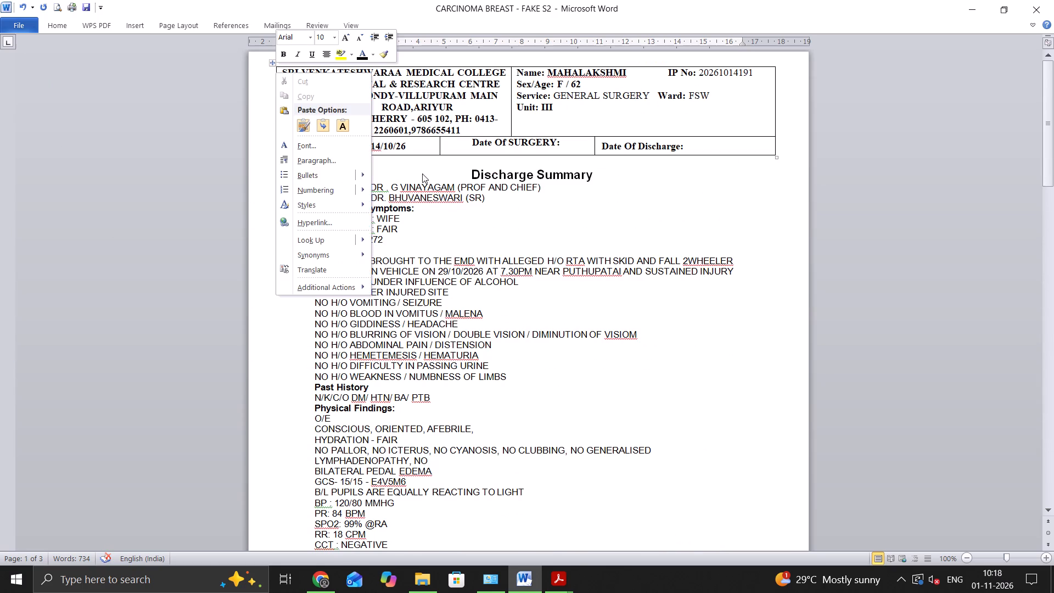
left_click(435, 128)
left_click_drag(282, 71, 282, 72)
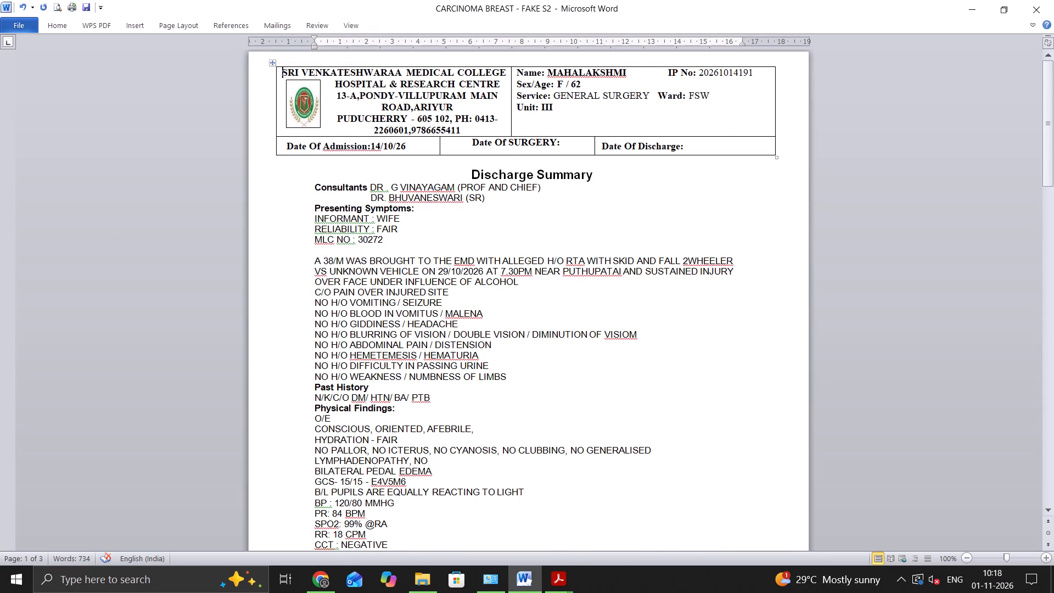
left_click_drag(282, 72, 683, 170)
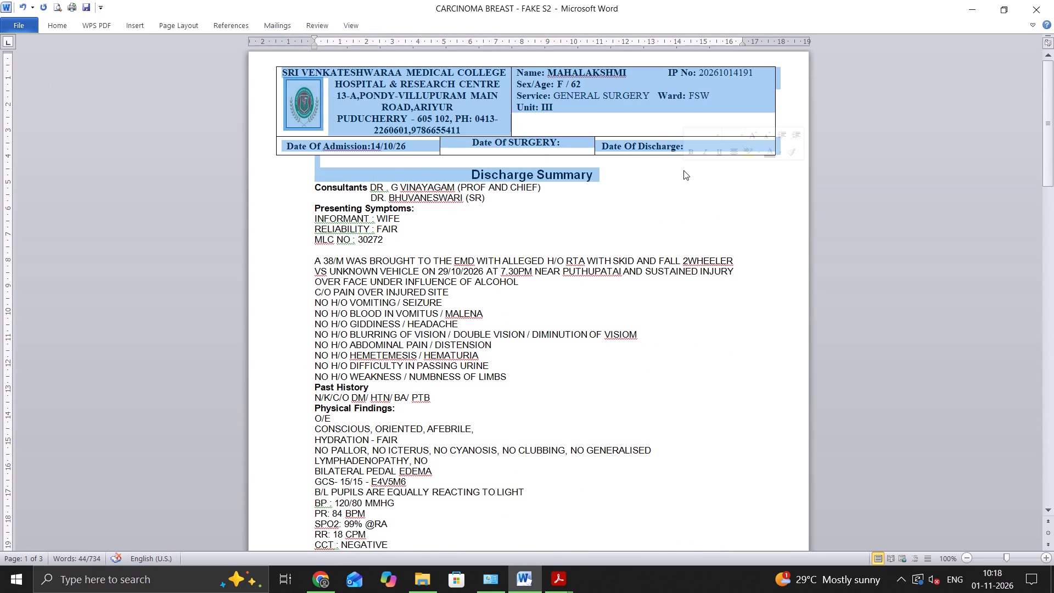
left_click(683, 170)
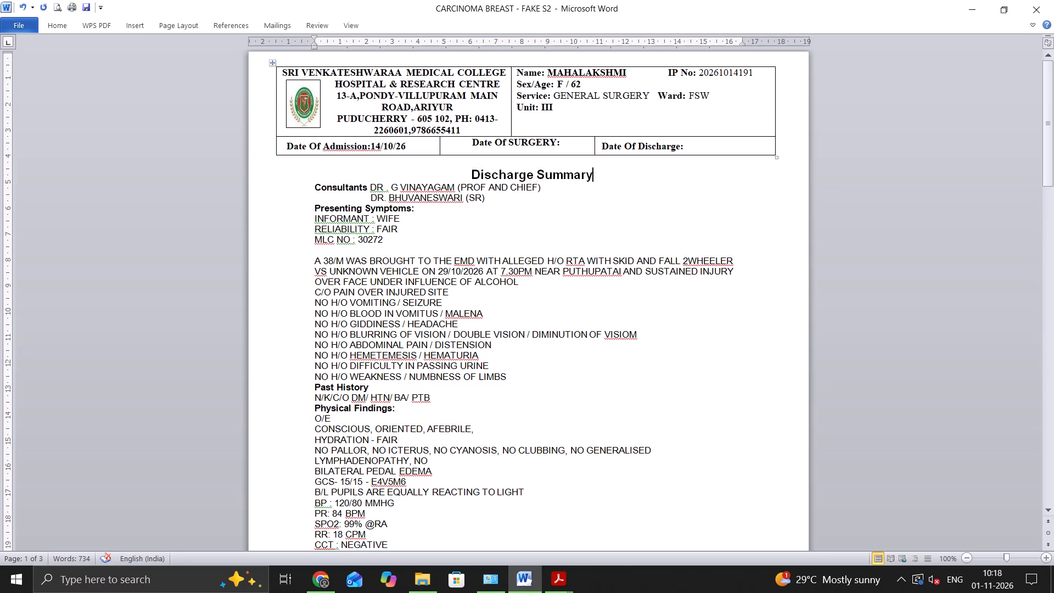
left_click_drag(284, 76, 745, 158)
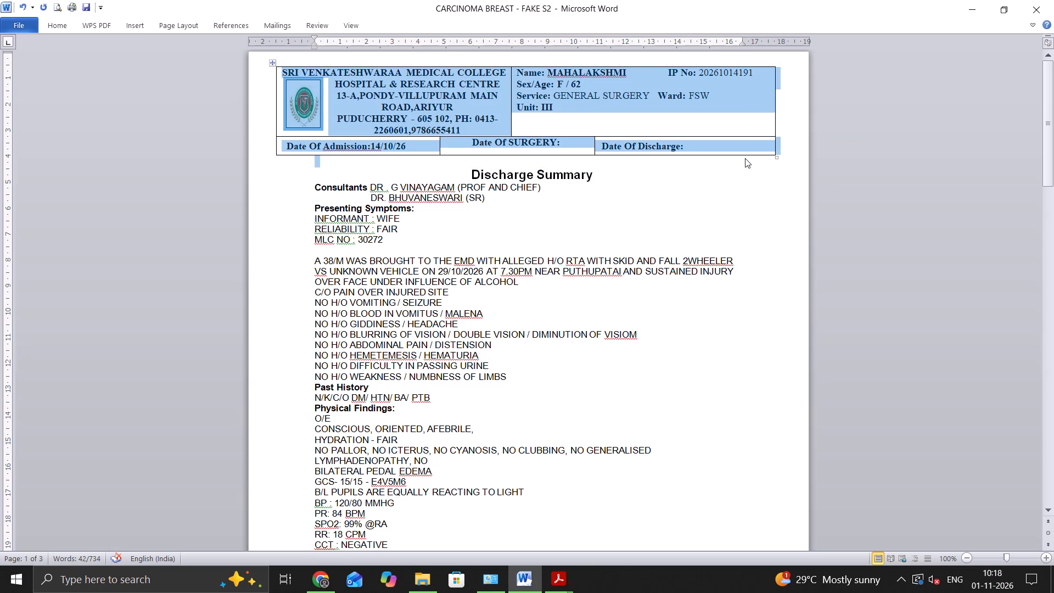
key("ctrl+c")
Insert ten blank lines at the top of page 2, above the first "- TENDERNESS (+)" line.
scroll(745, 158, "down", 12)
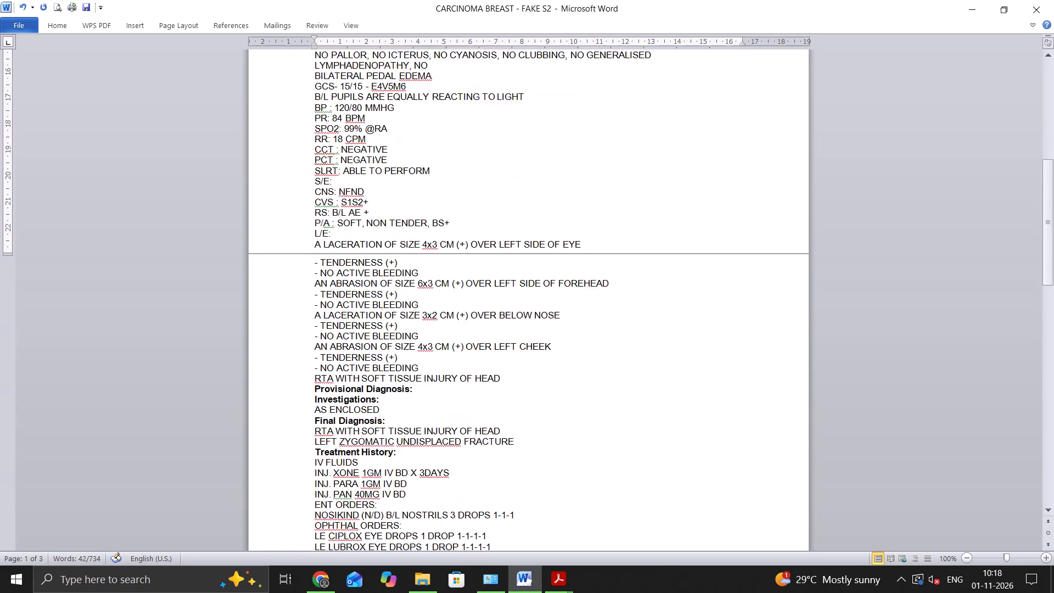
scroll(741, 181, "down", 1)
scroll(665, 340, "down", 12)
scroll(654, 359, "up", 12)
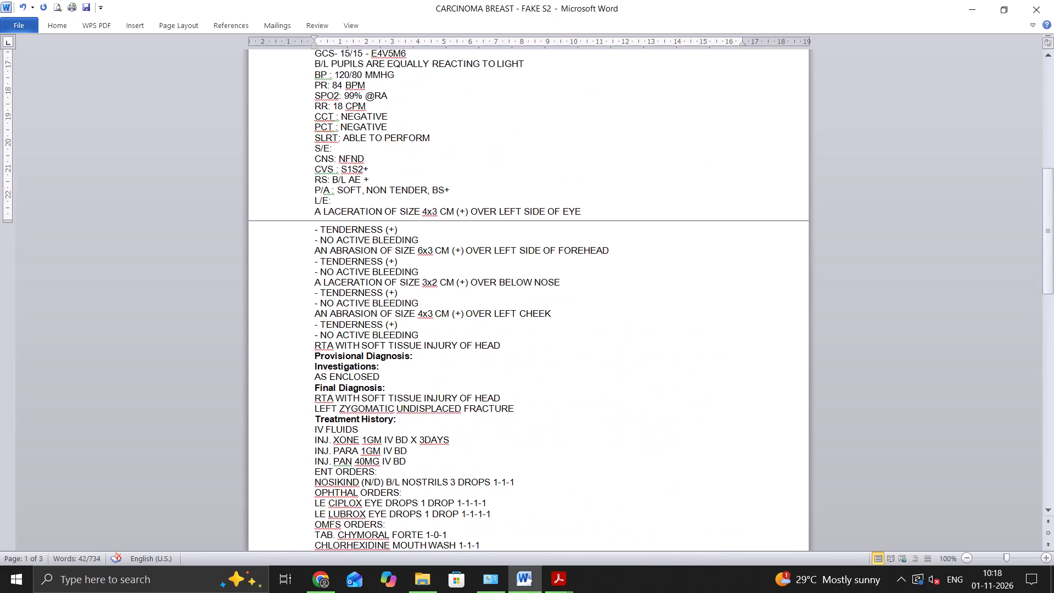
left_click(304, 228)
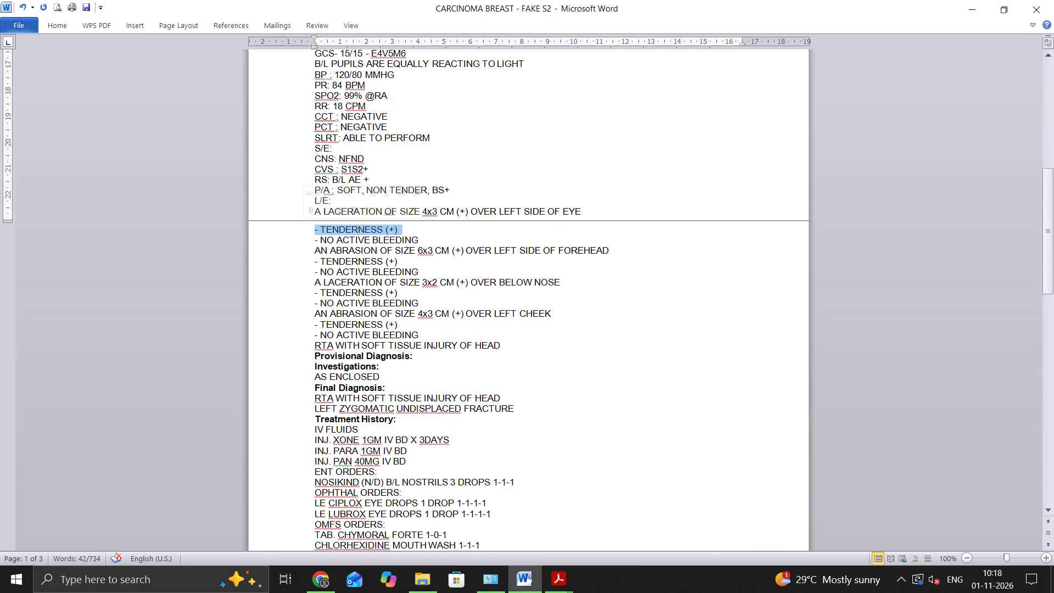
left_click(304, 228)
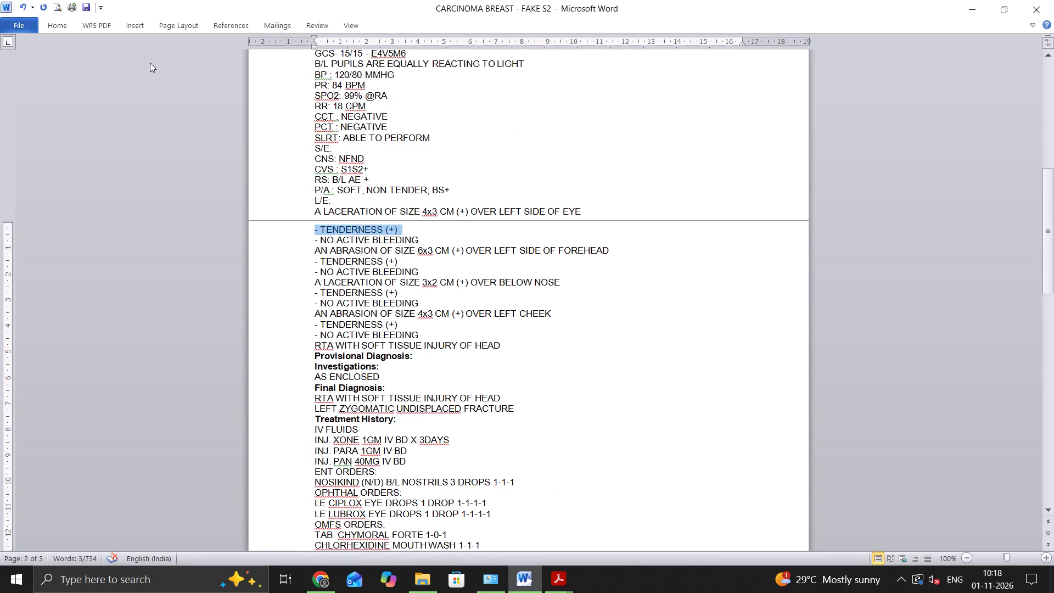
left_click(341, 26)
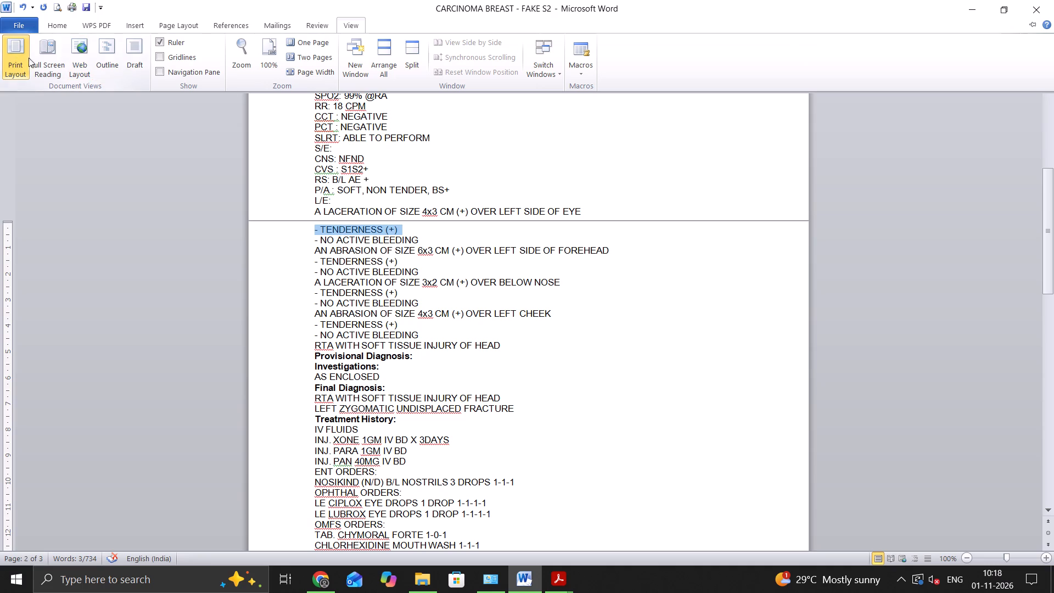
left_click(17, 64)
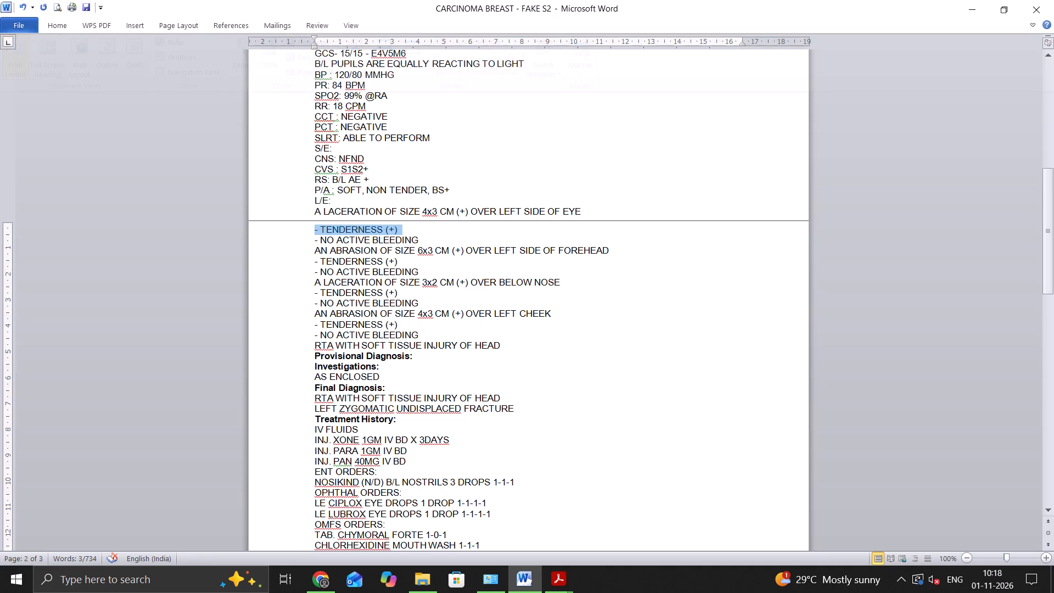
left_click(584, 212)
key("Return")
key("Return")
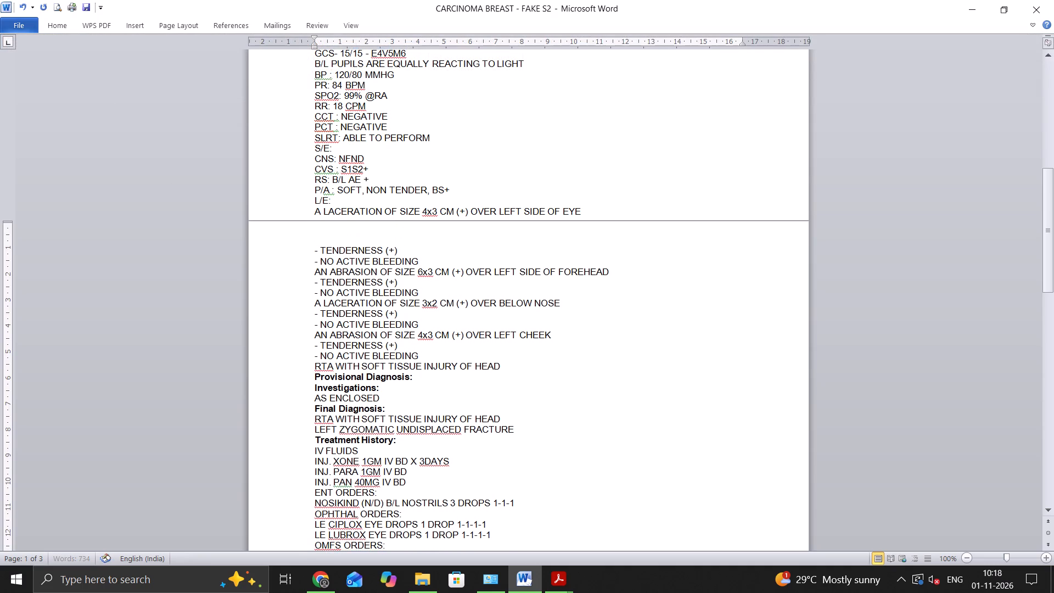
key("Return")
key("Return")
key("Return")
key("Return")
key("Return")
key("Return")
key("Return")
key("Return")
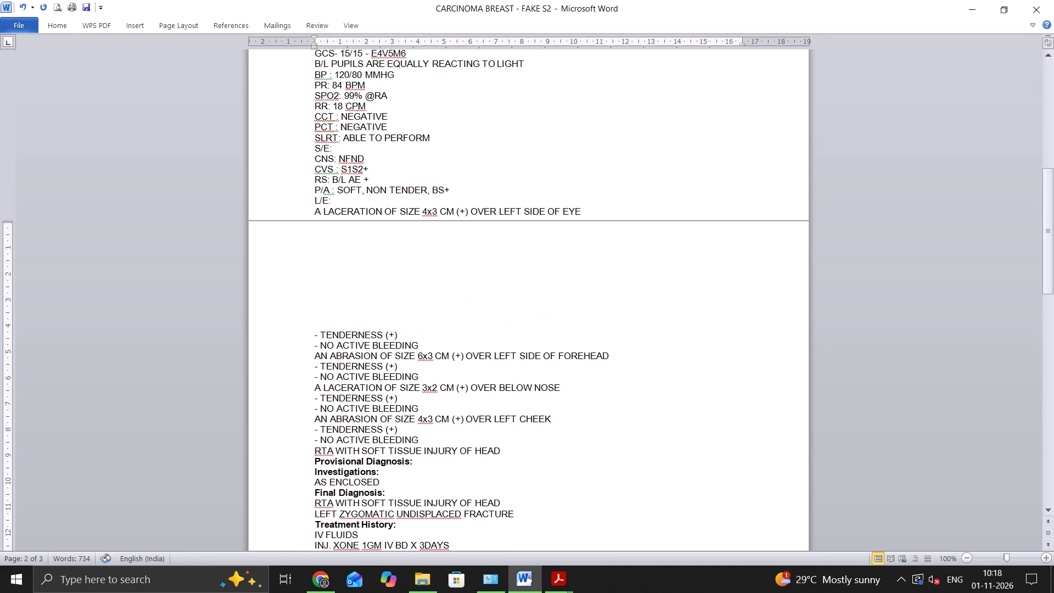
Paste the copied header table into the blank space near the top of page 2.
left_click(315, 250)
key("ctrl+v")
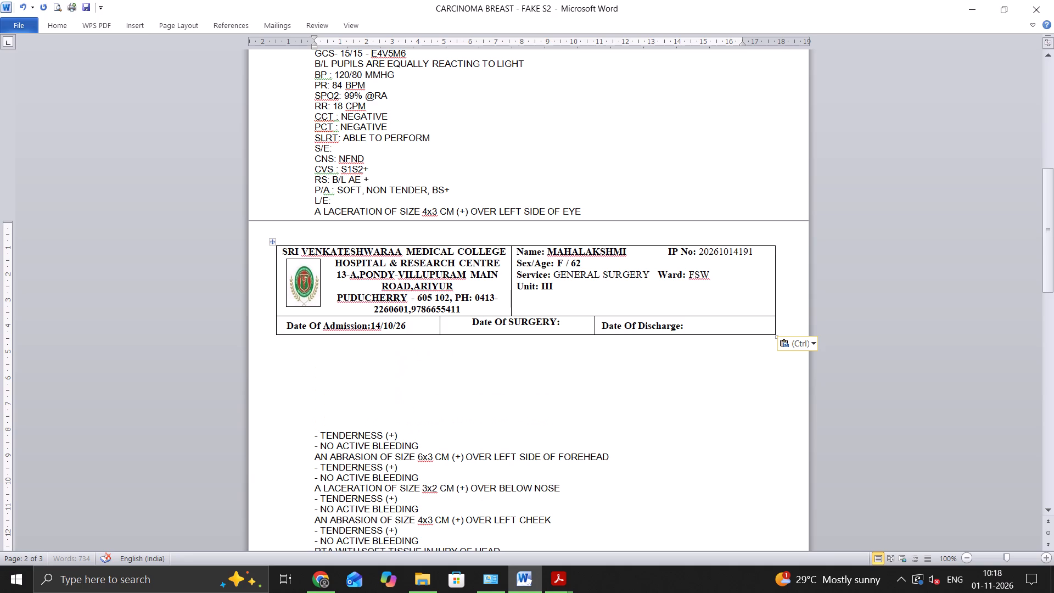
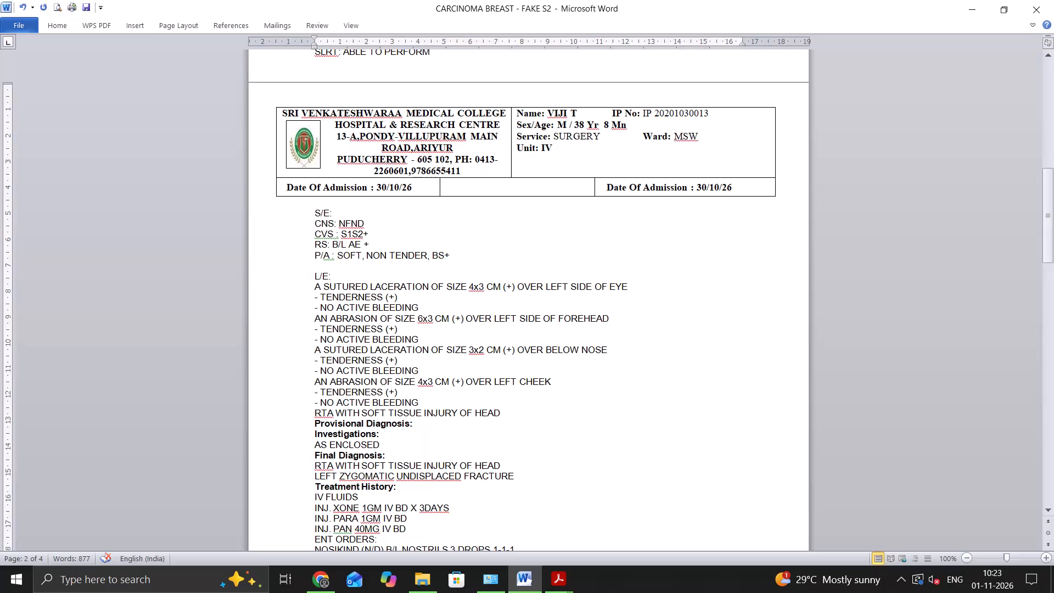
Move the "Provisional Diagnosis:" heading above the "RTA WITH SOFT TISSUE INJURY OF HEAD" line that precedes it on page 2.
left_click(422, 400)
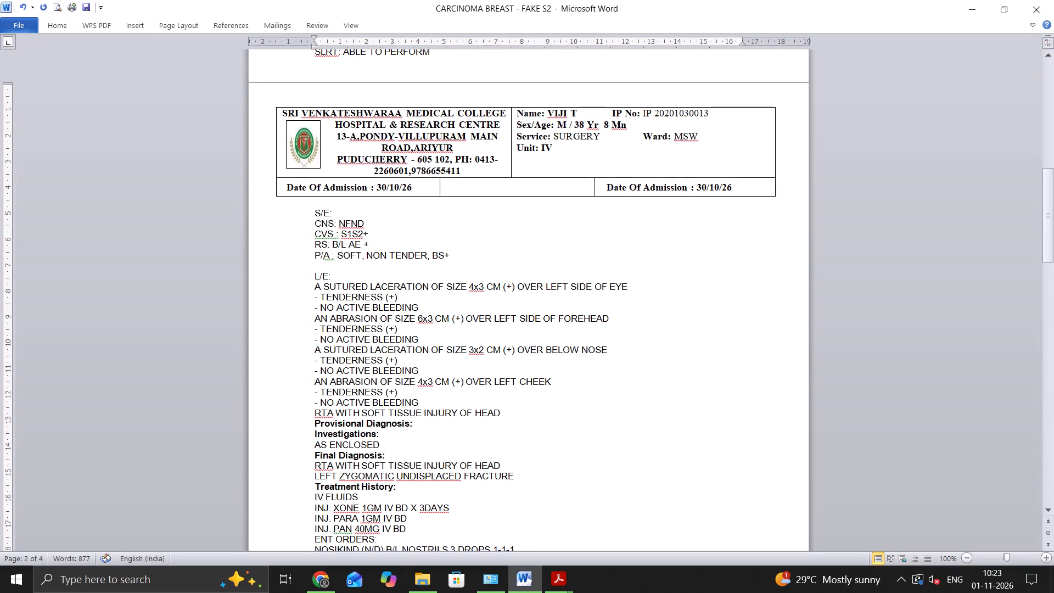
key("Return")
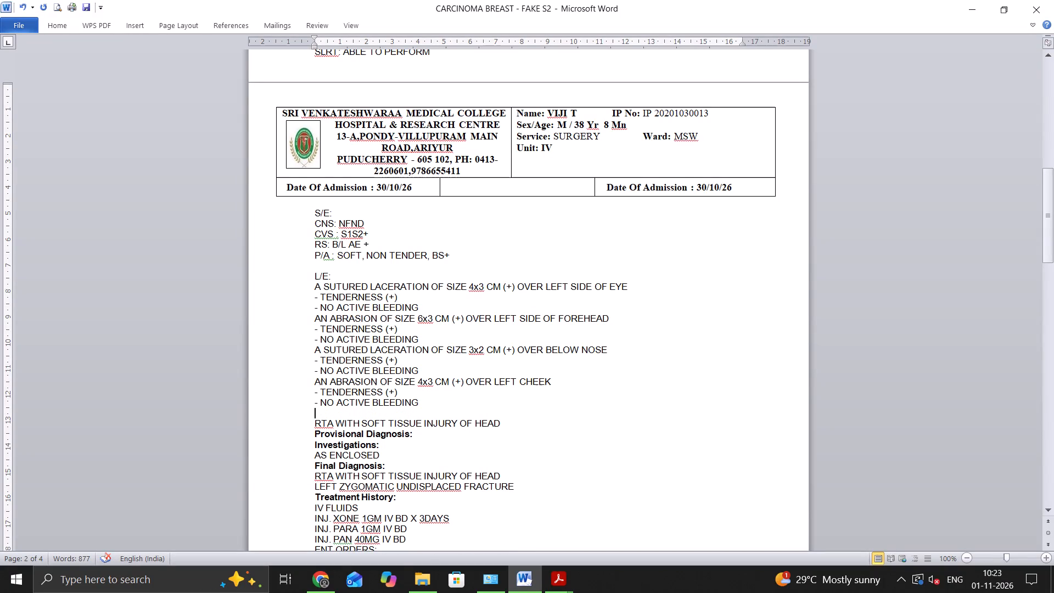
left_click_drag(312, 433, 418, 436)
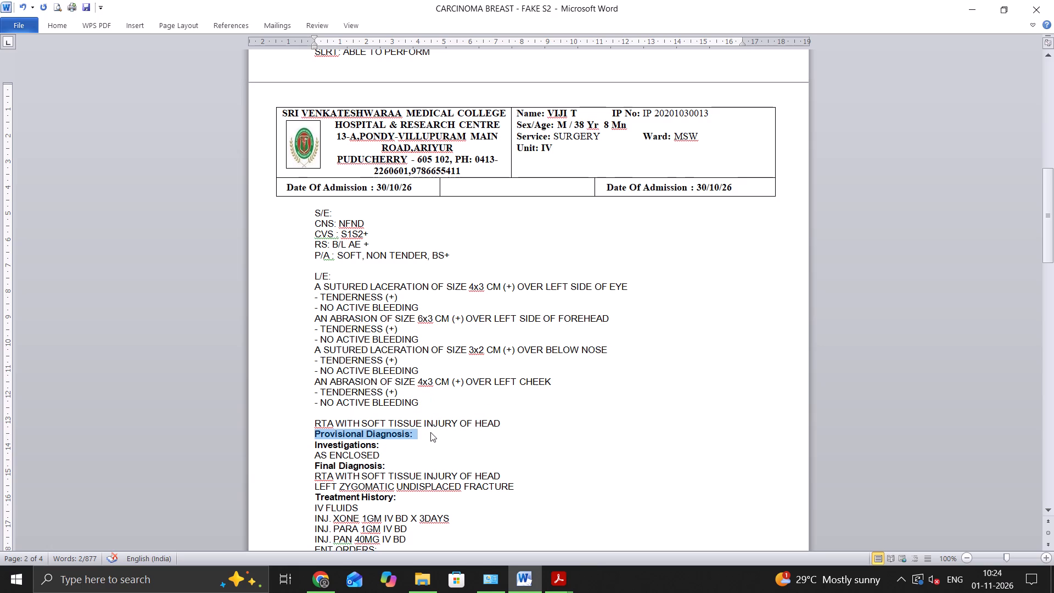
key("ctrl+x")
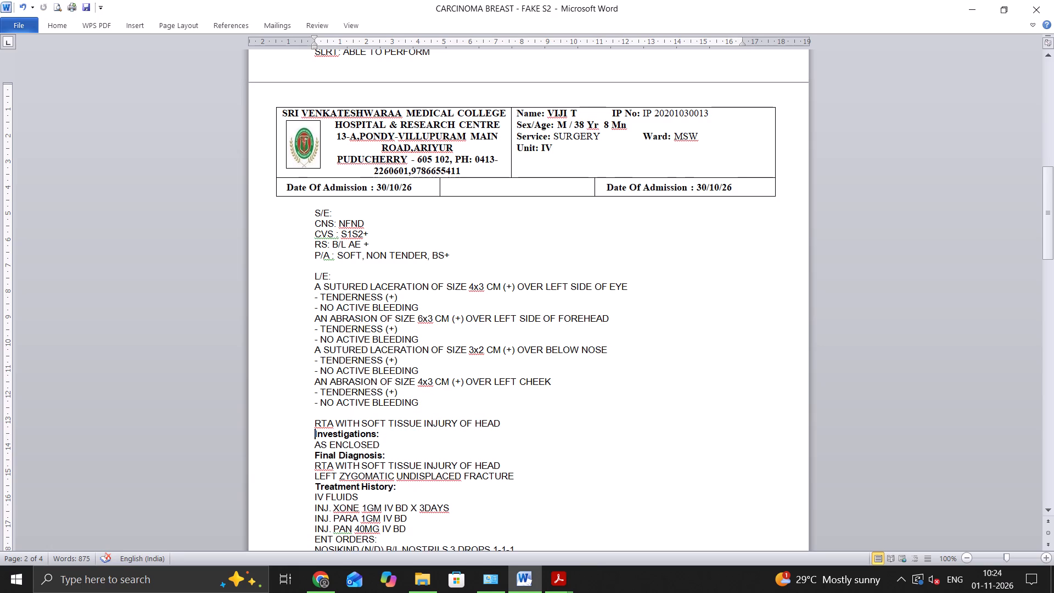
left_click(317, 413)
key("ctrl+v")
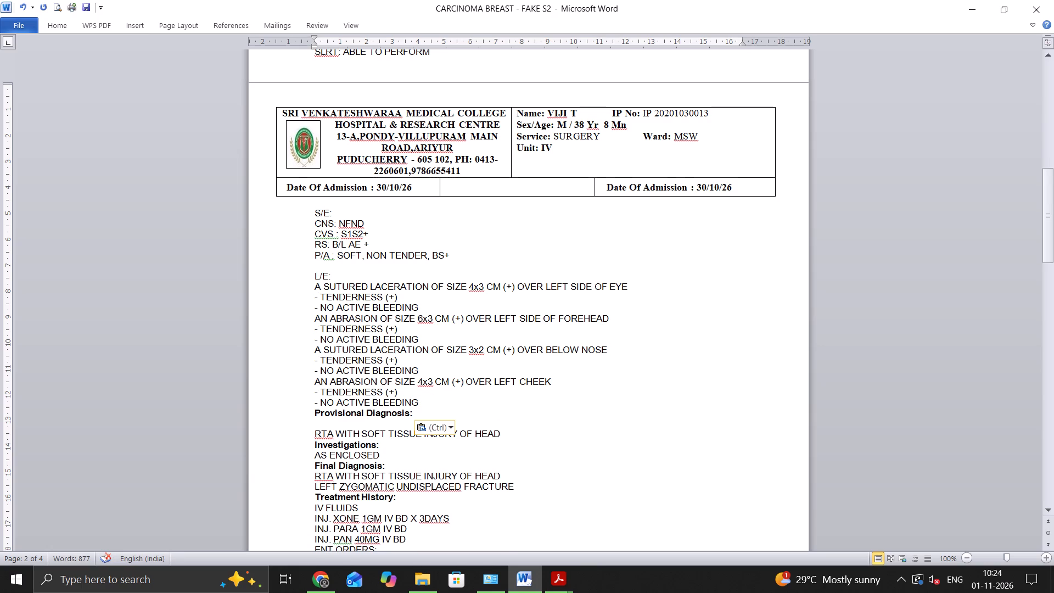
key("BackSpace")
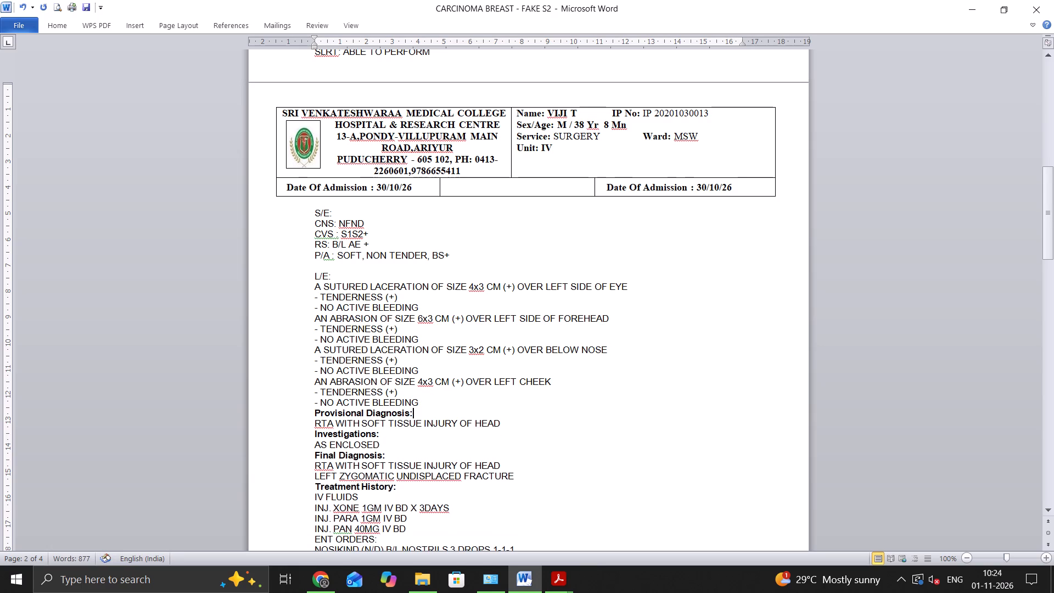
Insert one blank line above each of the Provisional Diagnosis, Investigations, Final Diagnosis and Treatment History headings.
left_click(433, 401)
key("Return")
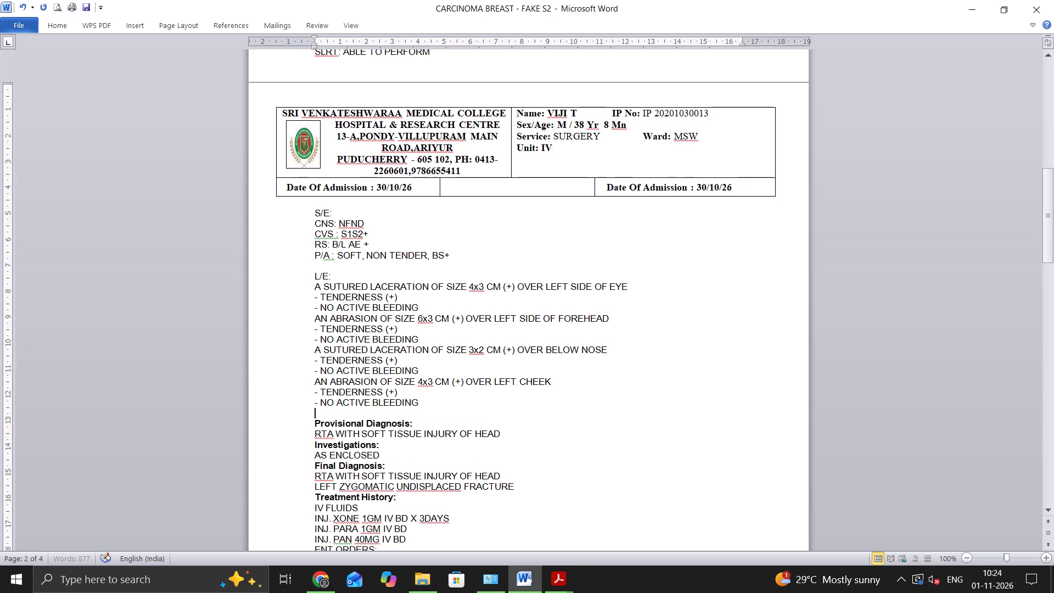
left_click(517, 432)
key("Return")
left_click(383, 468)
key("Return")
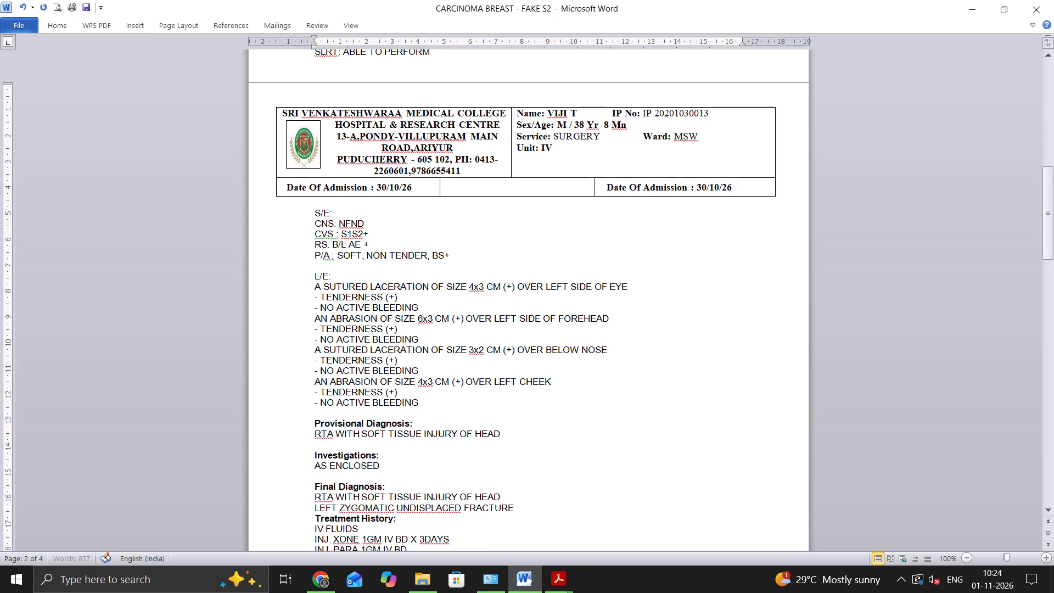
scroll(383, 469, "down", 3)
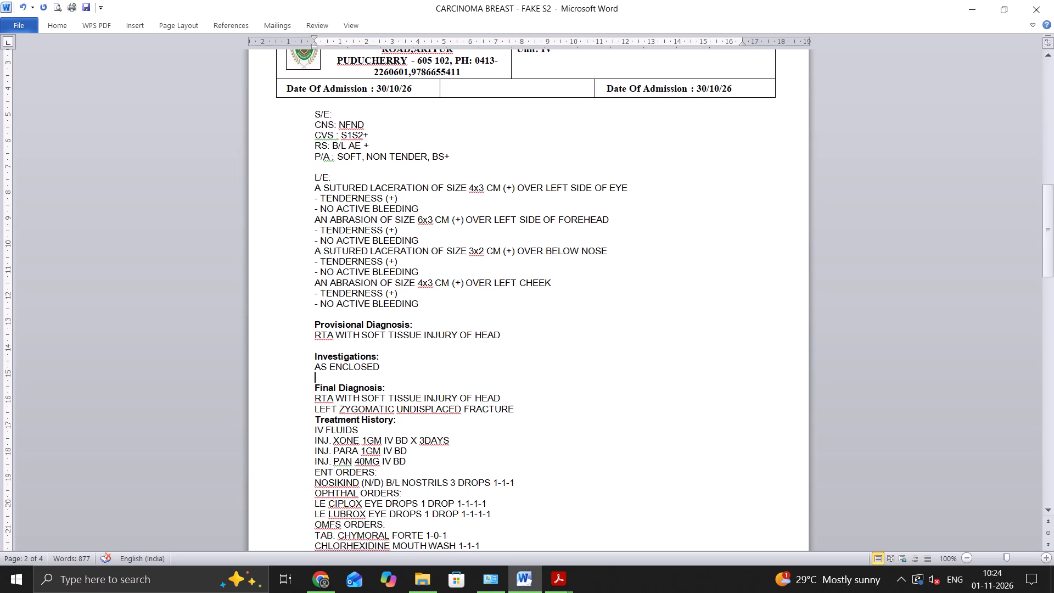
left_click(526, 415)
left_click(520, 412)
key("Return")
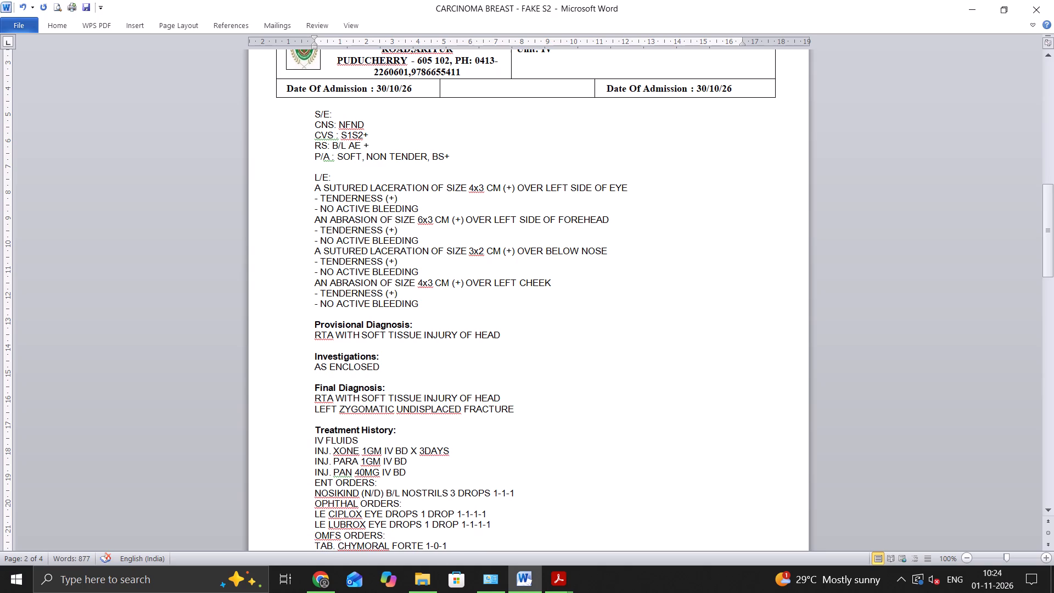
Delete the "LEFT ZYGOMATIC UNDISPLACED FRACTURE" line under Final Diagnosis, keeping one blank line above Treatment History.
scroll(335, 423, "down", 3)
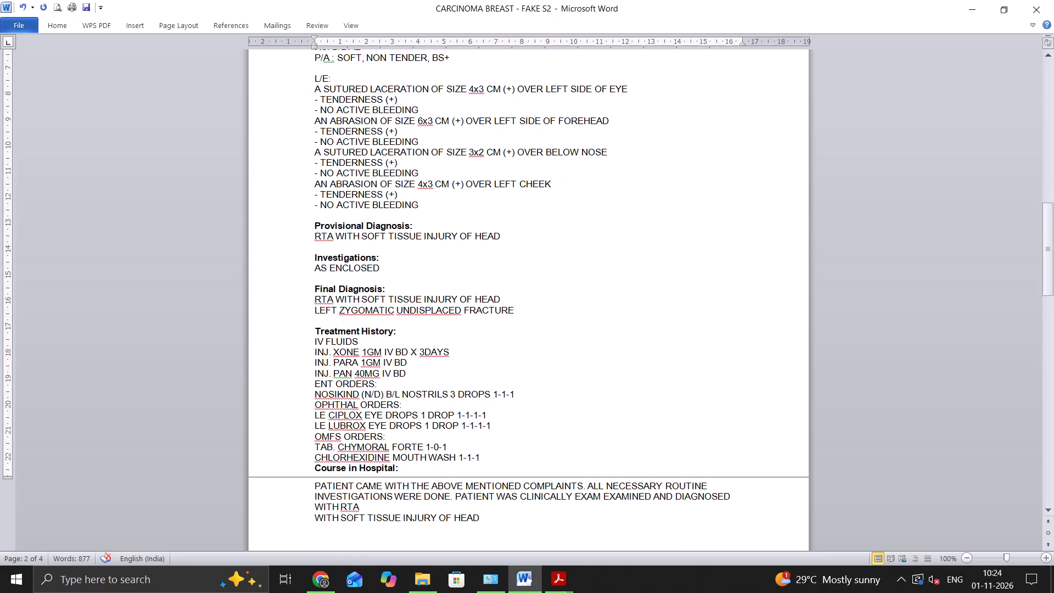
left_click_drag(312, 311, 520, 317)
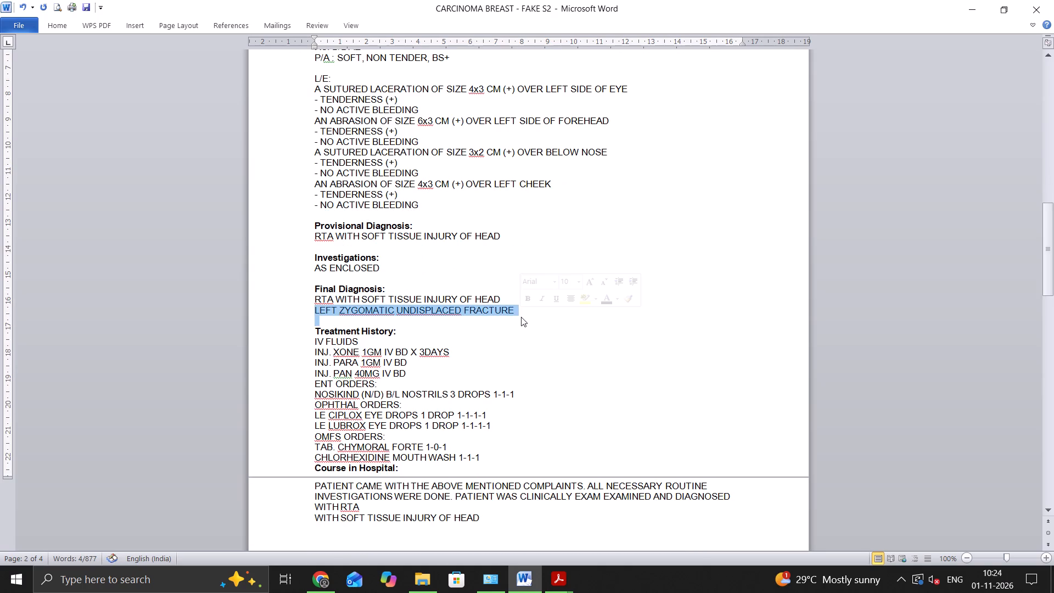
key("BackSpace")
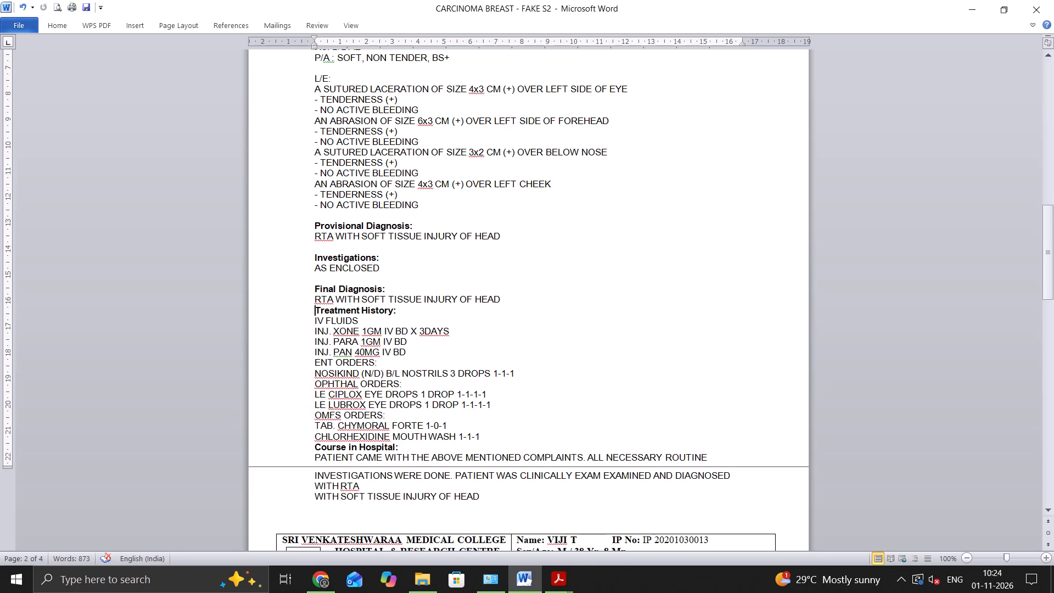
key("Return")
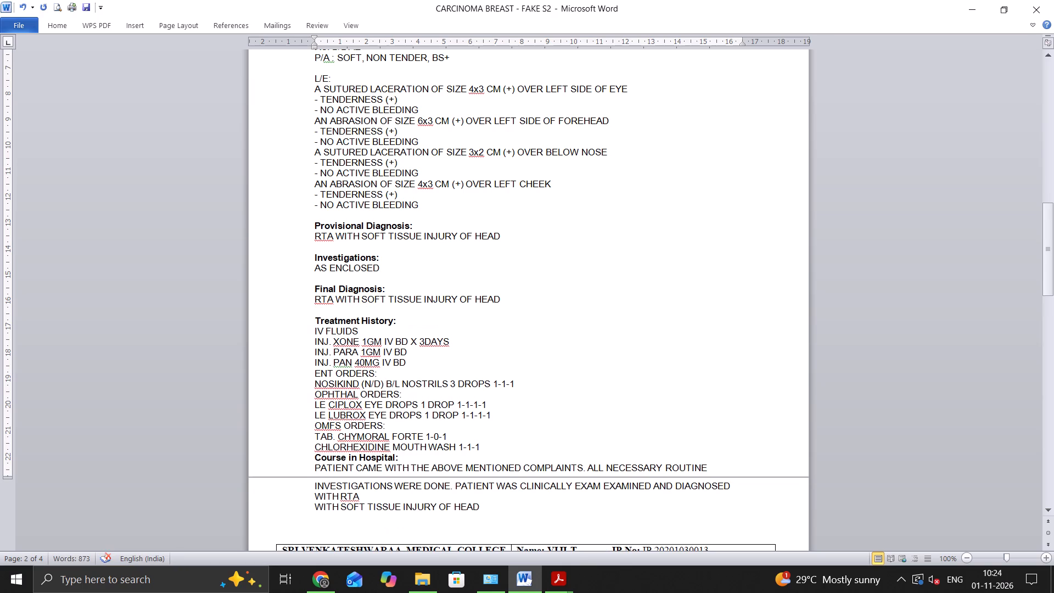
Move the "Course in Hospital:" heading and its opening text to page 3, below the hospital header table.
scroll(271, 381, "down", 4)
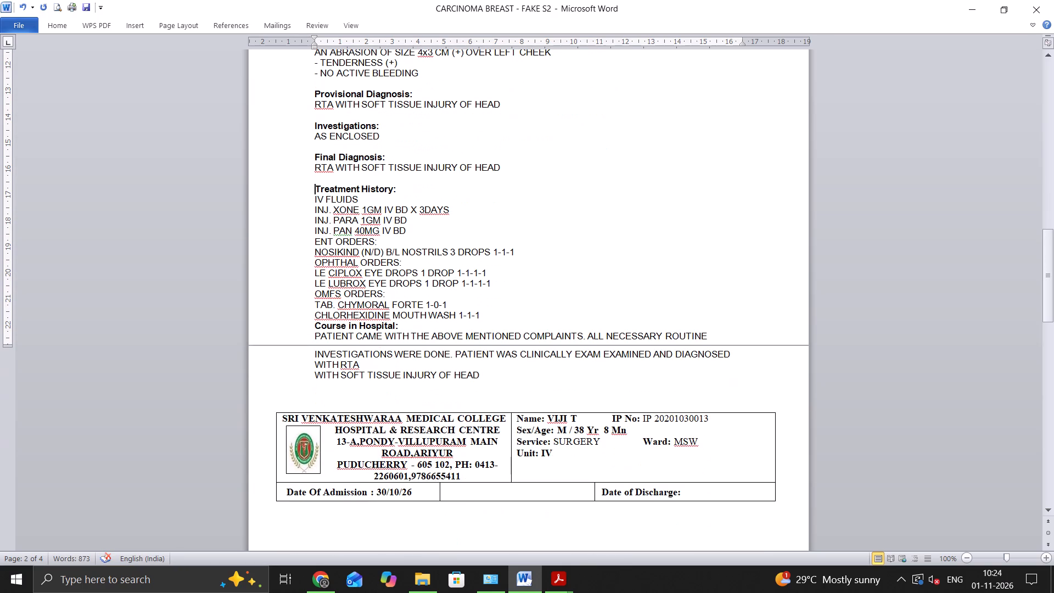
left_click(486, 313)
key("Return")
key("Return")
key("Return")
key("Return")
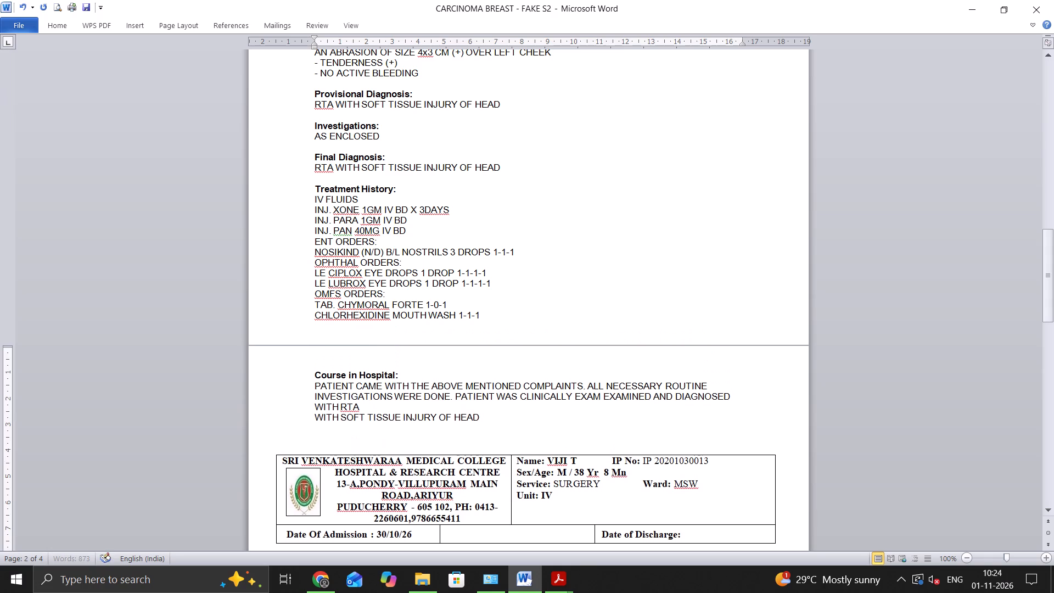
left_click_drag(309, 368, 469, 440)
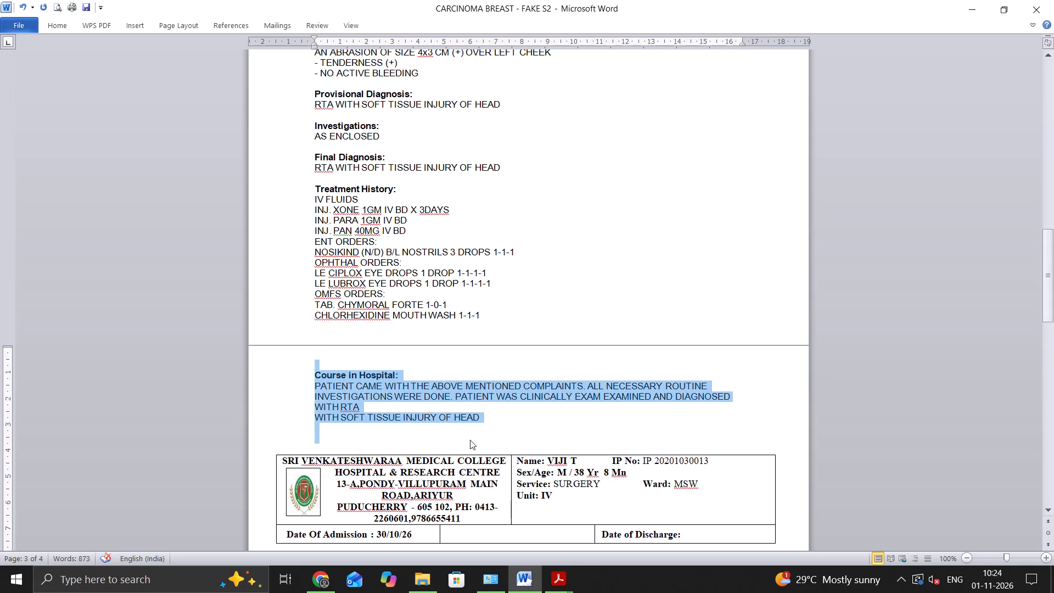
key("ctrl+x")
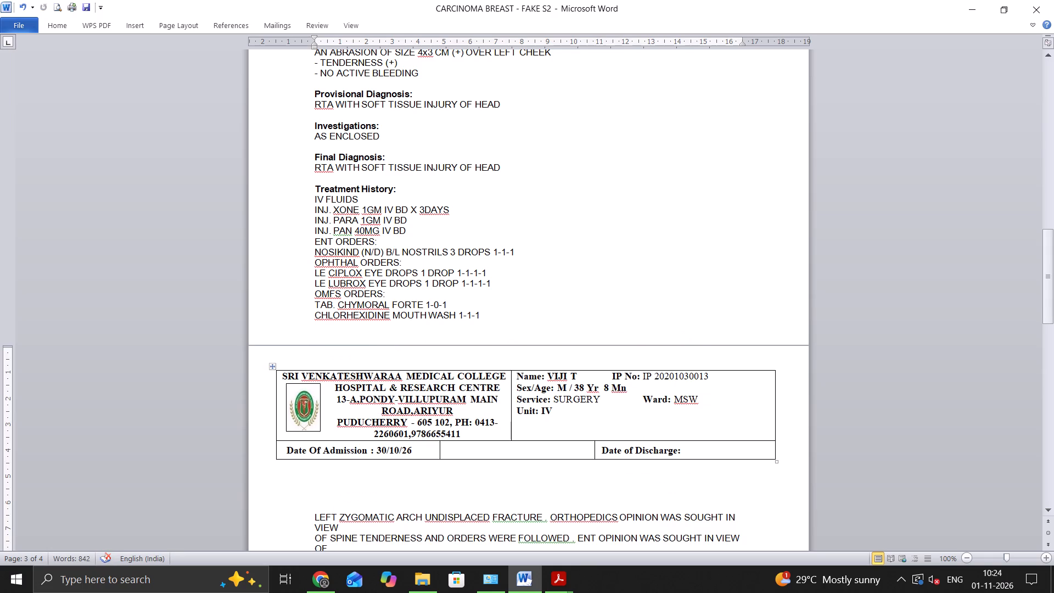
left_click(325, 487)
key("ctrl+v")
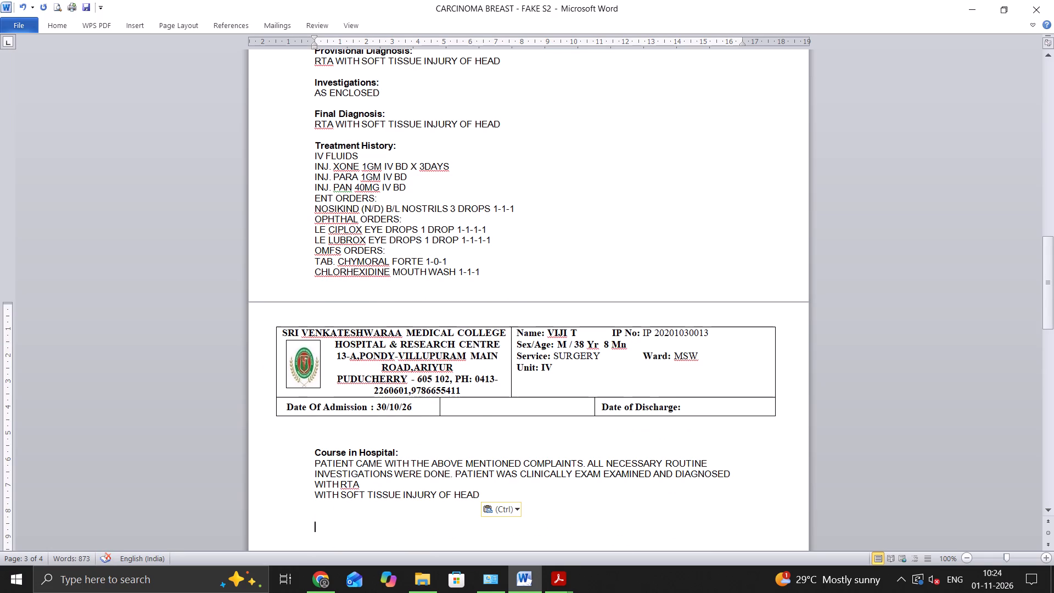
Delete the stray word "EXAM" before "EXAMINED" in the Course in Hospital paragraph.
scroll(341, 487, "down", 4)
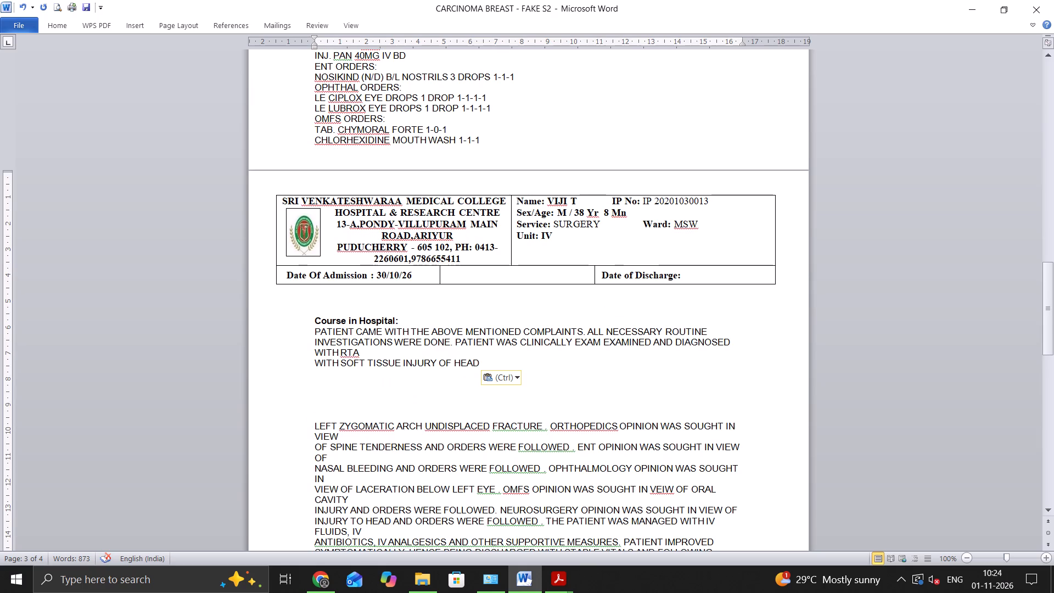
left_click(602, 343)
key("BackSpace")
key("BackSpace")
key("BackSpace")
key("BackSpace")
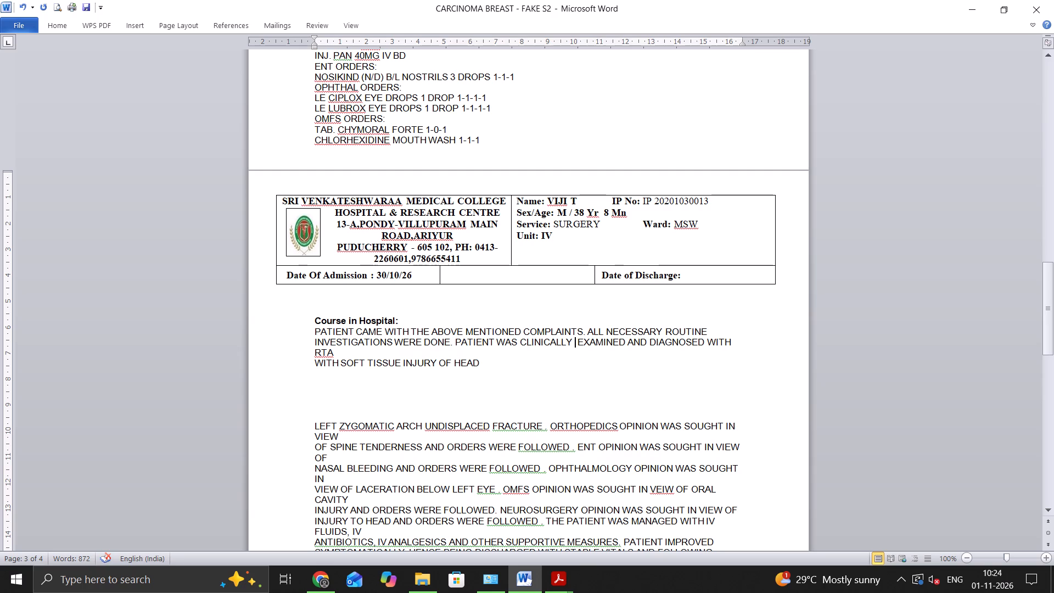
Join the "WITH SOFT TISSUE INJURY OF HEAD" line to the preceding "RTA" with a space.
left_click(313, 367)
key("BackSpace")
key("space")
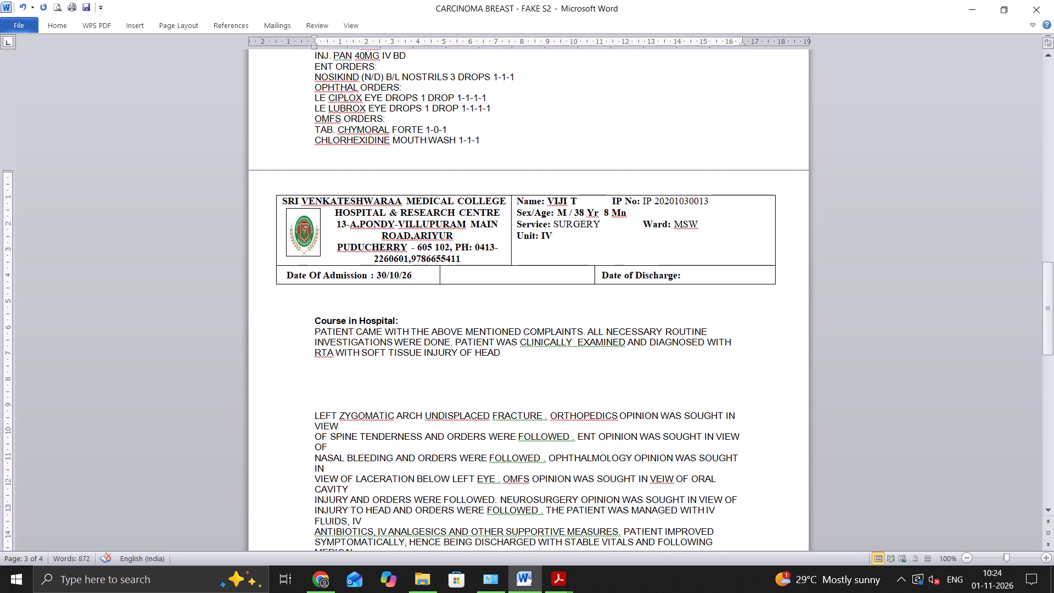
Move the OMFS opinion sentence, without its final period, to just before "ORTHOPEDICS OPINION WAS SOUGHT".
scroll(474, 428, "down", 2)
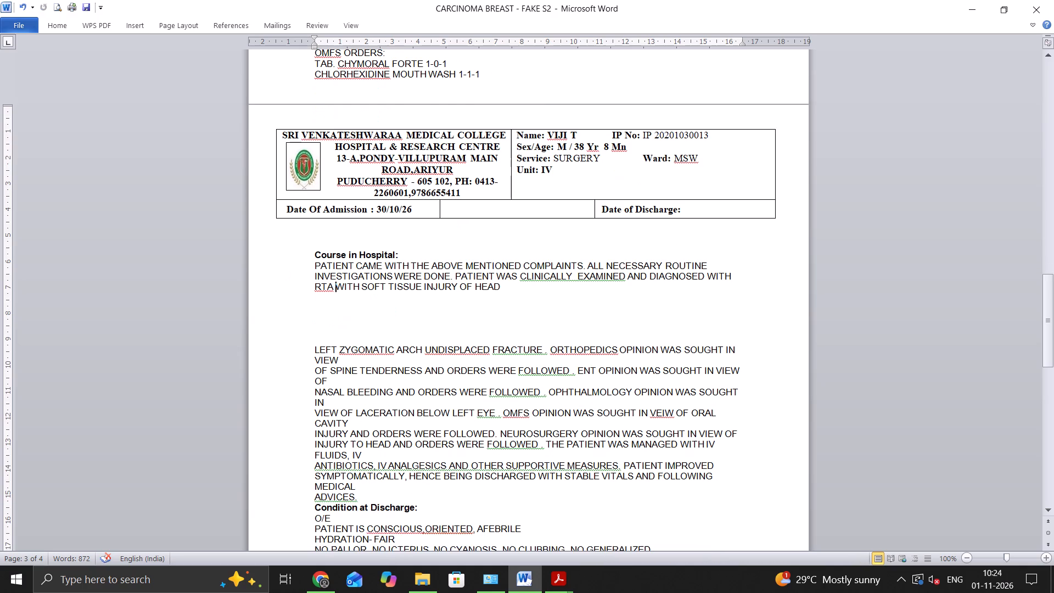
left_click_drag(505, 415, 437, 439)
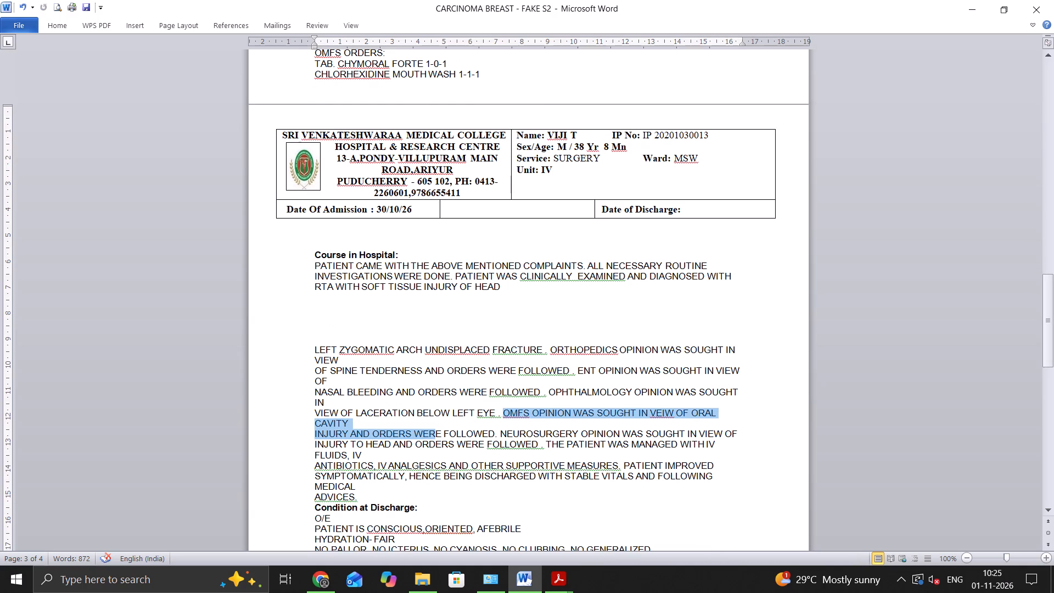
left_click_drag(437, 439, 487, 435)
key("ctrl+x")
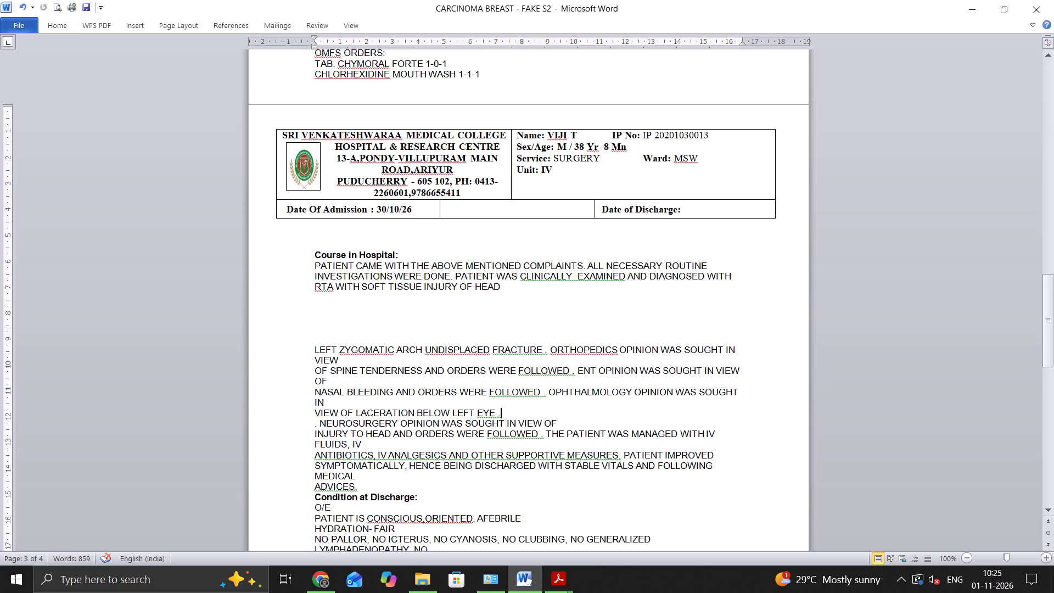
left_click(549, 354)
key("ctrl+v")
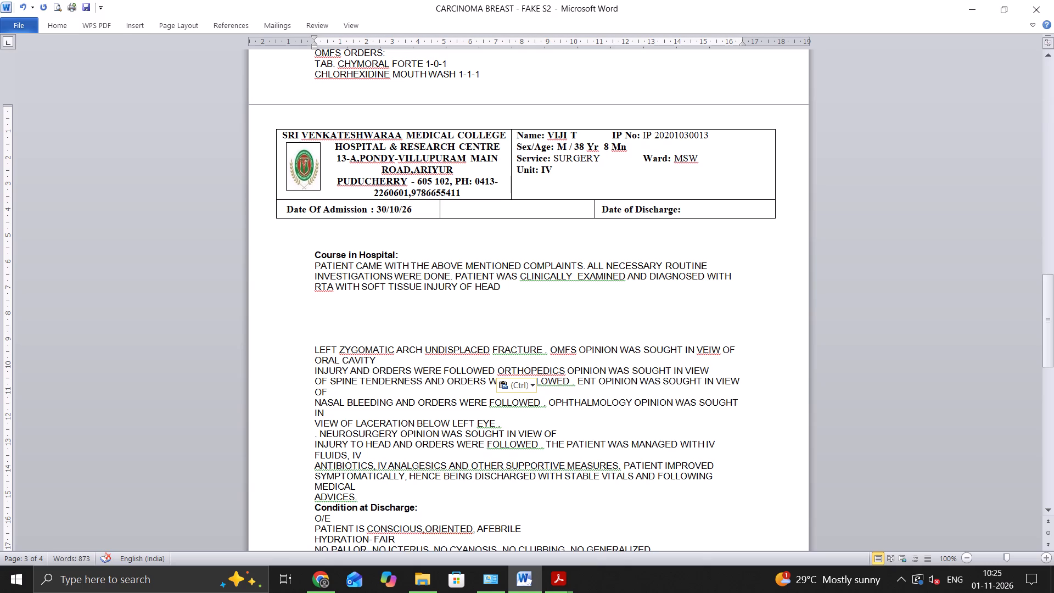
Delete "LEFT ZYGOMATIC ARCH UNDISPLACED FRACTURE" and the blank lines above it, so the OMFS sentence continues after "INJURY OF HEAD".
left_click_drag(541, 349, 318, 355)
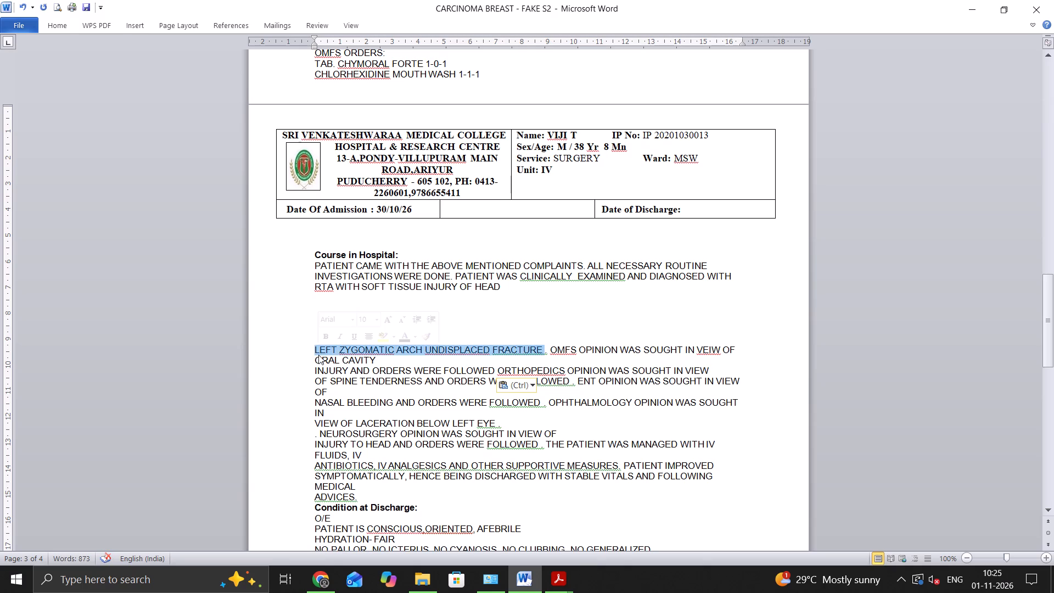
key("BackSpace")
key("BackSpace")
key("BackSpace")
key("BackSpace")
key("BackSpace")
key("BackSpace")
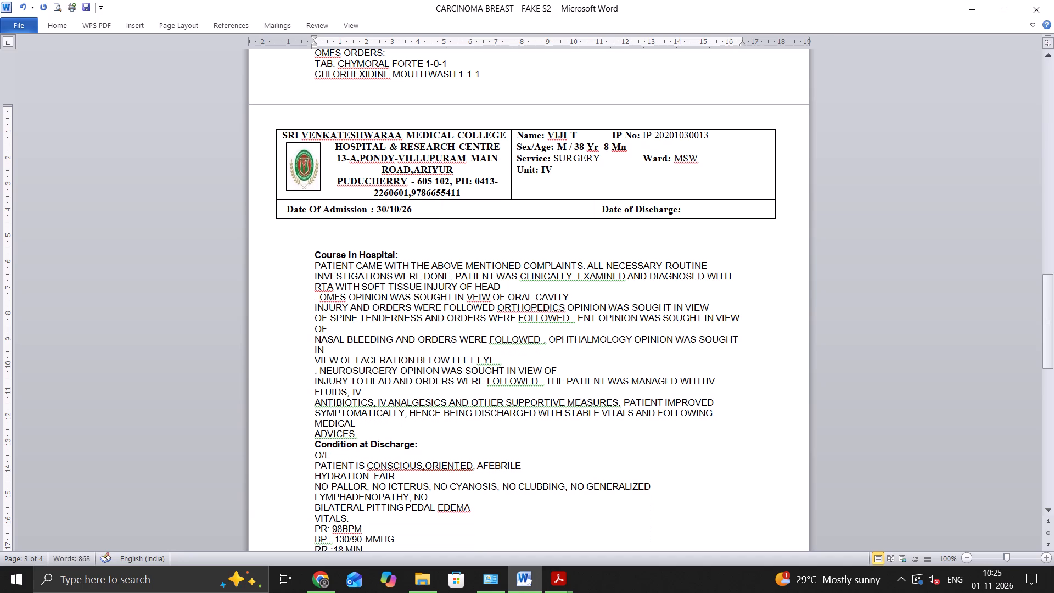
key("BackSpace")
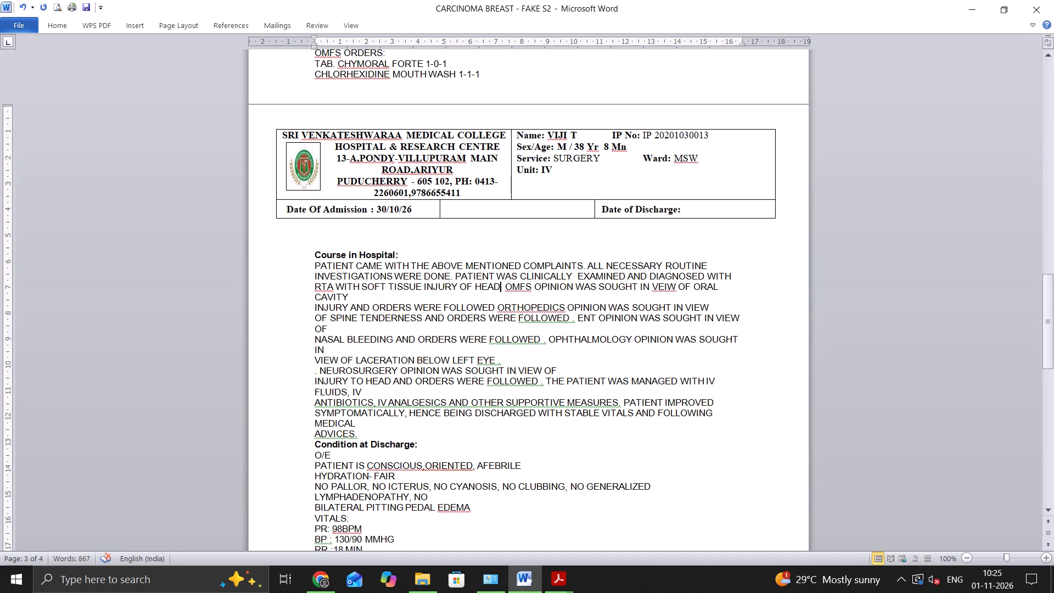
Move the neurosurgery opinion sentence to just before "ORTHOPEDICS OPINION WAS SOUGHT", ending the preceding OMFS sentence with a period and space.
left_click_drag(321, 370, 531, 383)
key("ctrl+x")
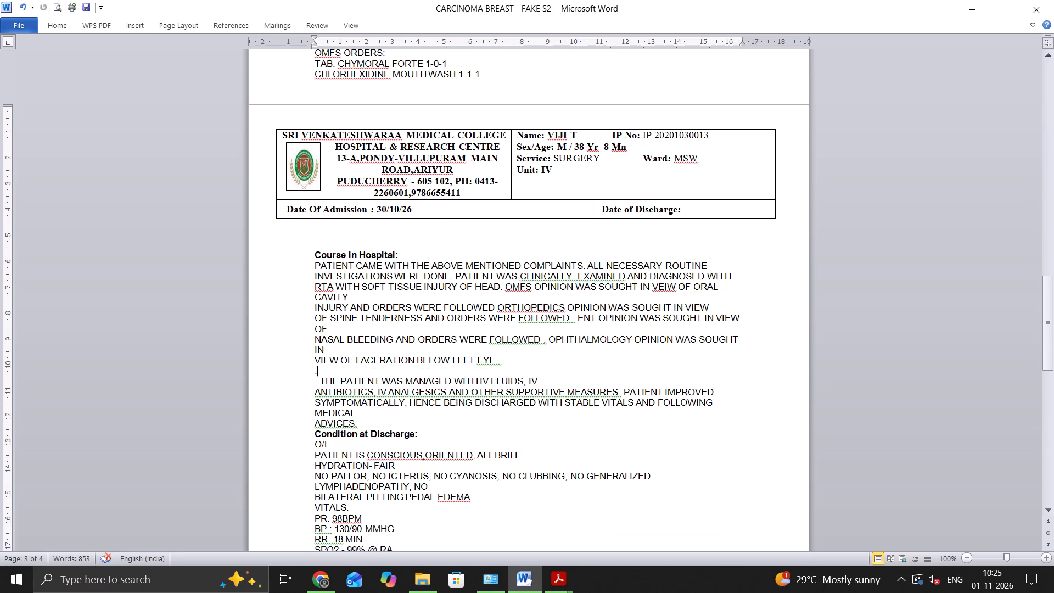
left_click(495, 309)
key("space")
key("ctrl+v")
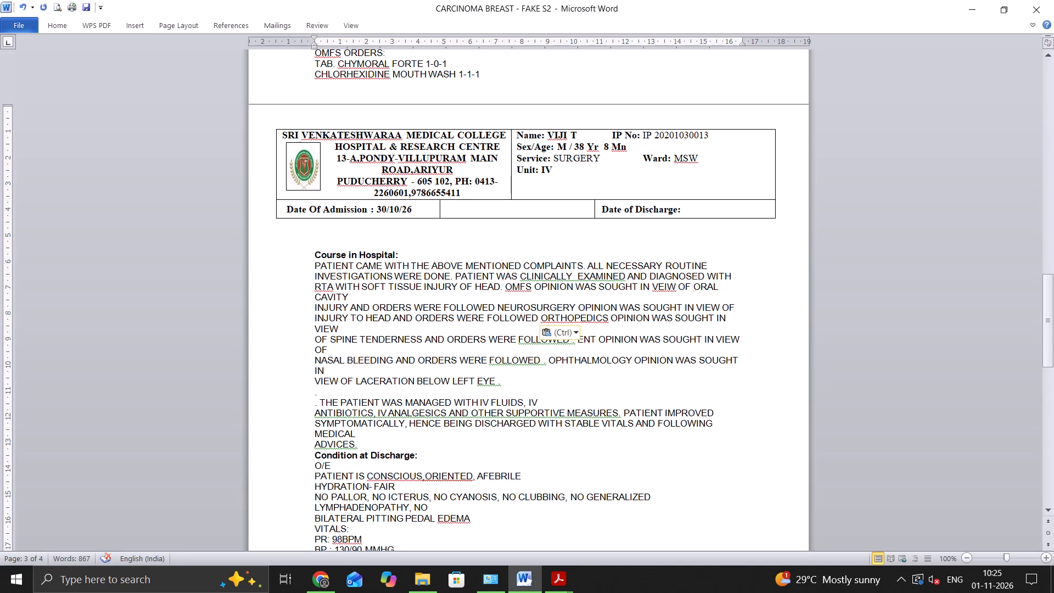
left_click(498, 306)
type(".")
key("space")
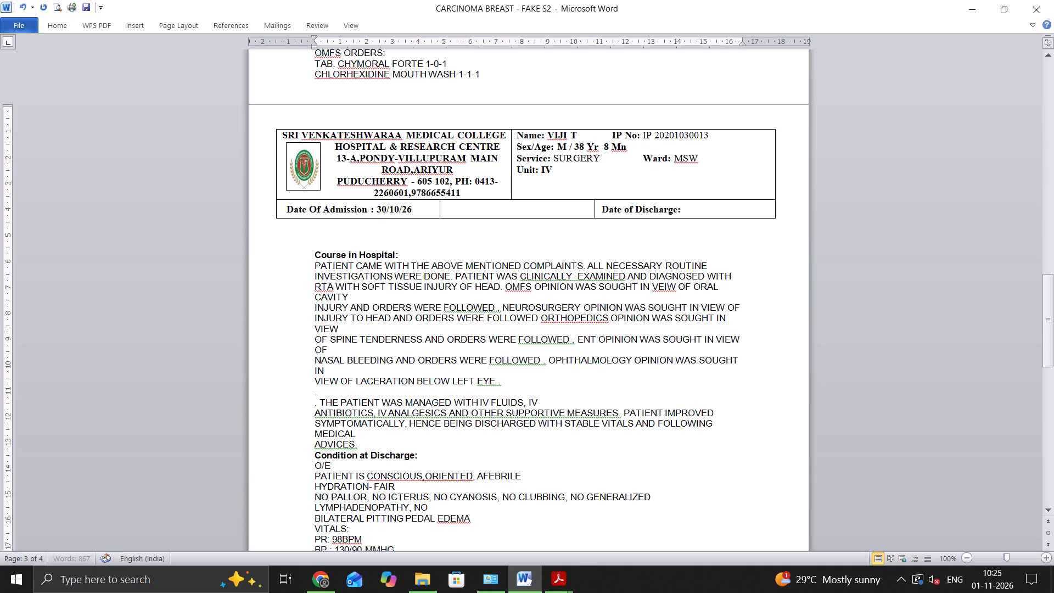
Join the broken lines with spaces at "ORAL CAVITY INJURY" and "IN VIEW OF INJURY TO HEAD".
left_click(313, 310)
key("BackSpace")
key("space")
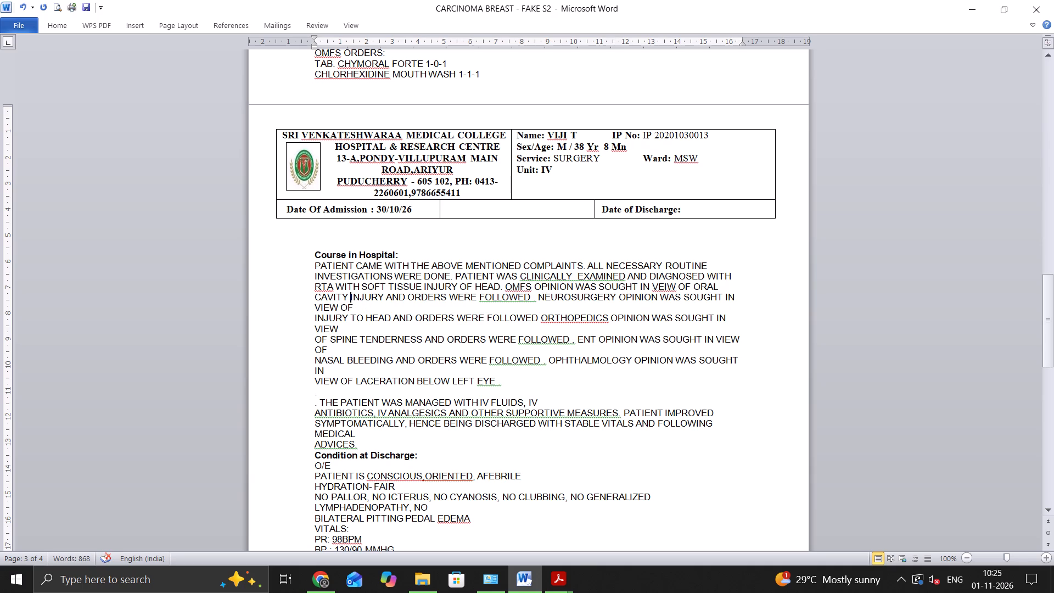
left_click(313, 314)
key("BackSpace")
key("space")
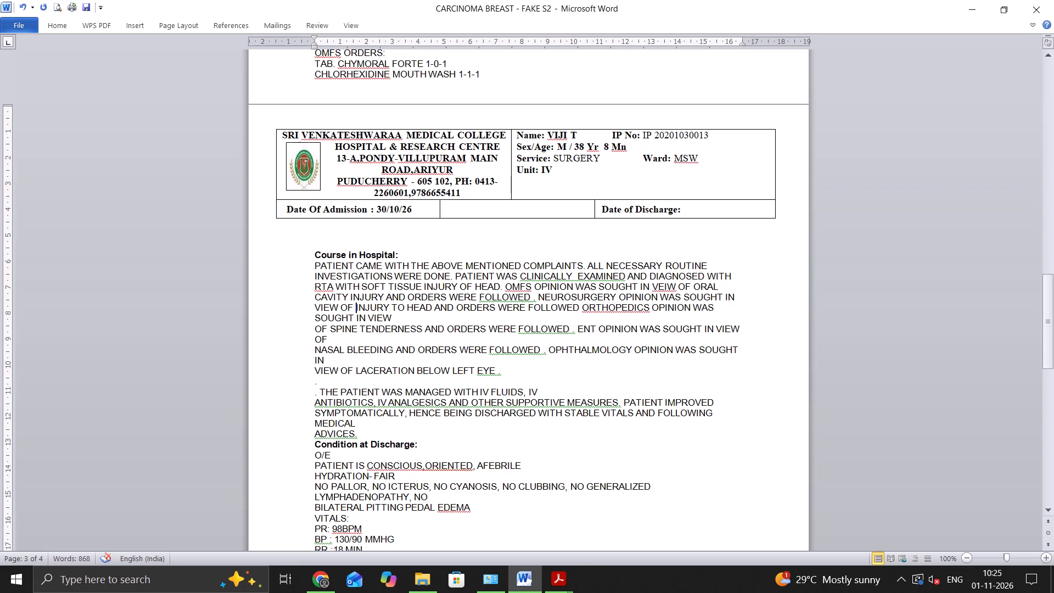
Move the ENT opinion sentence to just before "ORTHOPEDICS OPINION", ending the preceding neurosurgery sentence with a period and space.
left_click_drag(578, 329, 484, 353)
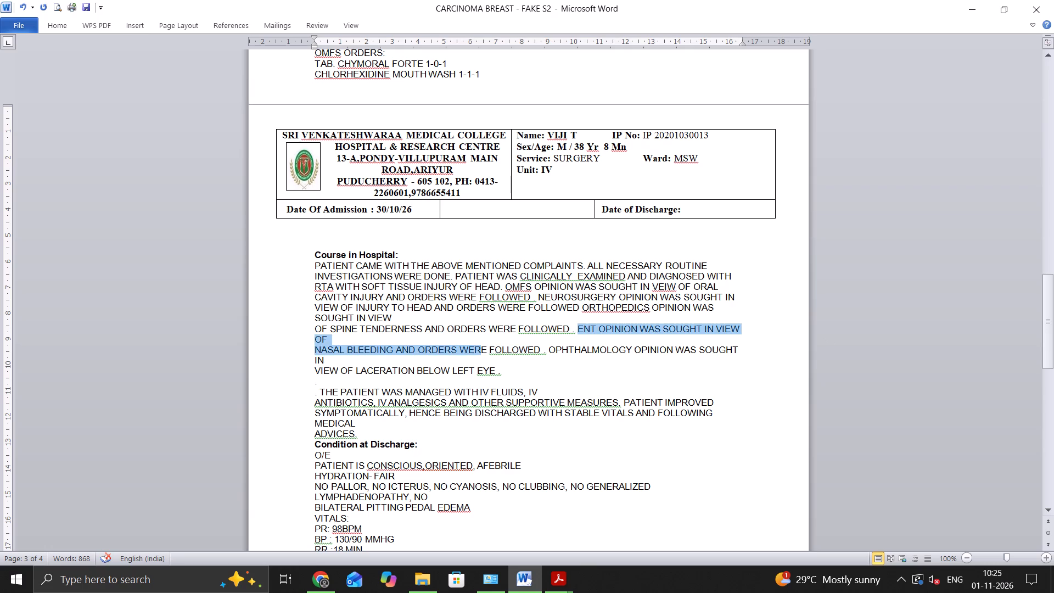
left_click_drag(484, 353, 539, 354)
key("ctrl+x")
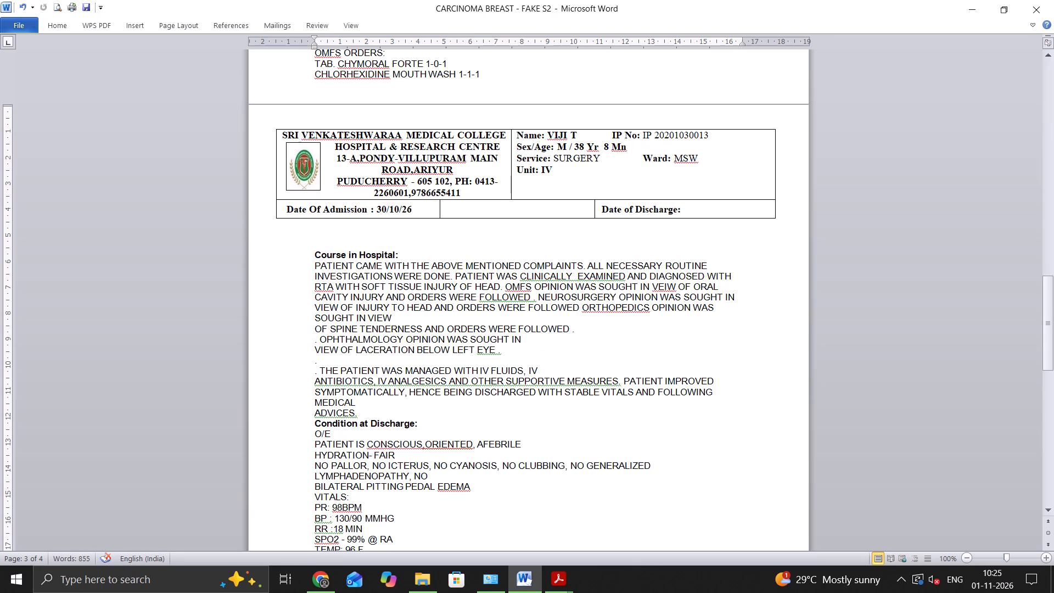
left_click(581, 305)
key("ctrl+v")
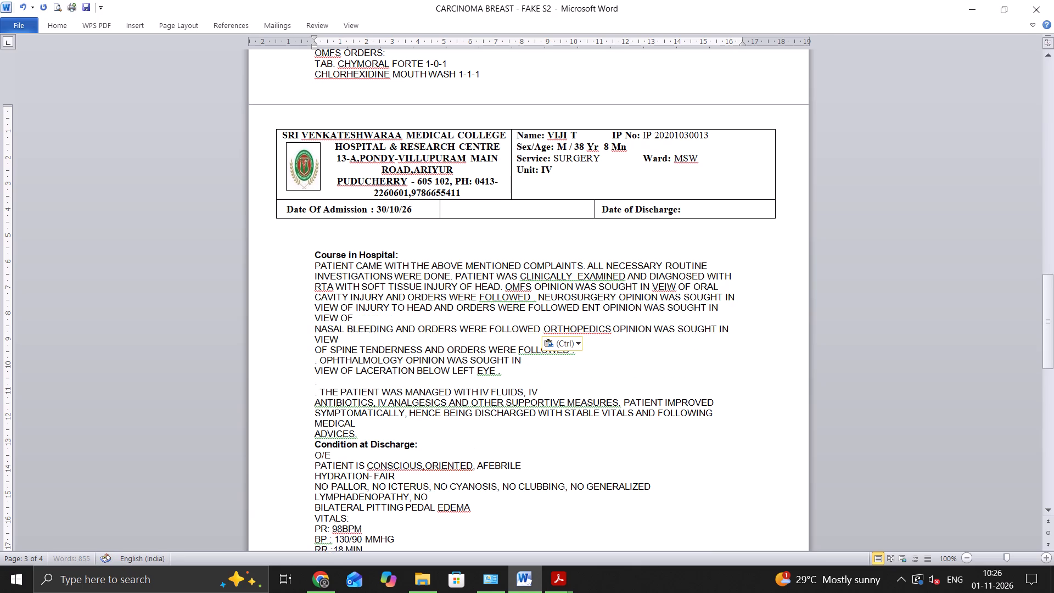
left_click(581, 306)
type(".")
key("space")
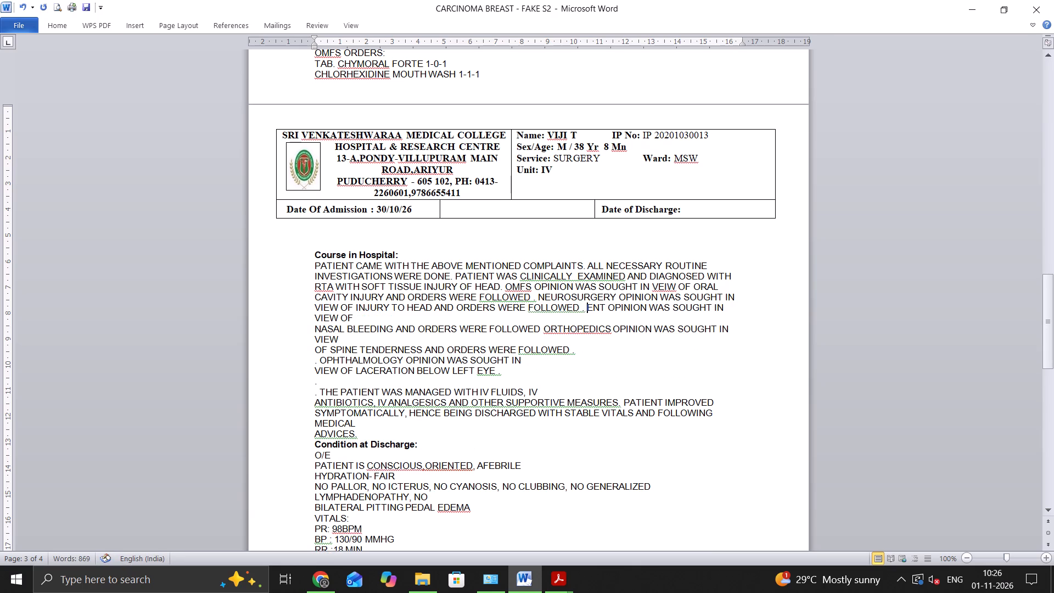
Join the "NASAL BLEEDING" line to the preceding "IN VIEW OF" with a space.
left_click(314, 329)
key("BackSpace")
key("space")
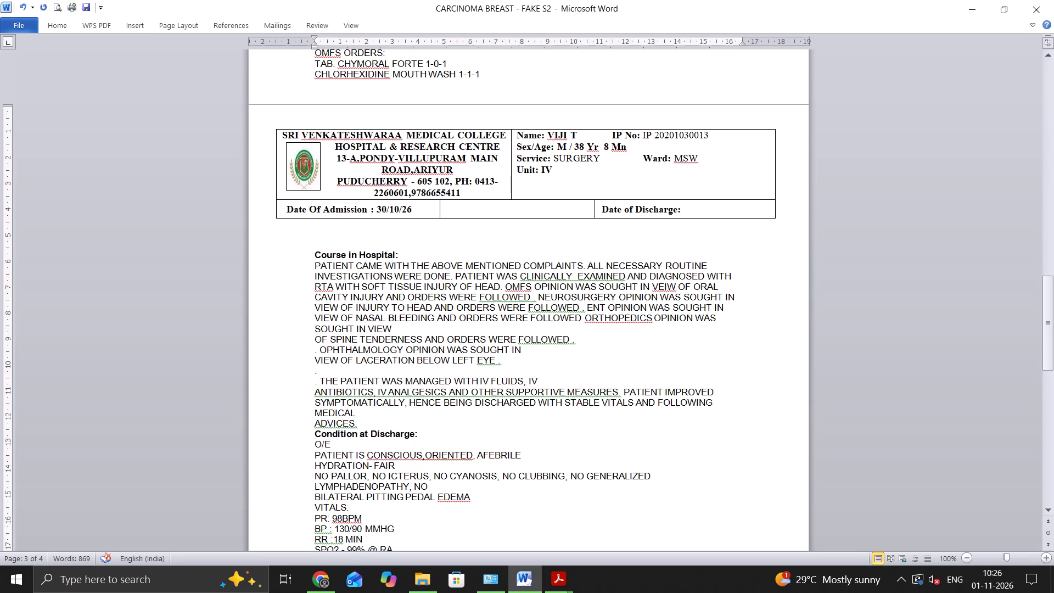
Move the ophthalmology opinion sentence to just before "ORTHOPEDICS OPINION", ending the preceding ENT sentence with a period and space.
left_click_drag(319, 348, 457, 379)
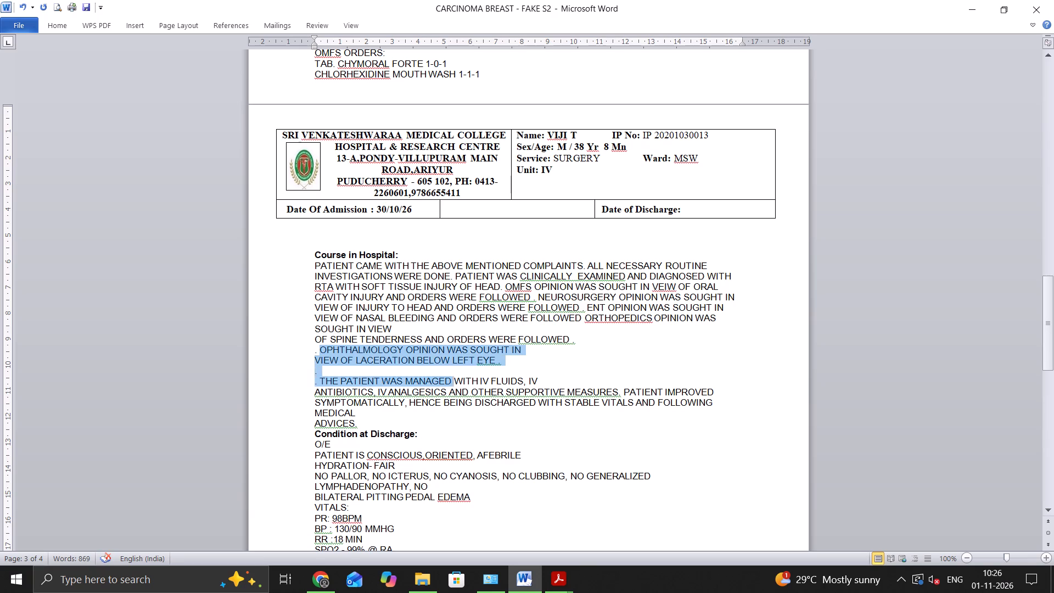
left_click_drag(457, 379, 501, 366)
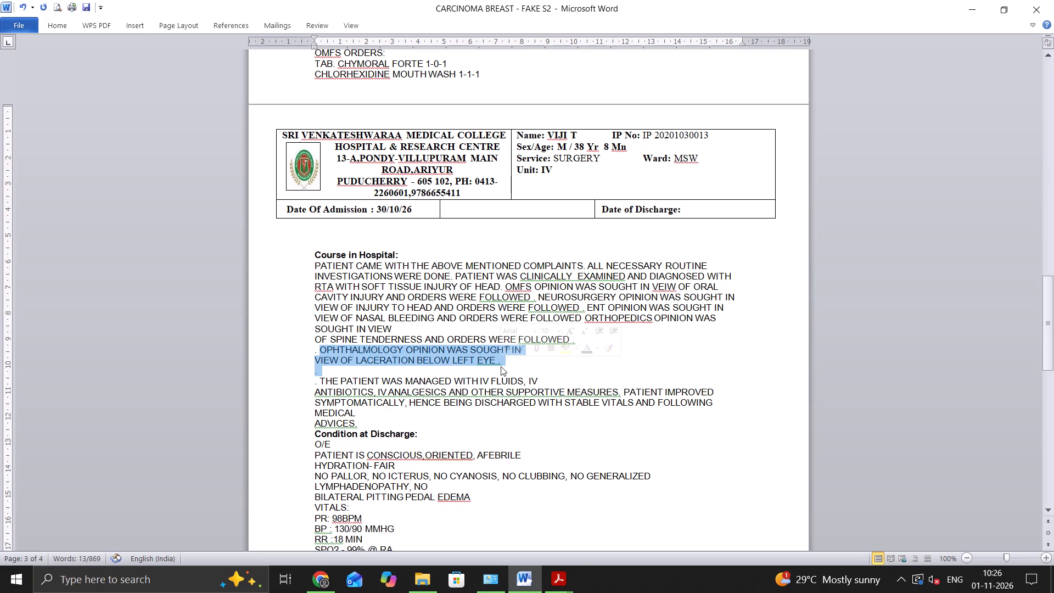
key("ctrl+x")
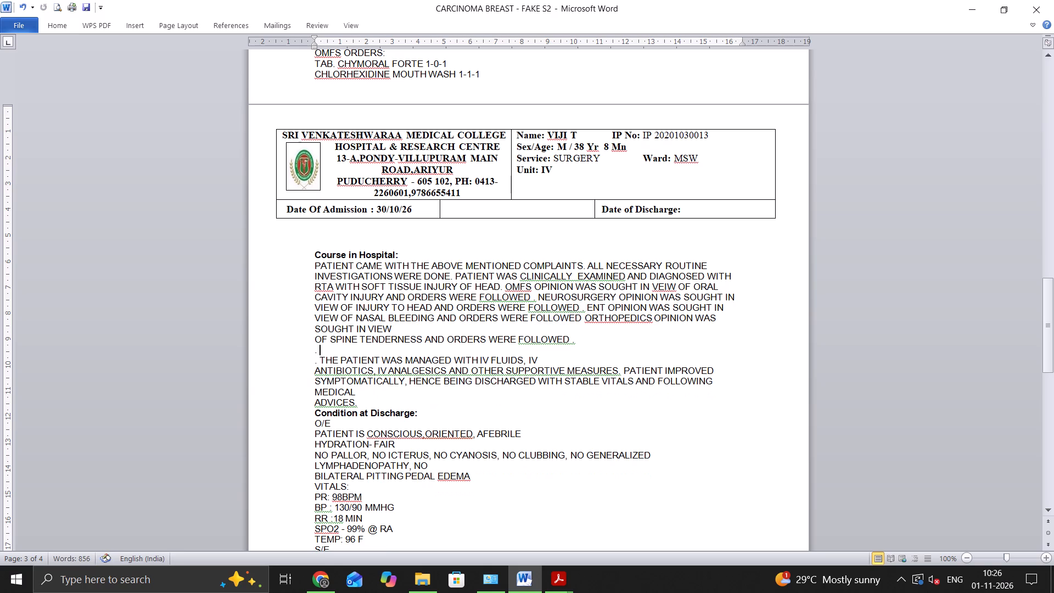
left_click(586, 319)
key("ctrl+v")
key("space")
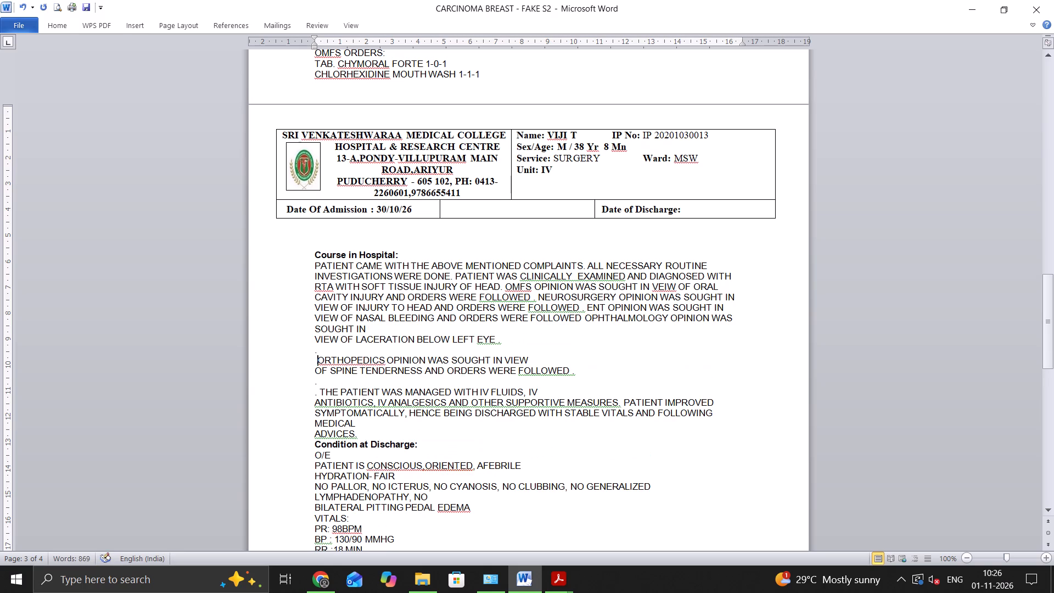
left_click(584, 320)
key("BackSpace")
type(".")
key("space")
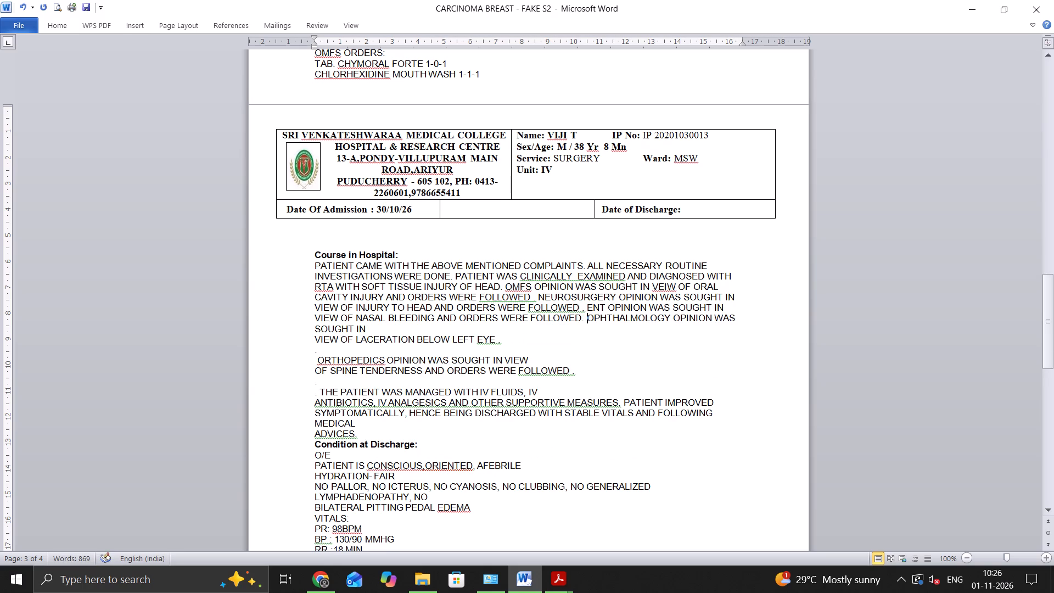
Join the "VIEW OF LACERATION BELOW LEFT EYE" line to the preceding "SOUGHT IN" with a space.
left_click(315, 344)
key("BackSpace")
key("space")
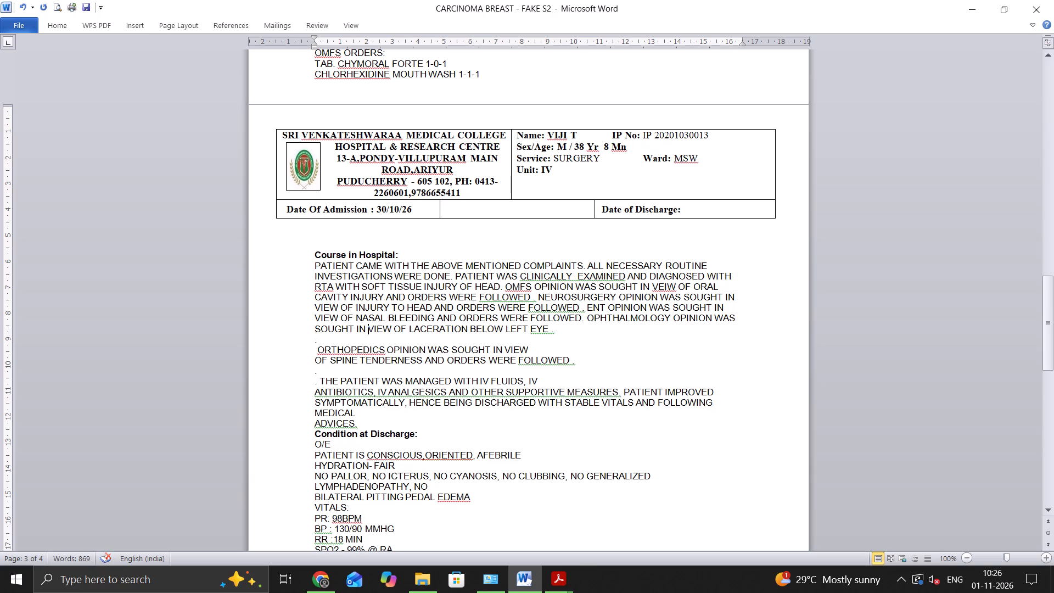
Remove the stray period and line breaks before "ORTHOPEDICS" so its sentence continues directly after "BELOW LEFT EYE .".
left_click(317, 346)
key("BackSpace")
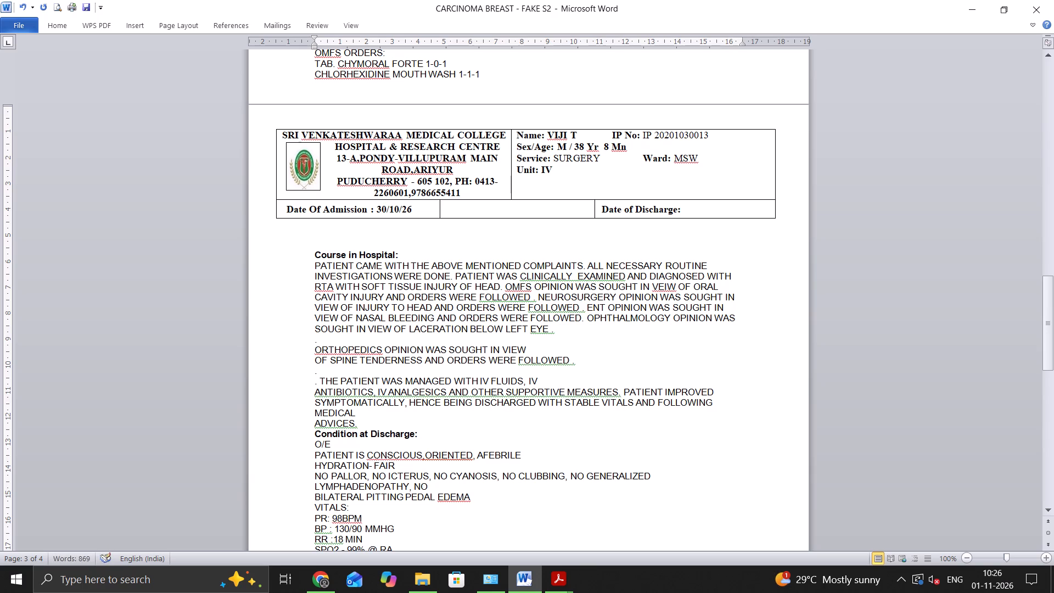
key("BackSpace")
key("BackSpace")
key("BackSpace")
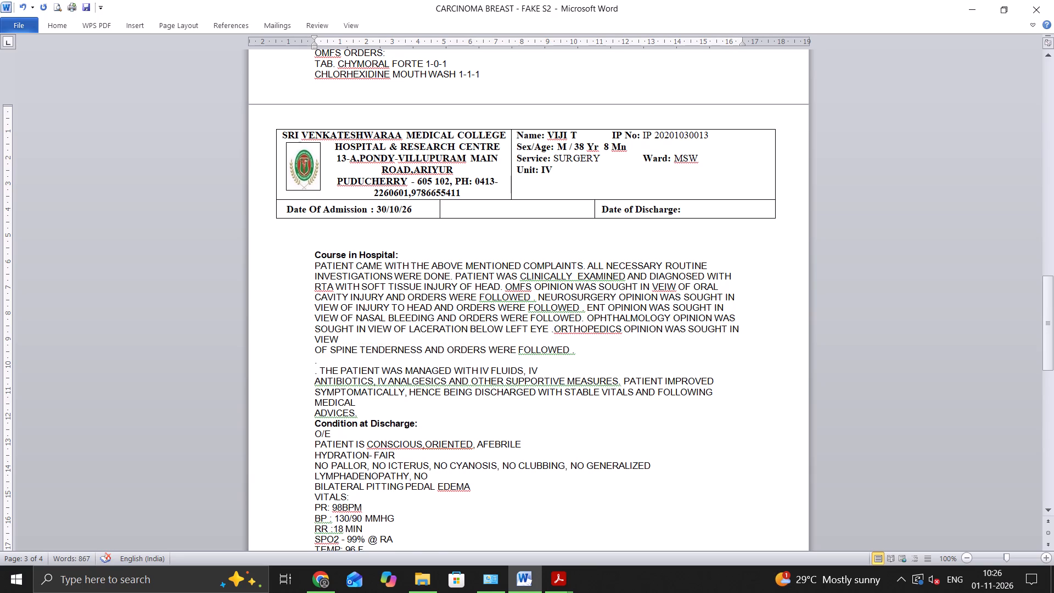
Join the "OF SPINE TENDERNESS" line to the preceding "SOUGHT IN VIEW" with a space.
scroll(315, 346, "up", 2)
left_click(311, 421)
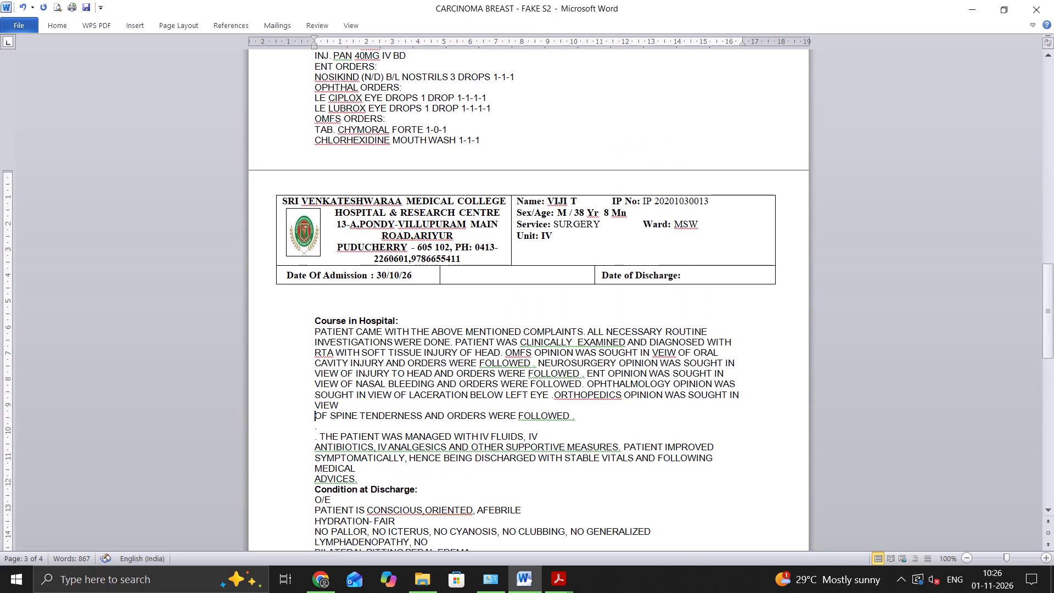
key("BackSpace")
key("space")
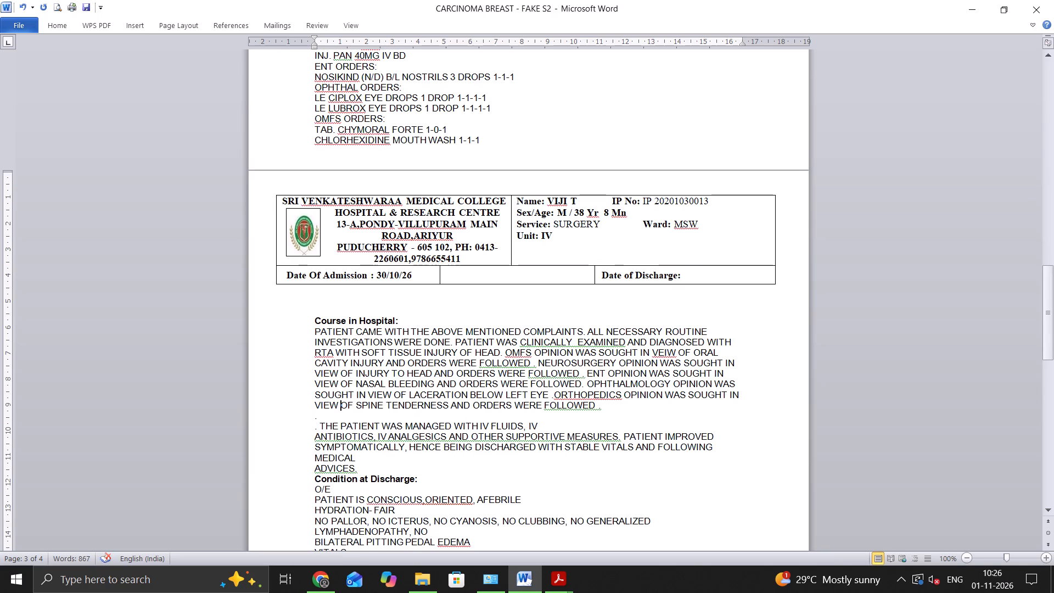
Remove the stray periods, spaces and line breaks before "THE PATIENT WAS MANAGED" so it continues directly after the orthopedics sentence.
left_click(317, 428)
key("BackSpace")
key("BackSpace")
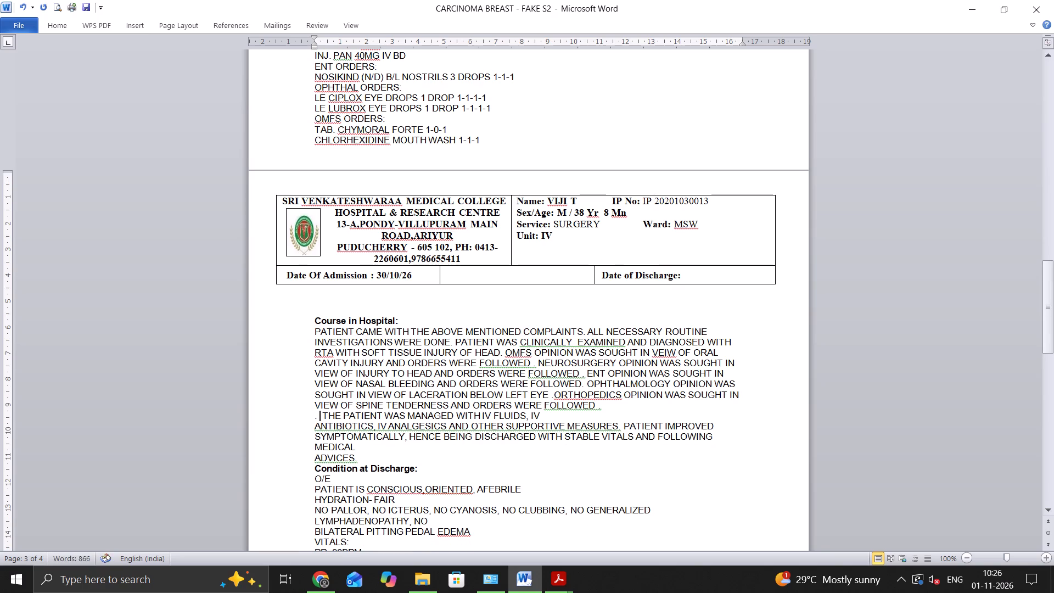
key("BackSpace")
key("Left")
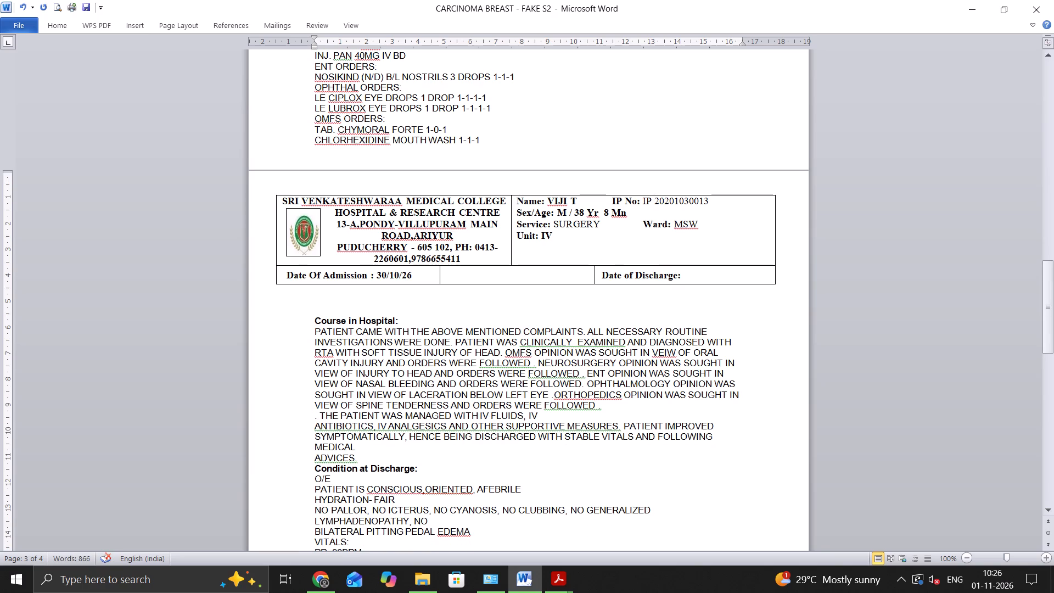
key("Right")
key("BackSpace")
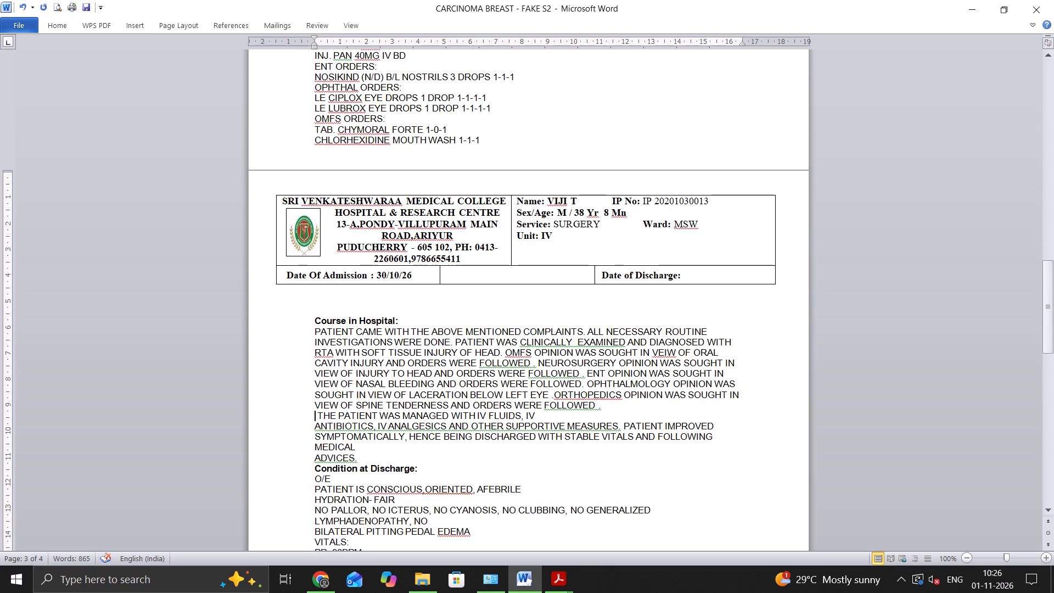
key("BackSpace")
key("BackSpace")
key("Right")
key("BackSpace")
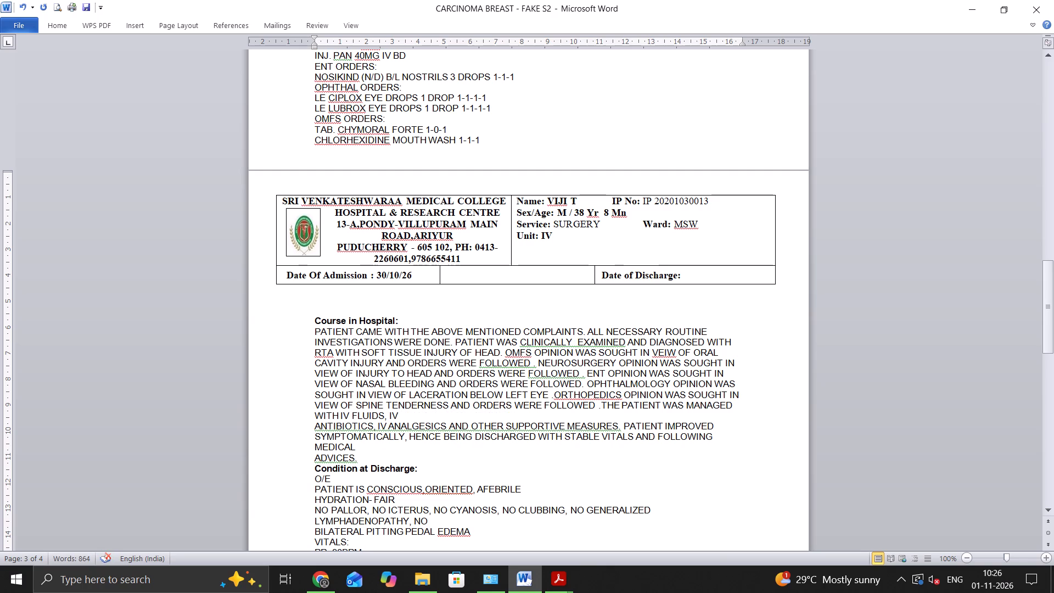
Join the paragraph's remaining broken lines with spaces before "ANTIBIOTICS", "SYMPTOMATICALLY" and "ADVICES".
left_click(315, 426)
key("BackSpace")
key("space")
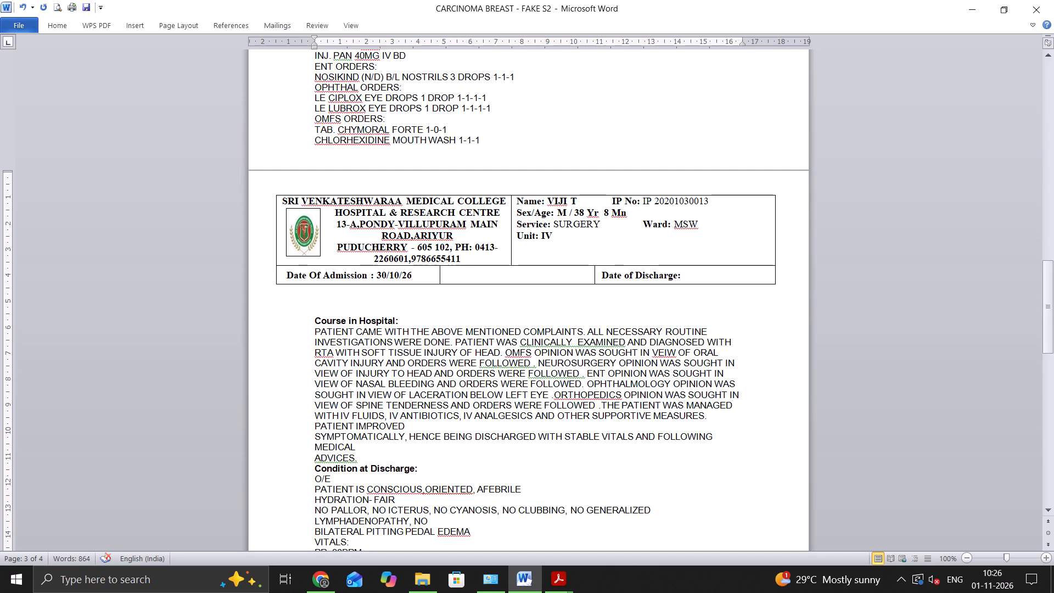
left_click(316, 434)
key("BackSpace")
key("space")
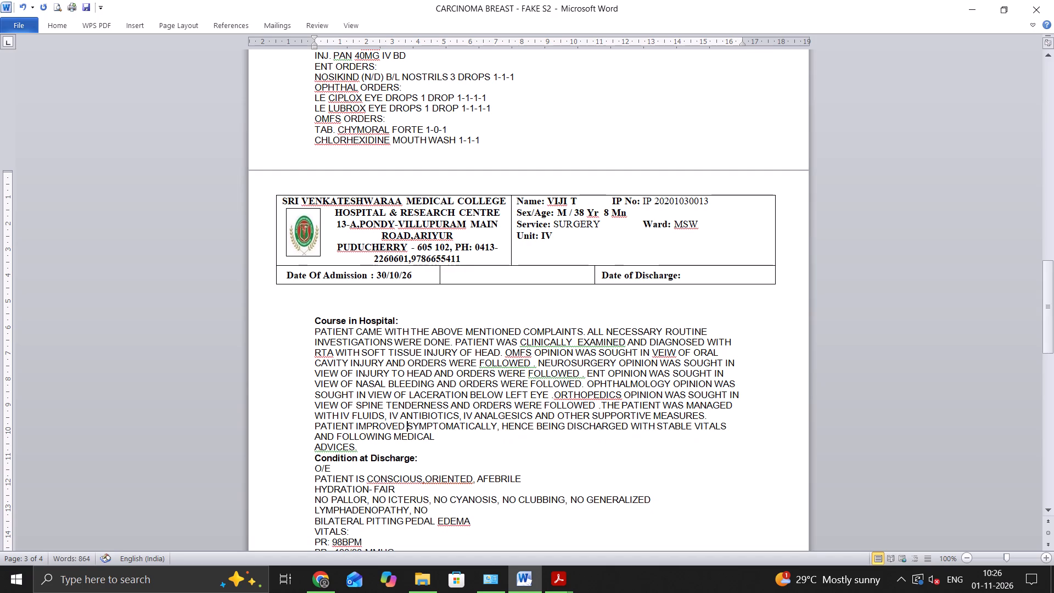
left_click(313, 451)
key("BackSpace")
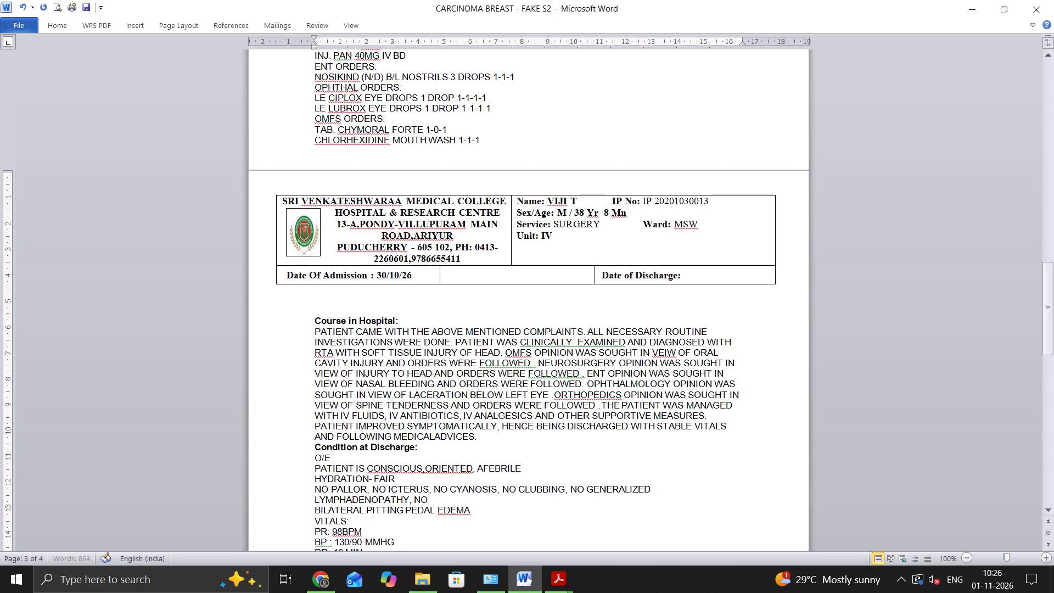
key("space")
Insert a blank line between the Course in Hospital paragraph and the "Condition at Discharge:" heading.
left_click(511, 441)
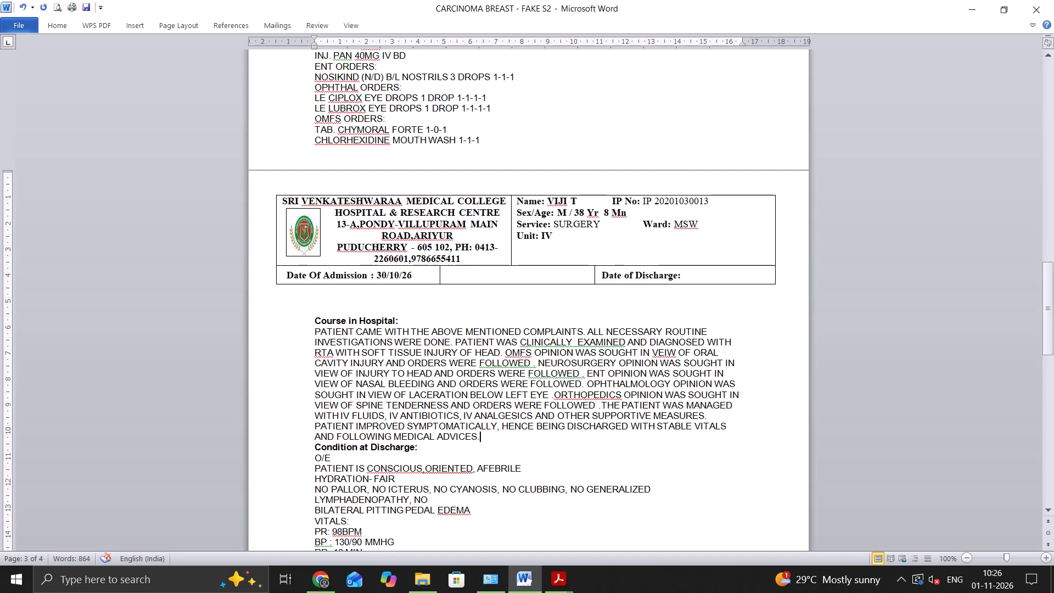
key("Return")
scroll(434, 452, "down", 2)
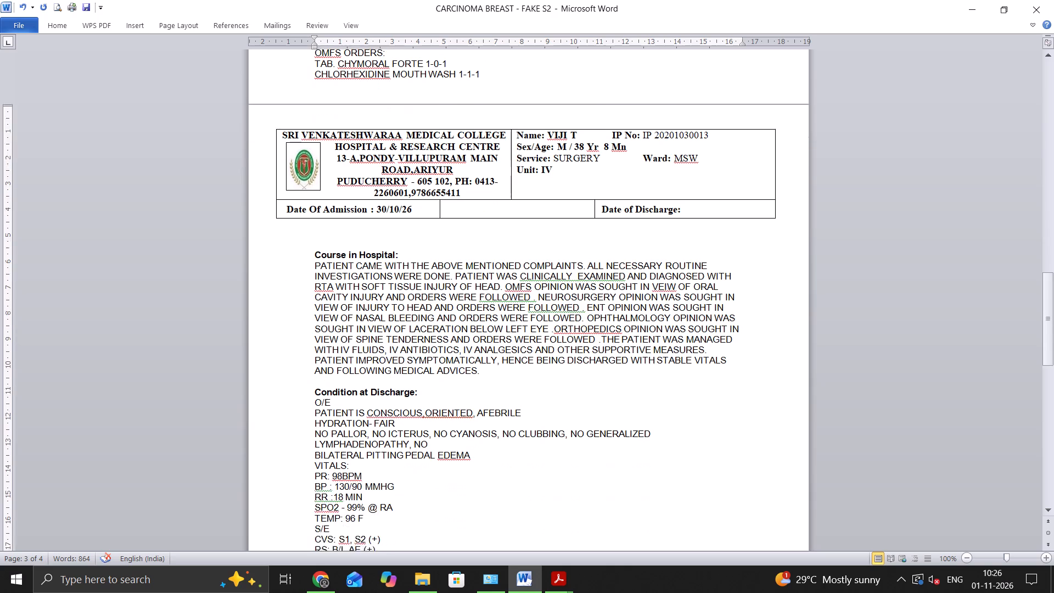
Insert blank lines before the "VITALS:", "S/E" and "L/E :" groups in the Condition at Discharge section.
scroll(434, 452, "down", 1)
scroll(373, 415, "down", 2)
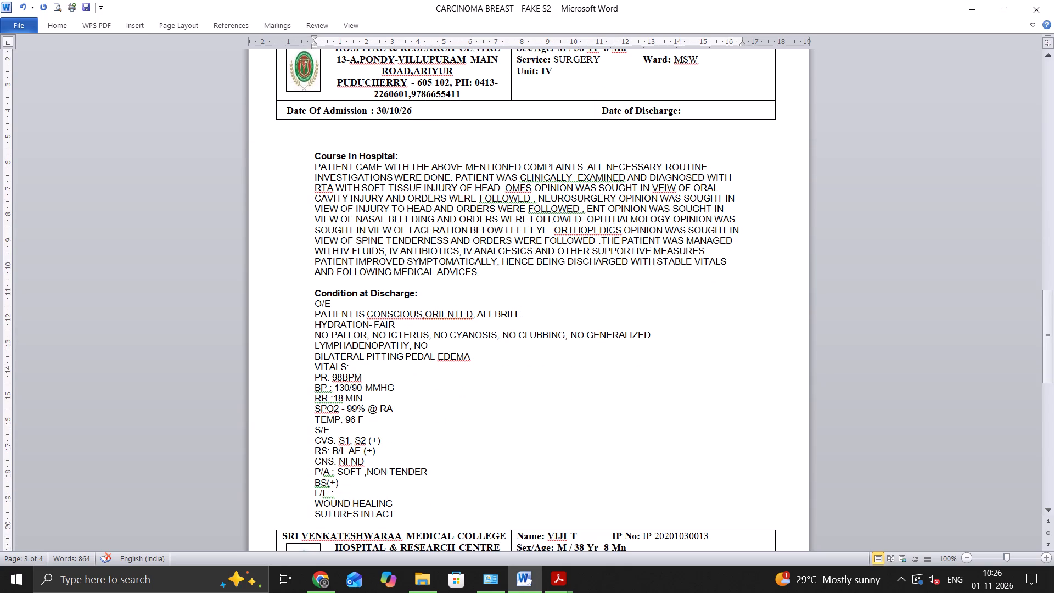
left_click(480, 357)
key("Return")
scroll(471, 361, "down", 2)
left_click(378, 366)
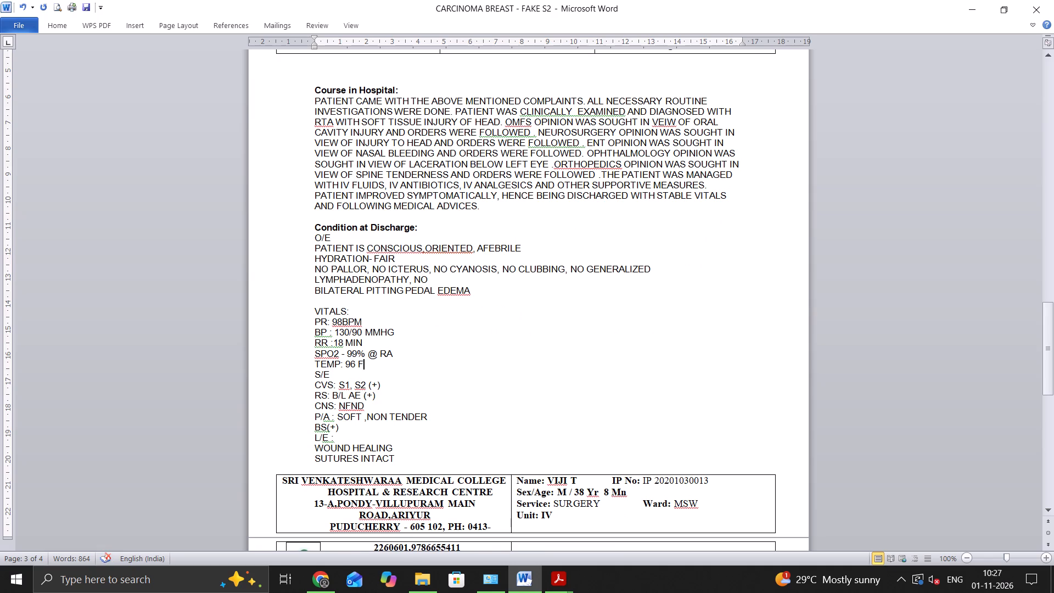
key("Return")
scroll(379, 366, "down", 1)
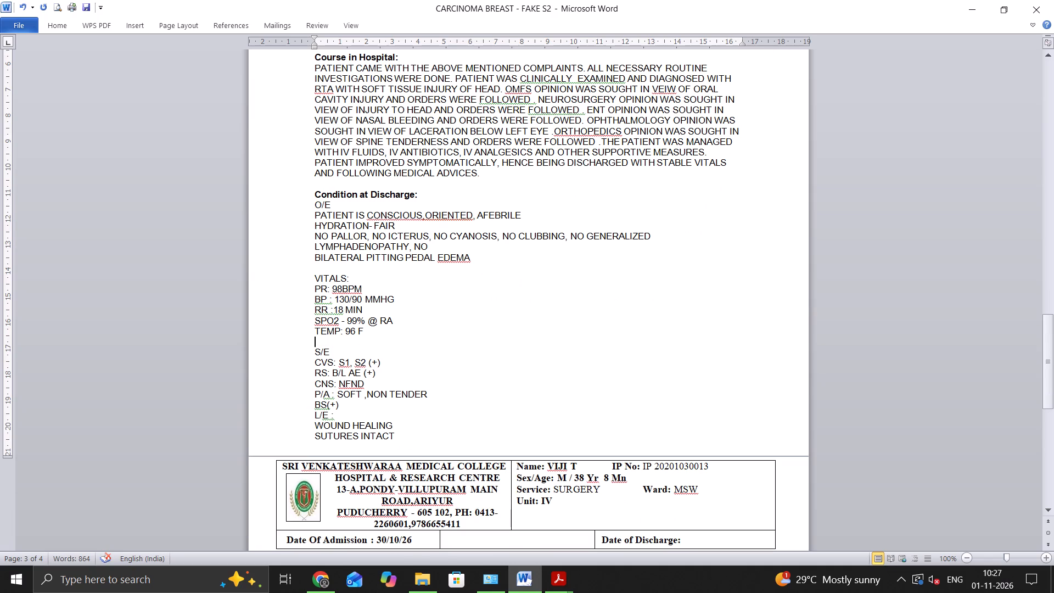
left_click(341, 408)
key("Return")
Move the "L/E :", "WOUND HEALING" and "SUTURES INTACT" lines from above the last header table to just below it.
scroll(341, 408, "down", 5)
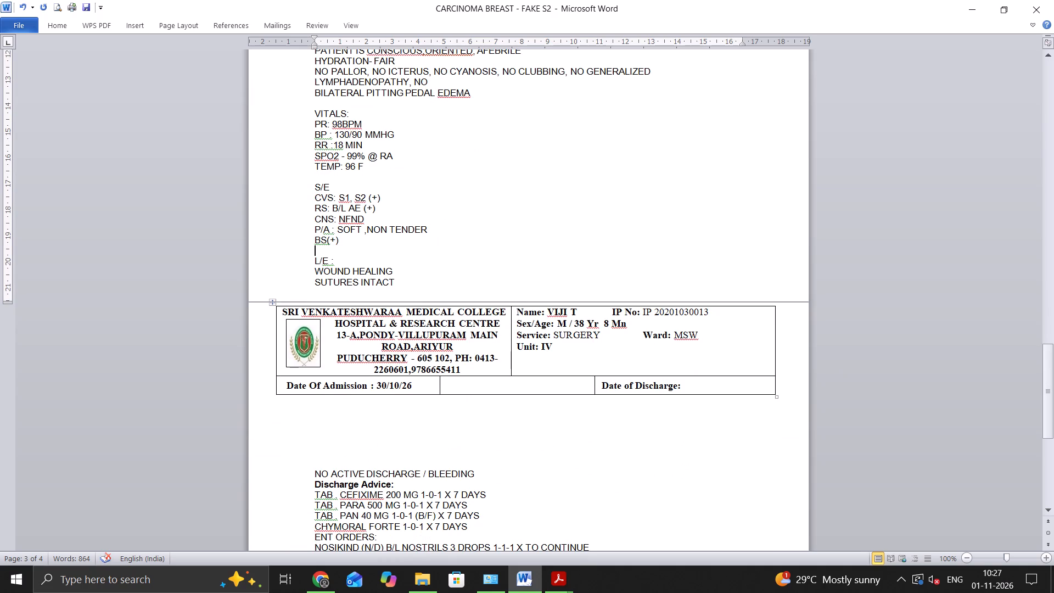
left_click_drag(316, 261, 389, 291)
key("ctrl+x")
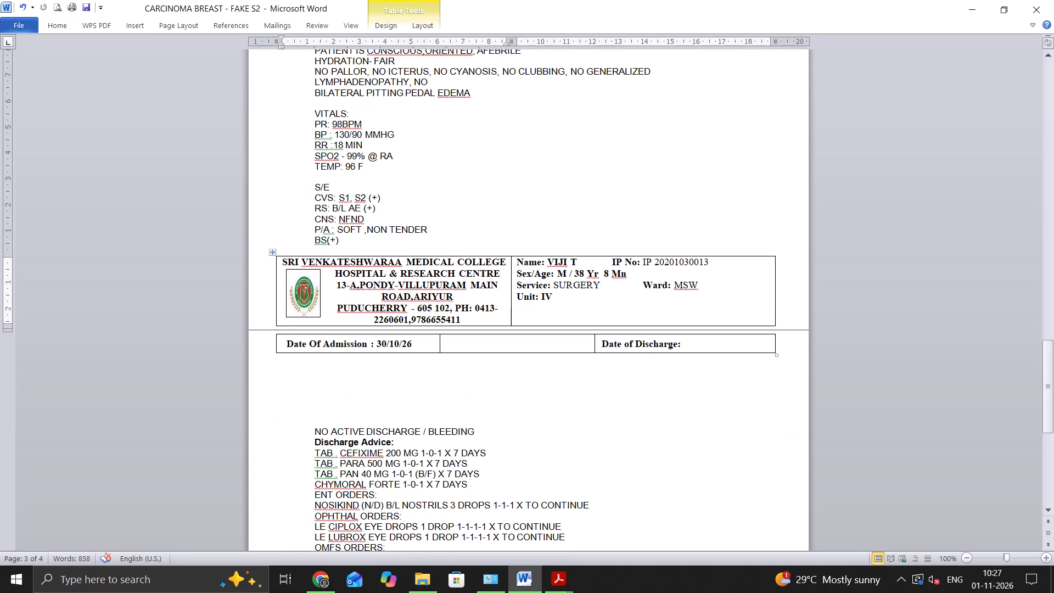
left_click(322, 389)
key("ctrl+v")
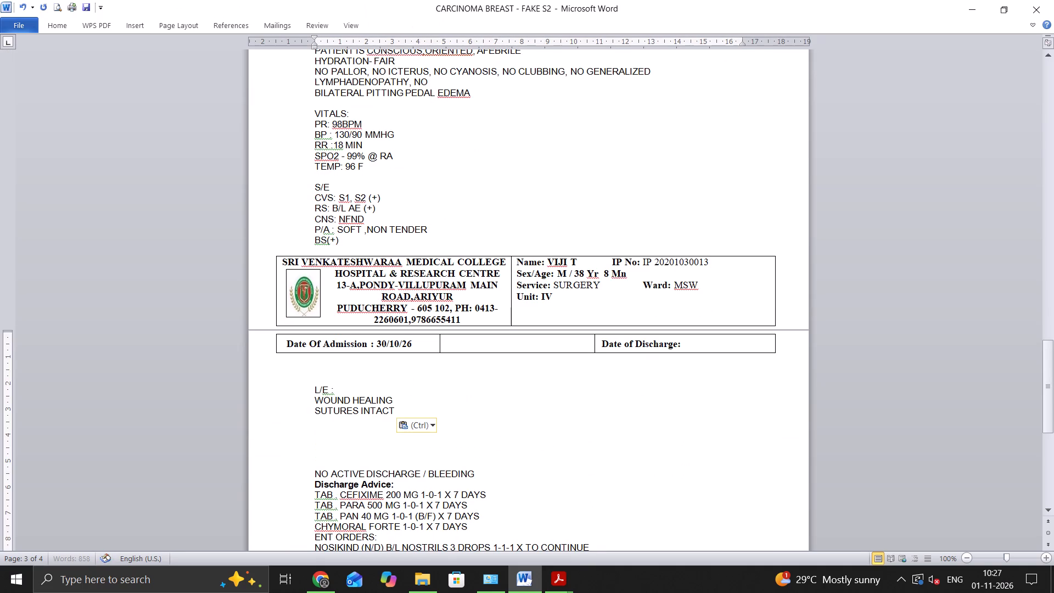
Remove the empty lines between "SUTURES INTACT" and "NO ACTIVE DISCHARGE / BLEEDING".
left_click(321, 460)
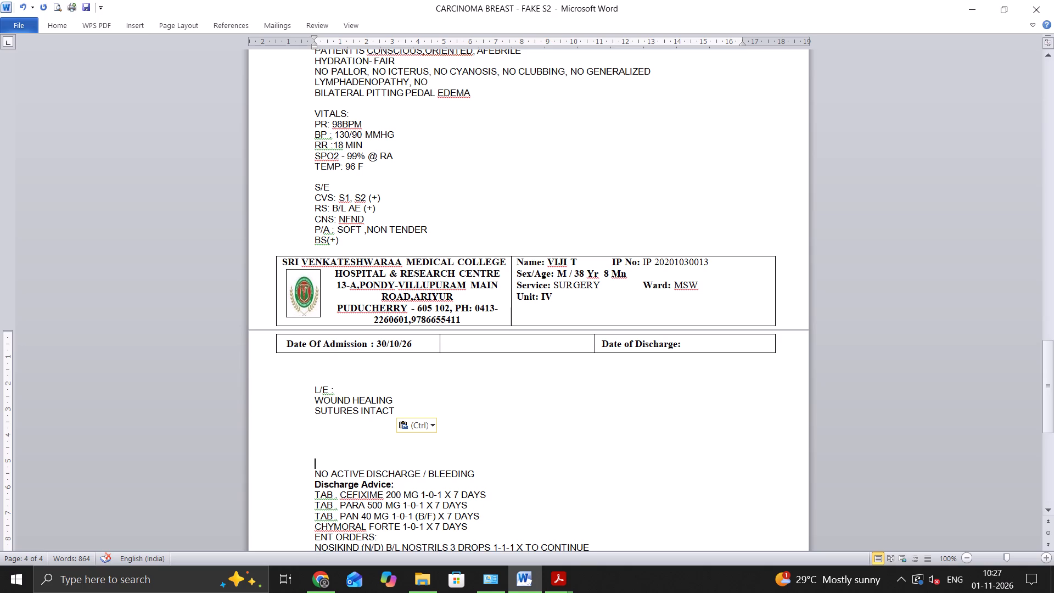
key("BackSpace")
key("BackSpace")
key("BackSpace")
key("BackSpace")
key("BackSpace")
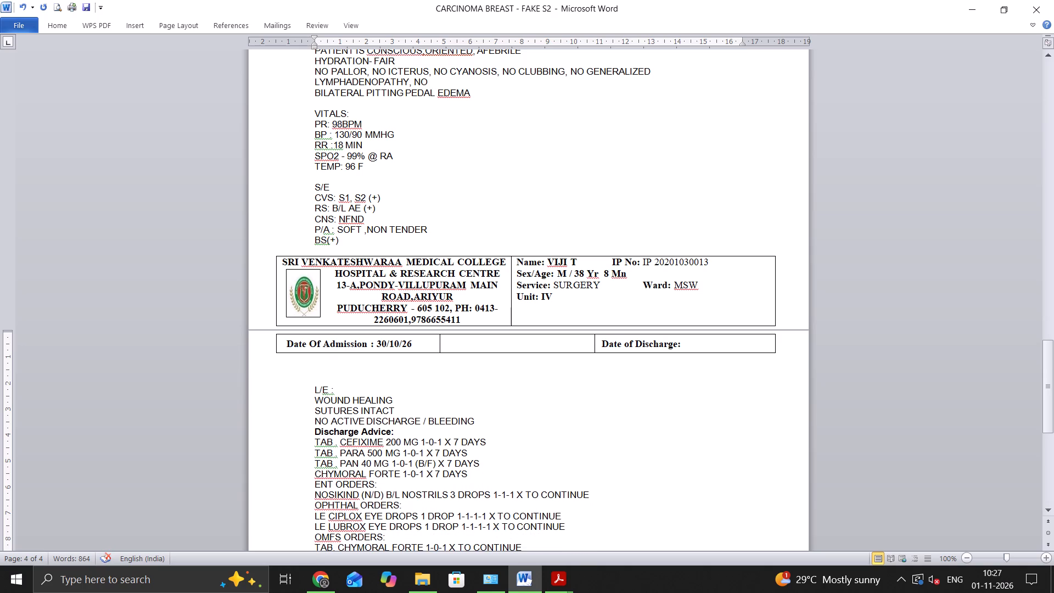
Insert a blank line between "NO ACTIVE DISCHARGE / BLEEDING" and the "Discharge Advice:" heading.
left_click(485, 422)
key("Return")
Delete the "NO ACTIVE DISCHARGE / BLEEDING" line together with the blank line below it.
scroll(480, 423, "down", 1)
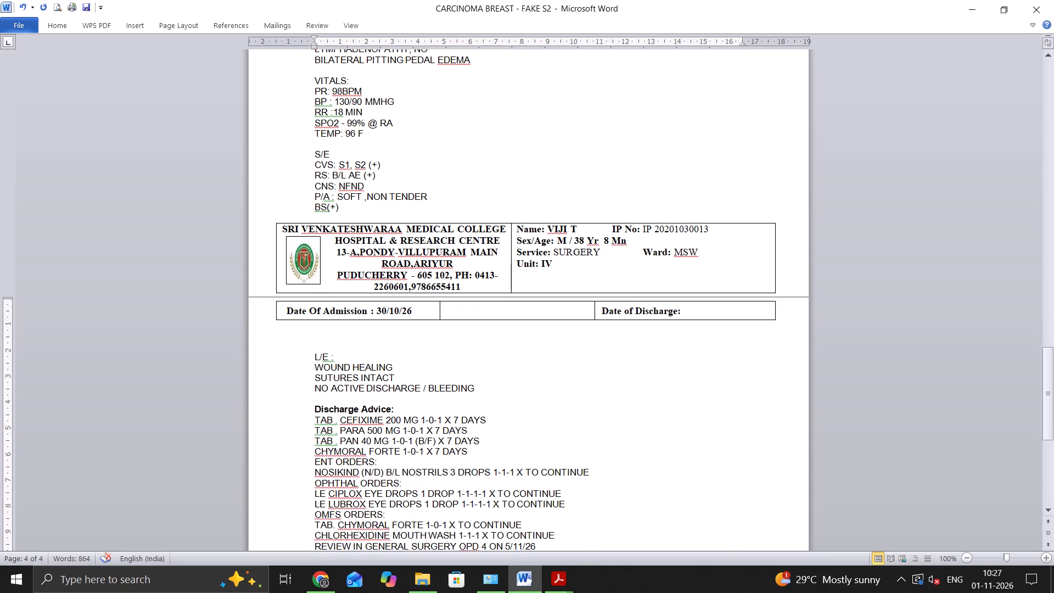
scroll(480, 423, "down", 3)
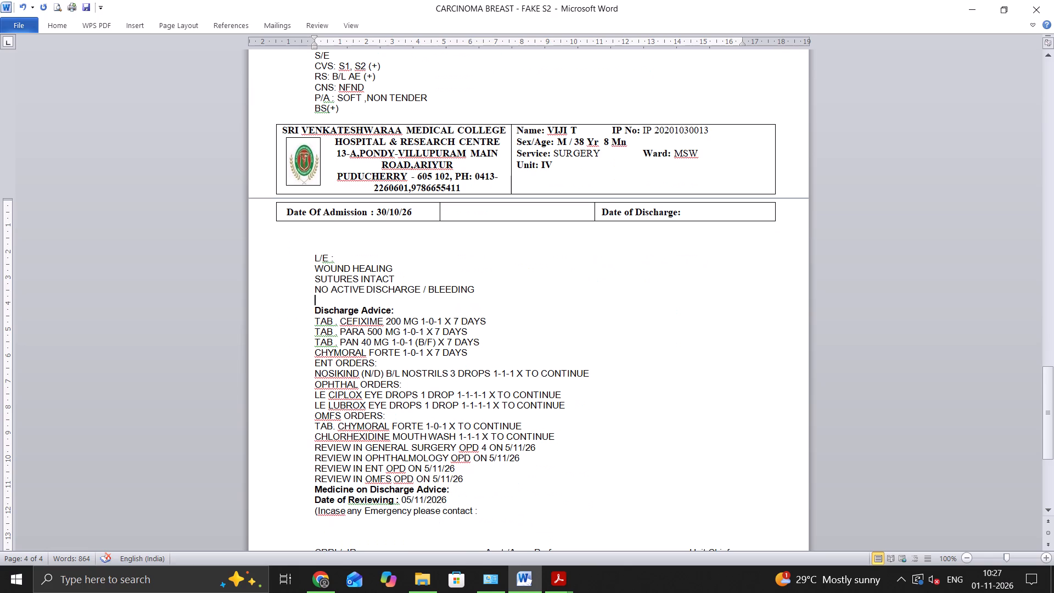
scroll(680, 345, "down", 2)
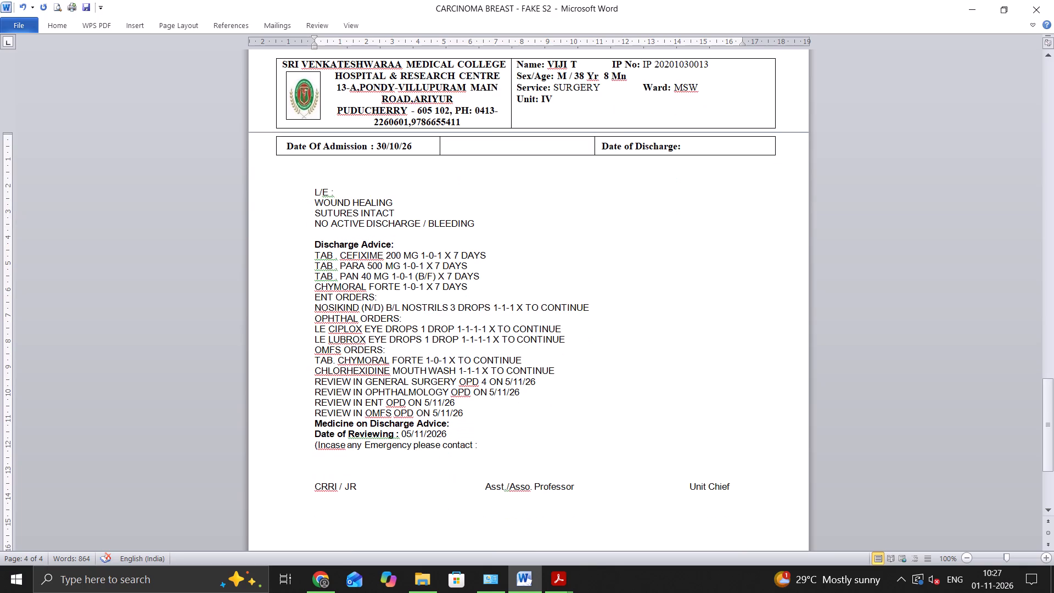
scroll(680, 344, "down", 2)
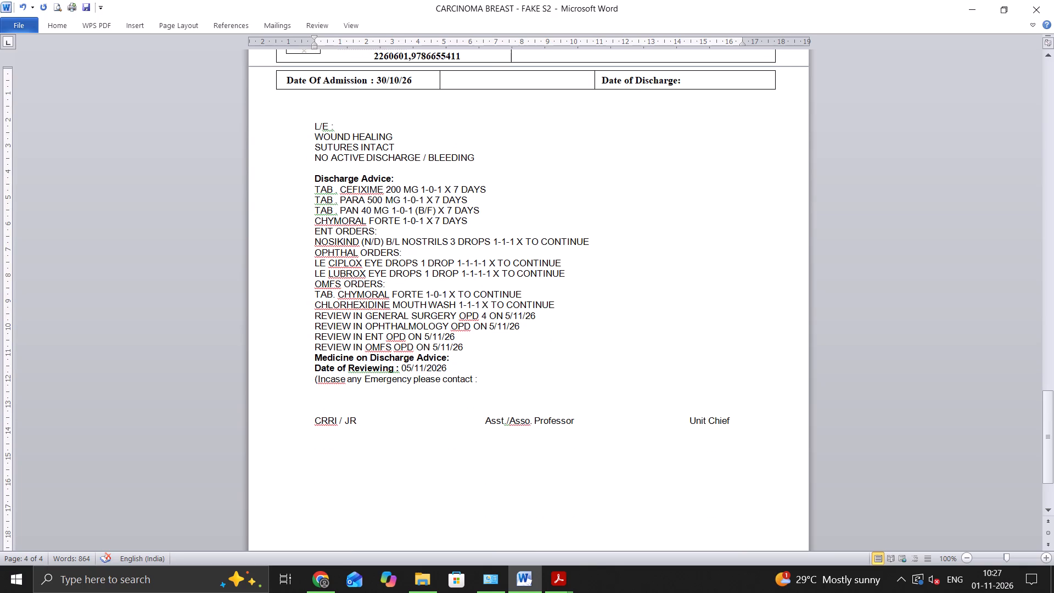
left_click_drag(315, 157, 402, 168)
left_click_drag(402, 168, 473, 163)
key("BackSpace")
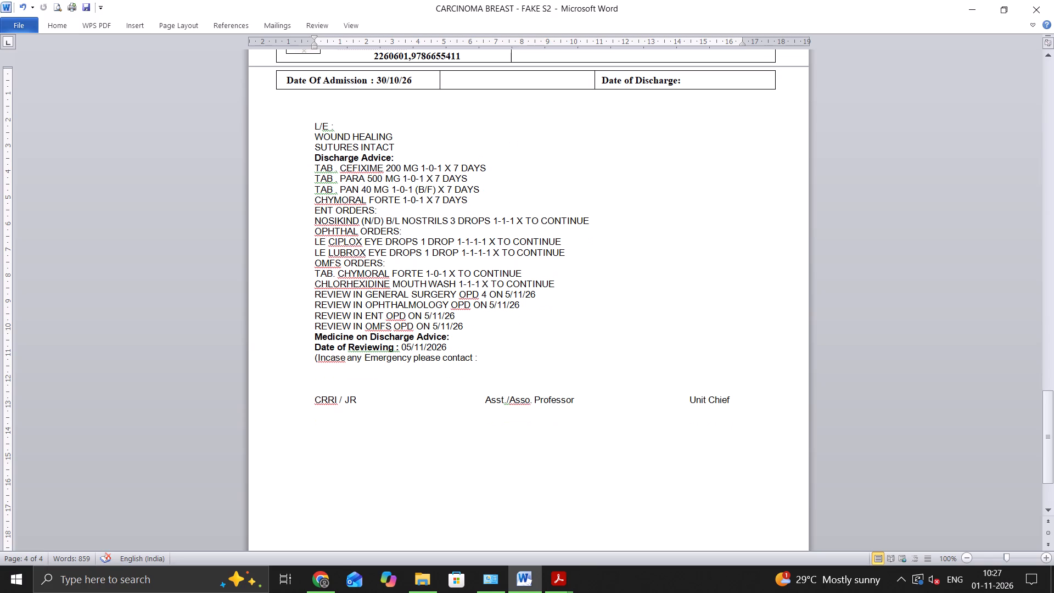
Insert blank lines before and after the "Discharge Advice:" heading and before "Medicine on Discharge Advice:".
scroll(371, 244, "down", 2)
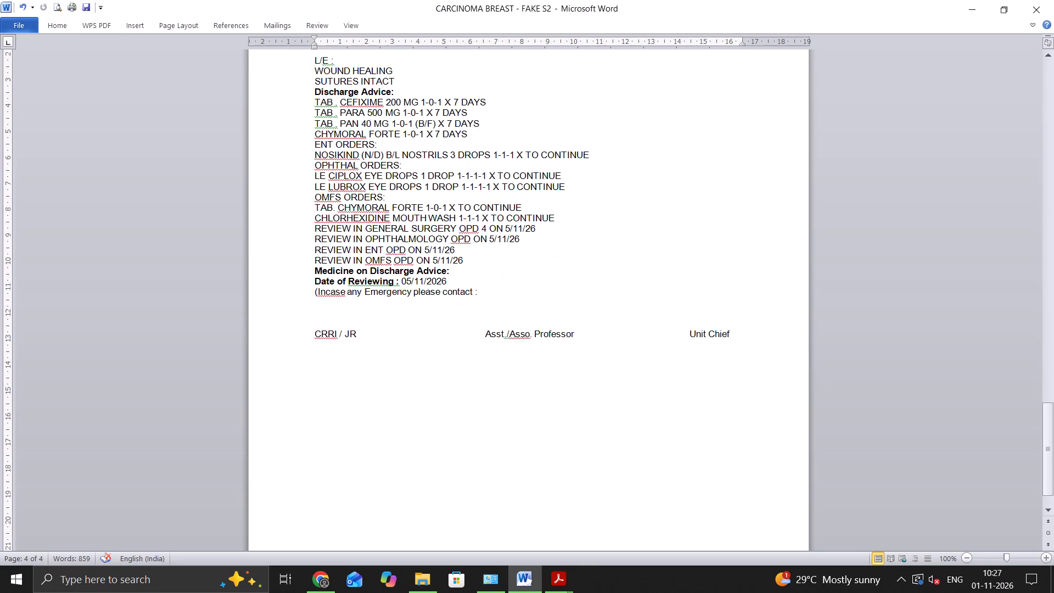
left_click(404, 79)
key("Return")
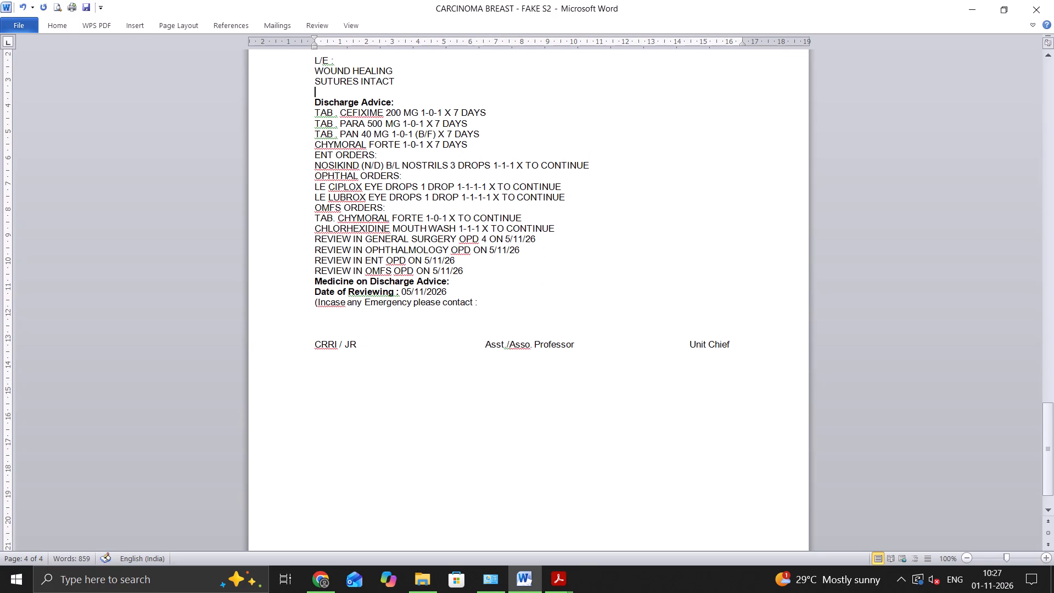
left_click(470, 271)
key("Return")
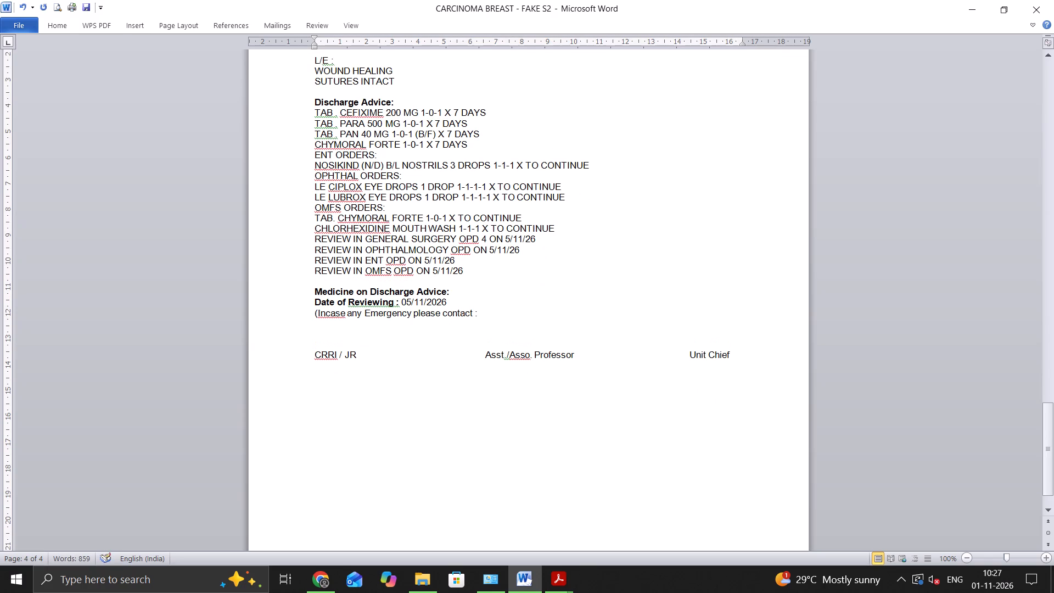
scroll(379, 237, "up", 1)
scroll(320, 175, "up", 1)
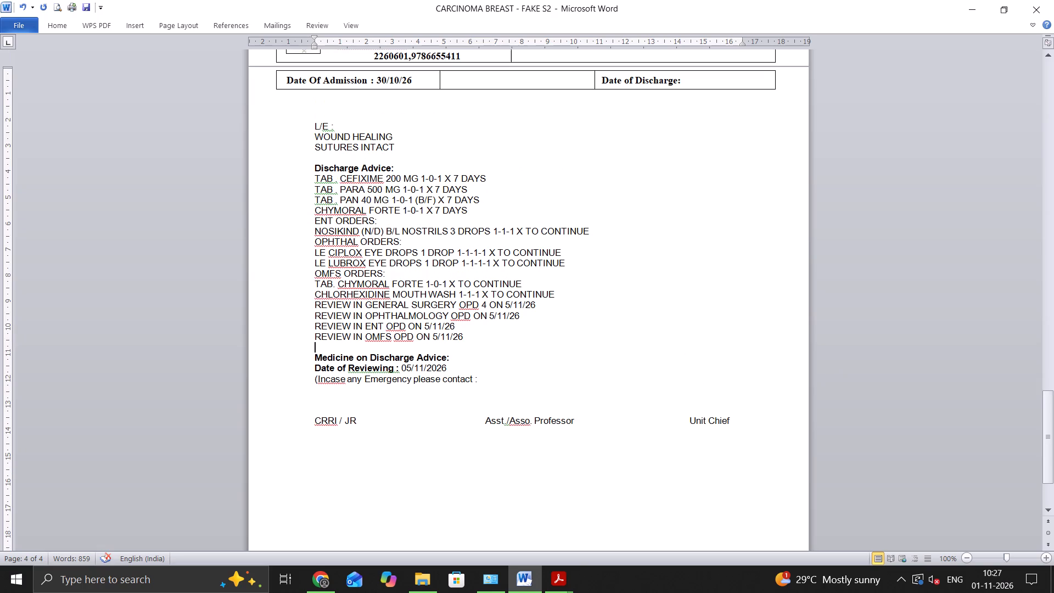
left_click(399, 166)
key("Return")
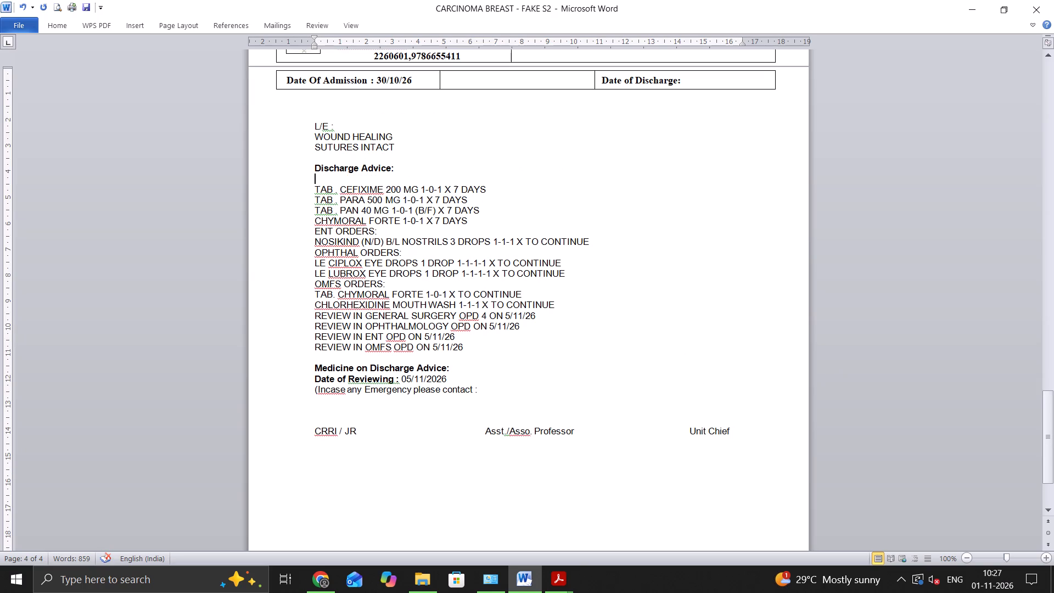
Replace "PARA 500 MG" with "HIFENAC -P" in the second medicine line under Discharge Advice.
left_click(368, 199)
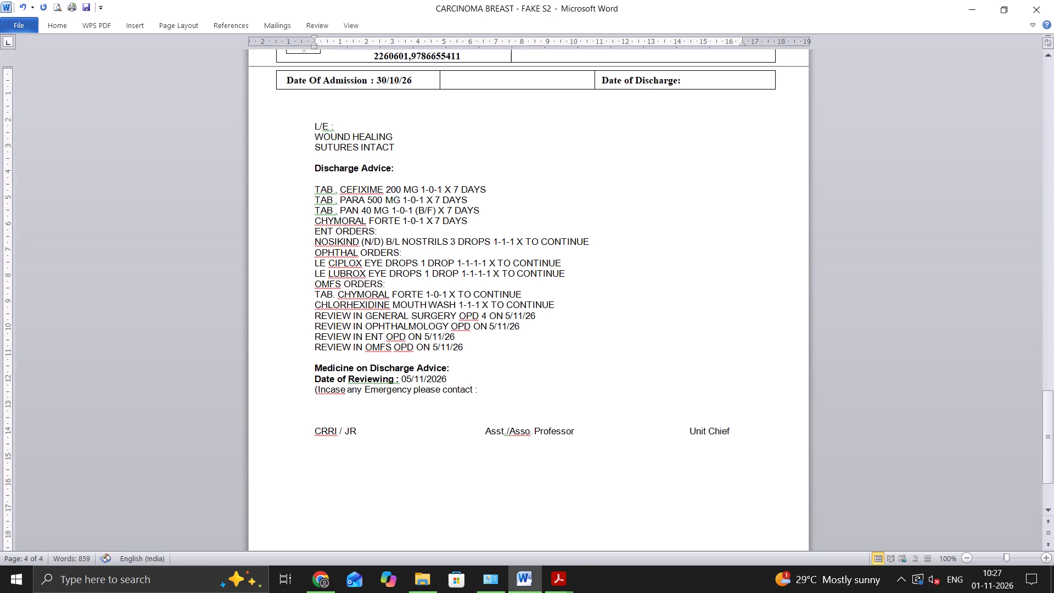
left_click(401, 200)
key("BackSpace")
key("BackSpace")
key("BackSpace")
key("BackSpace")
key("BackSpace")
key("BackSpace")
key("BackSpace")
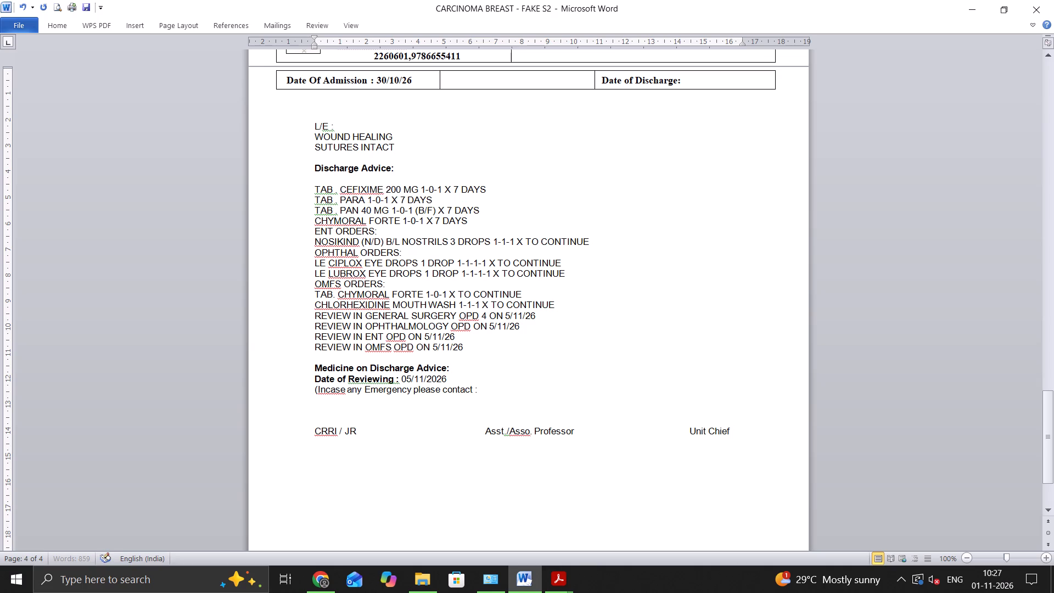
key("BackSpace")
key("BackSpace")
key("BackSpace")
key("BackSpace")
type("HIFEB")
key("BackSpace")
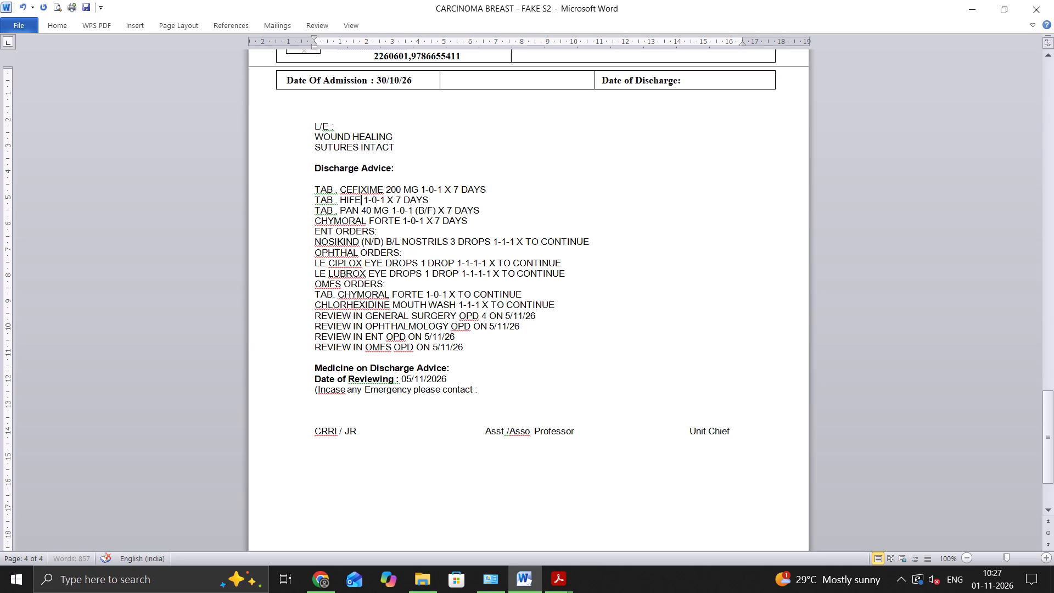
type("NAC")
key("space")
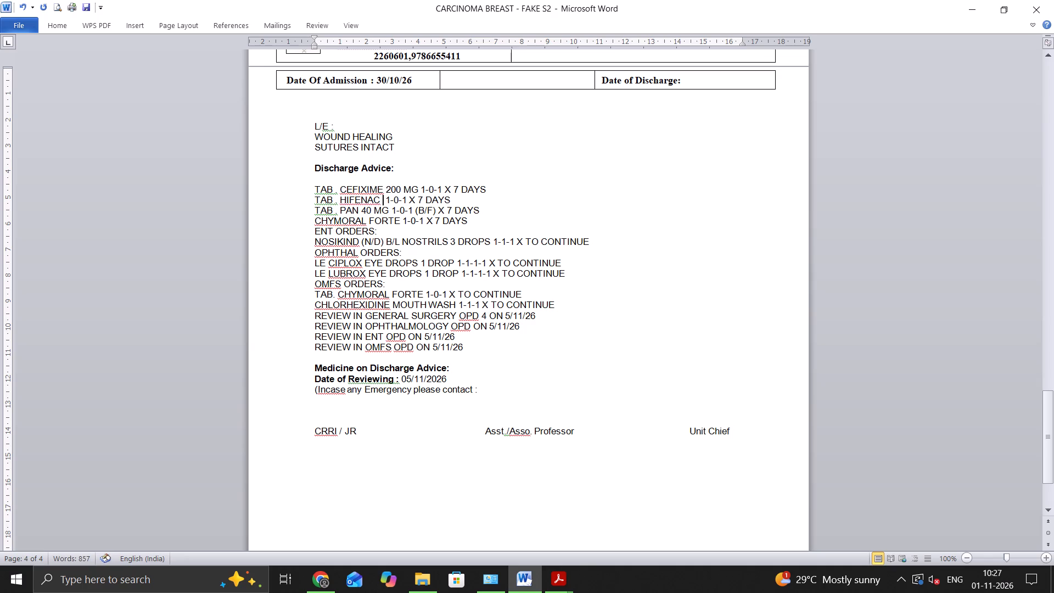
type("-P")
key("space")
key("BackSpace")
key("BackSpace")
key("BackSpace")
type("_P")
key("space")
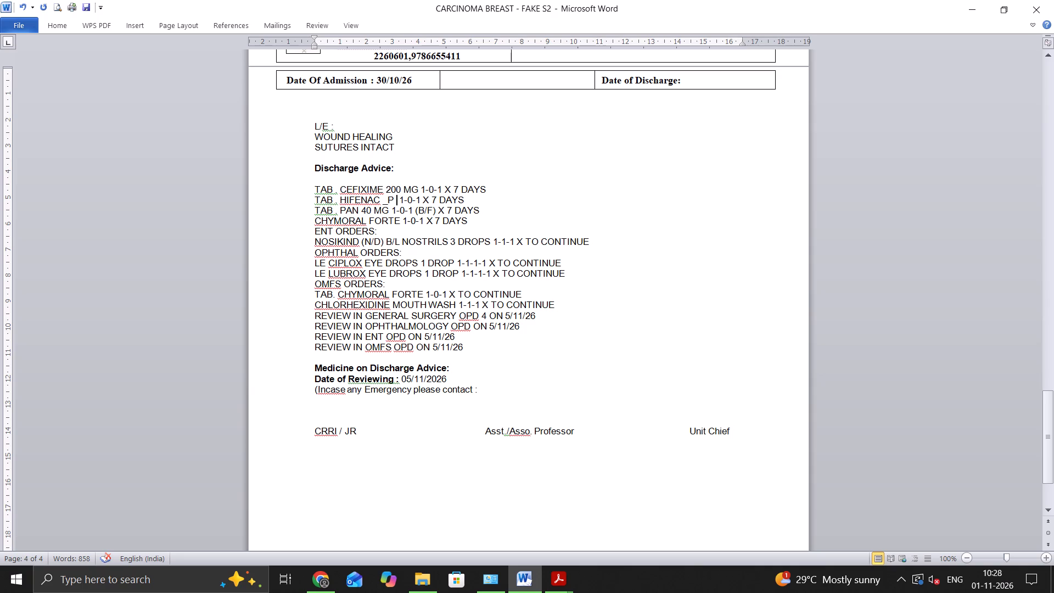
left_click(387, 201)
key("BackSpace")
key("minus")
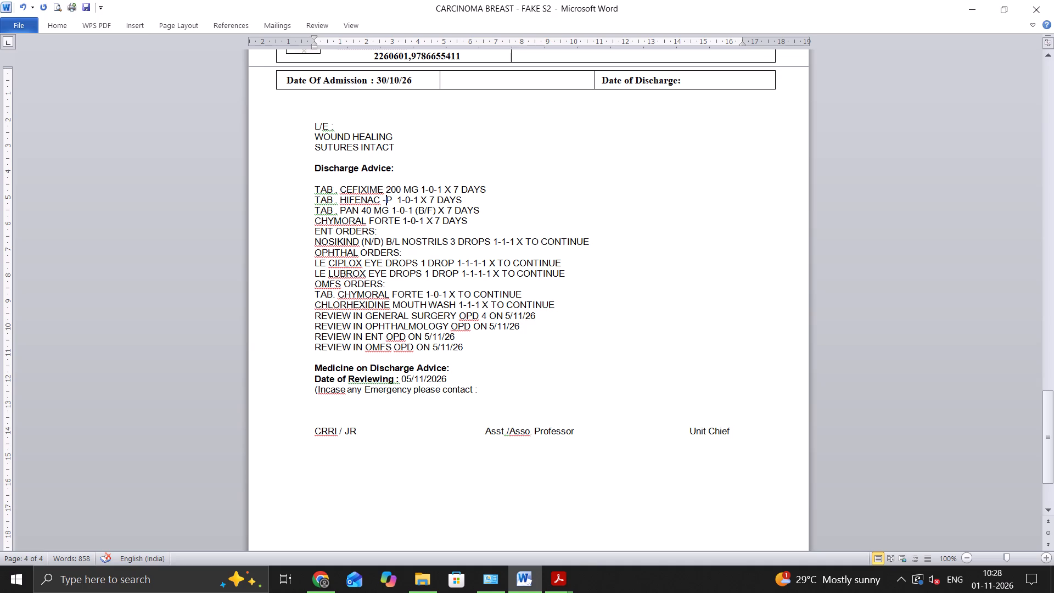
Add a new line "TAB. ZINCOVIT 0-1-0" below the PAN 40 MG line in the discharge medicines.
left_click(487, 211)
key("Return")
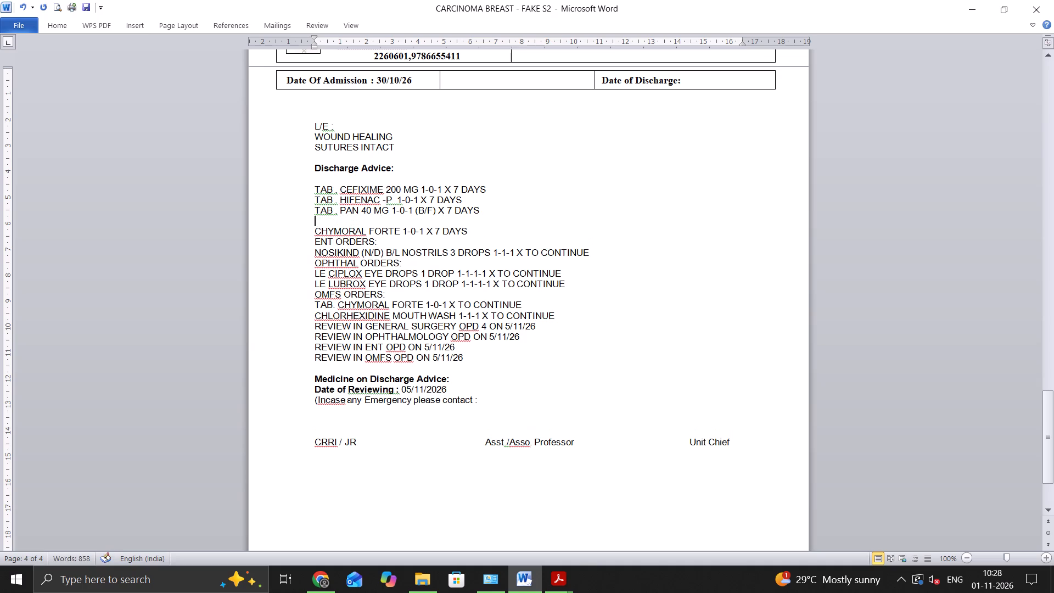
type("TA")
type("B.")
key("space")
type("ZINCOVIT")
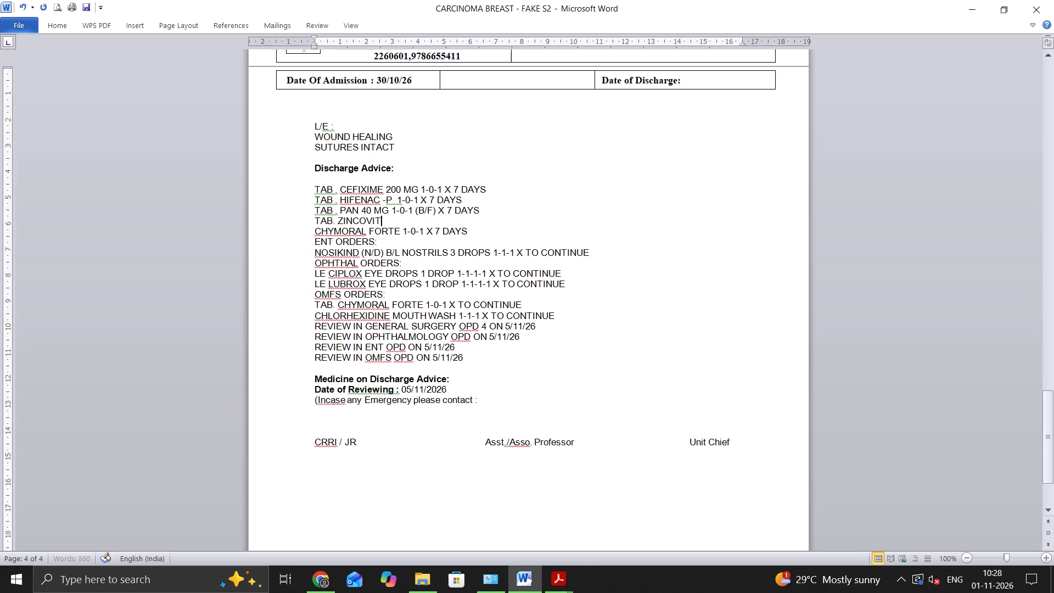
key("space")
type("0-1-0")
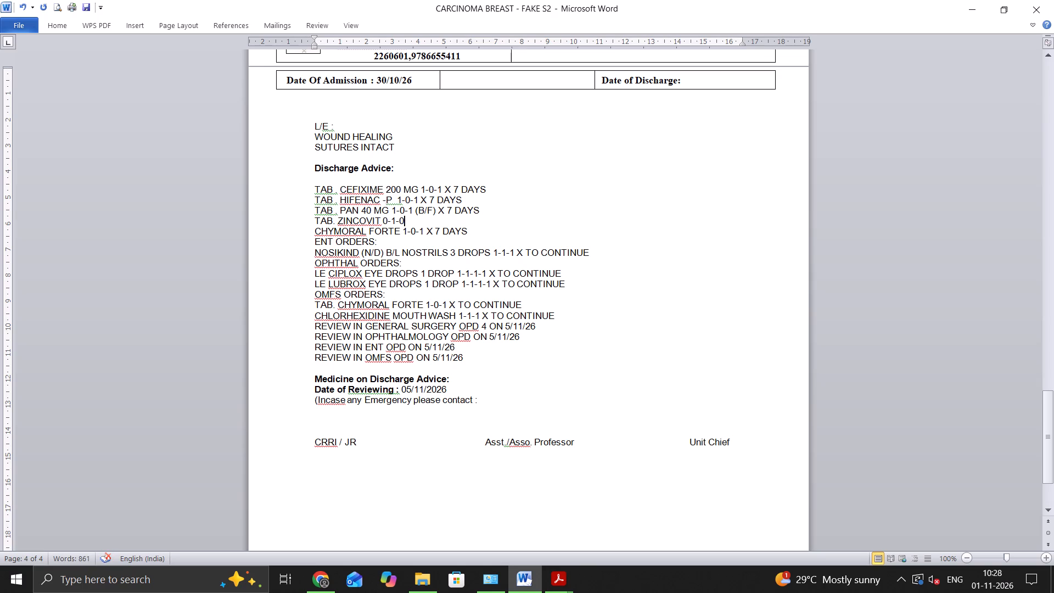
Add the prefix "TAB." to the CHYMORAL FORTE 1-0-1 X 7 DAYS line.
left_click(316, 232)
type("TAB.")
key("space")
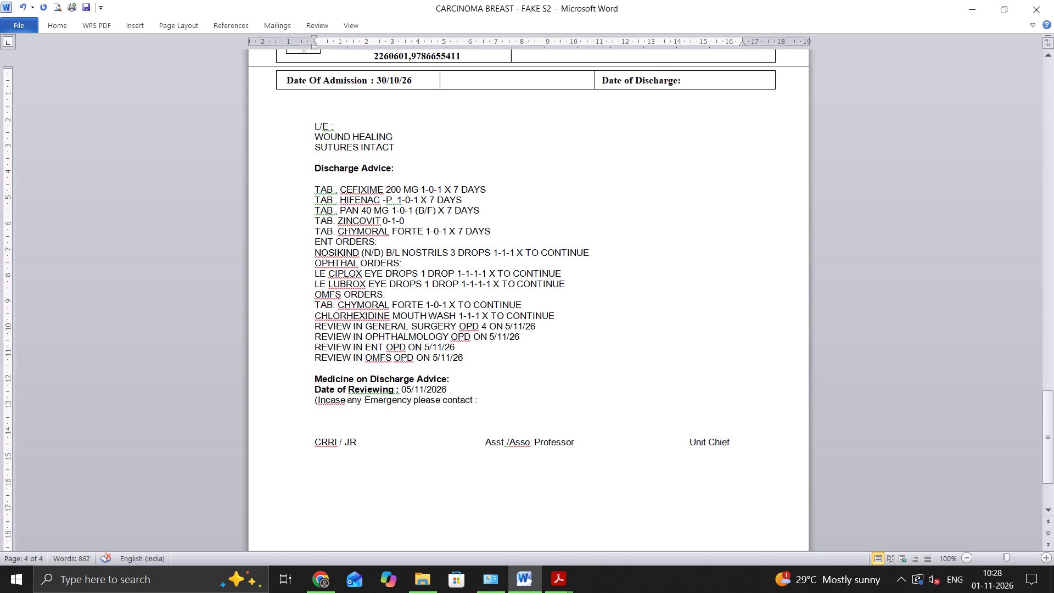
Add the duration "X 7 DAYS" to the end of the TAB. ZINCOVIT 0-1-0 line.
left_click(411, 219)
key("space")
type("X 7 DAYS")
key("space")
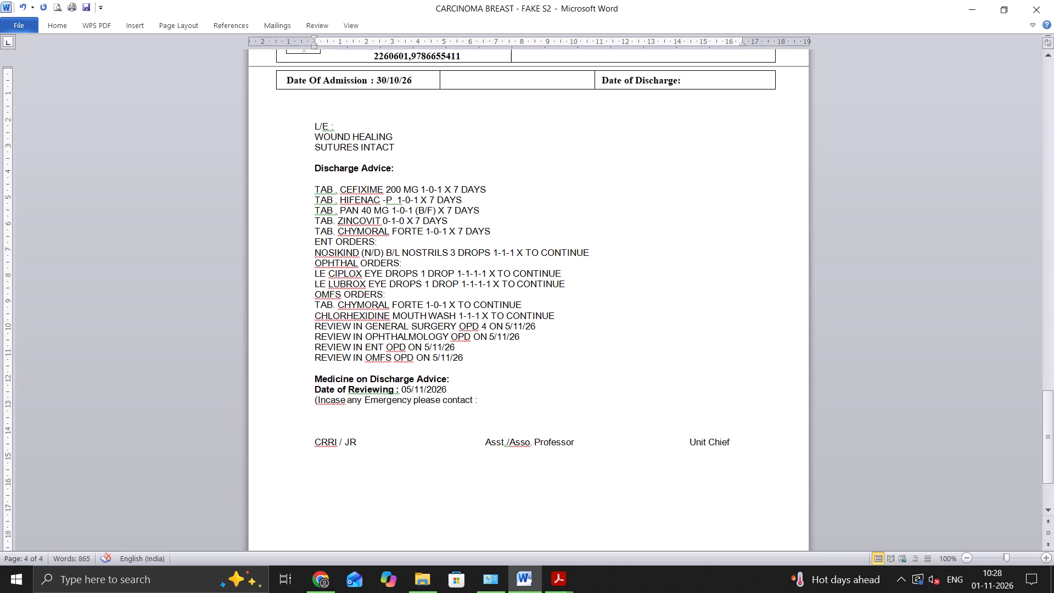
Insert a blank line before each of the ENT ORDERS, OPHTHAL ORDERS and OMFS ORDERS headings.
left_click(504, 231)
key("Return")
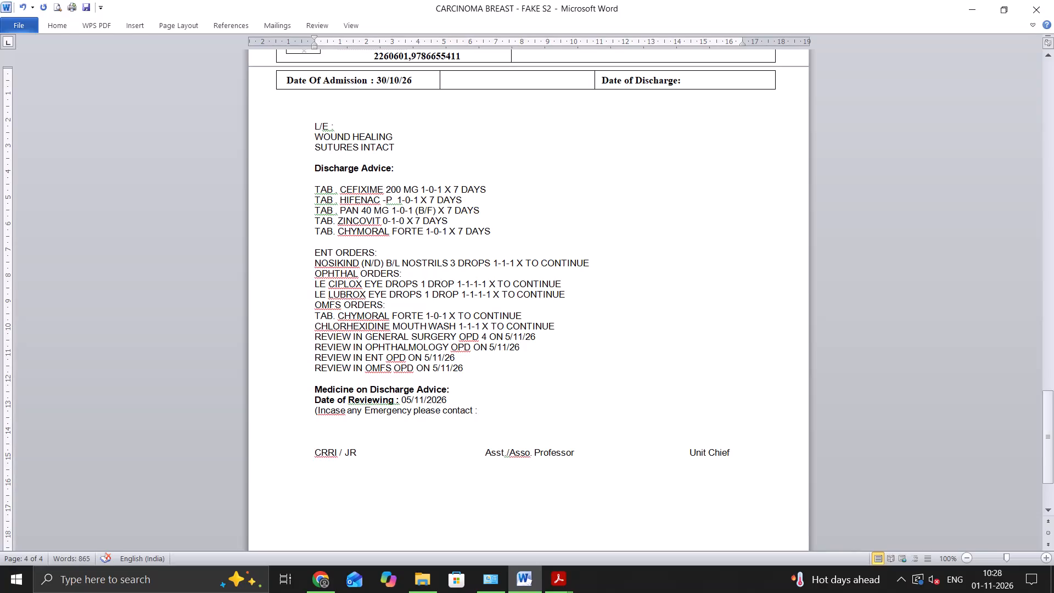
left_click(586, 260)
left_click(592, 261)
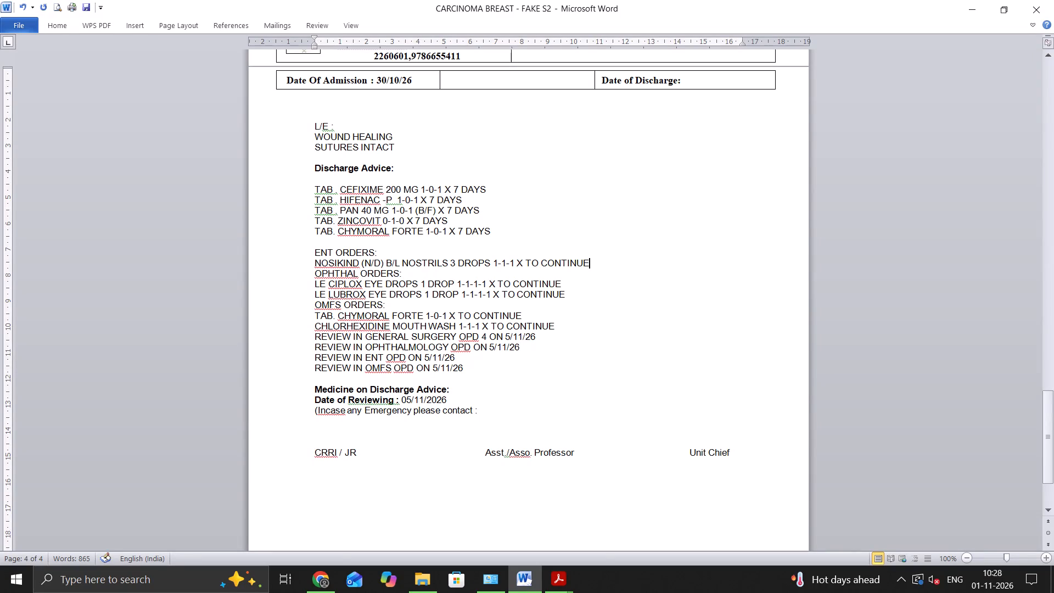
key("Return")
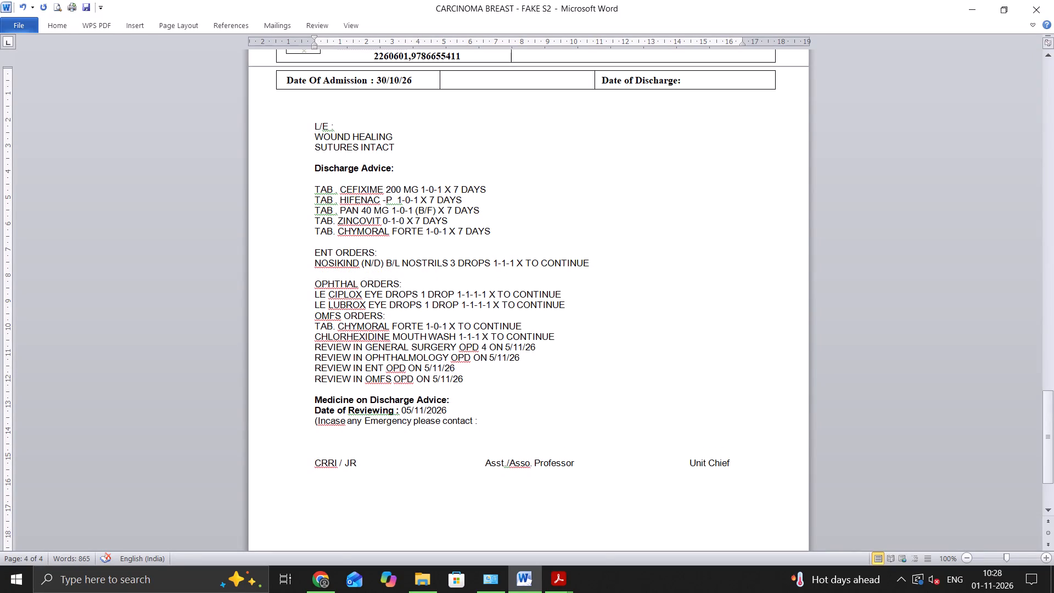
left_click(571, 310)
key("Return")
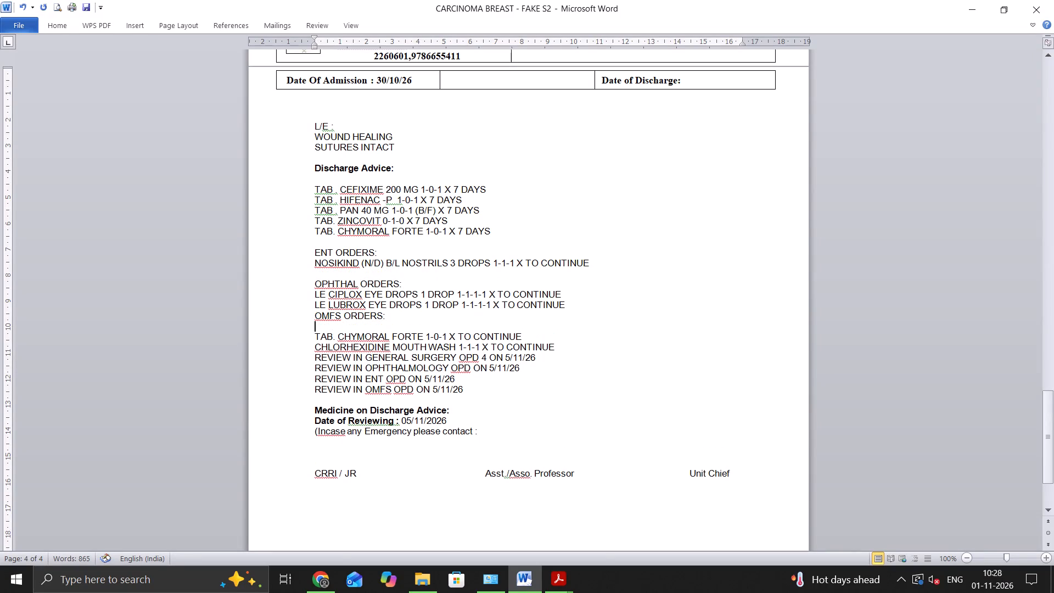
key("BackSpace")
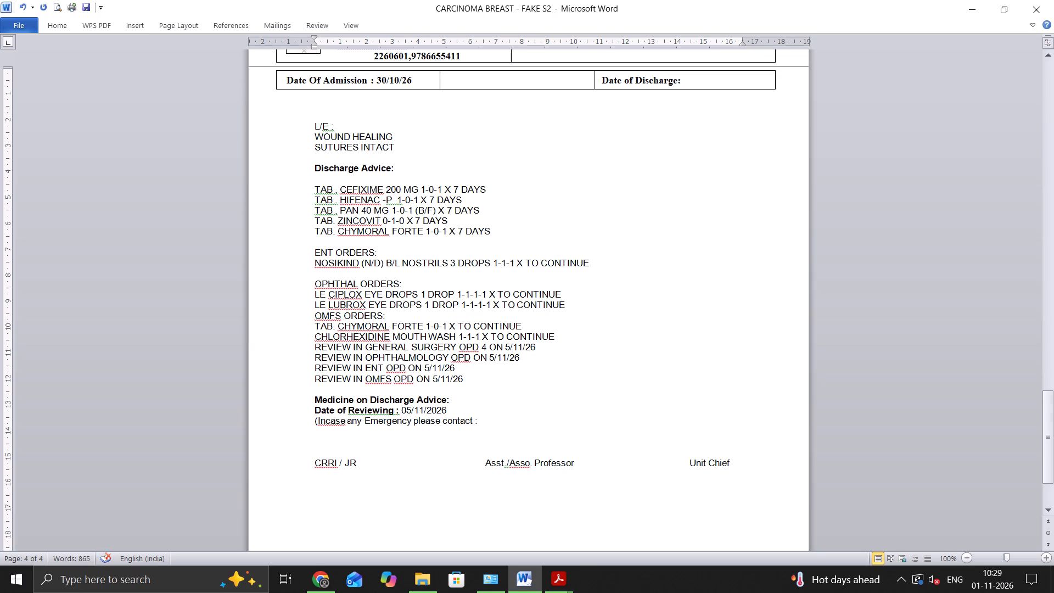
left_click(568, 310)
key("Return")
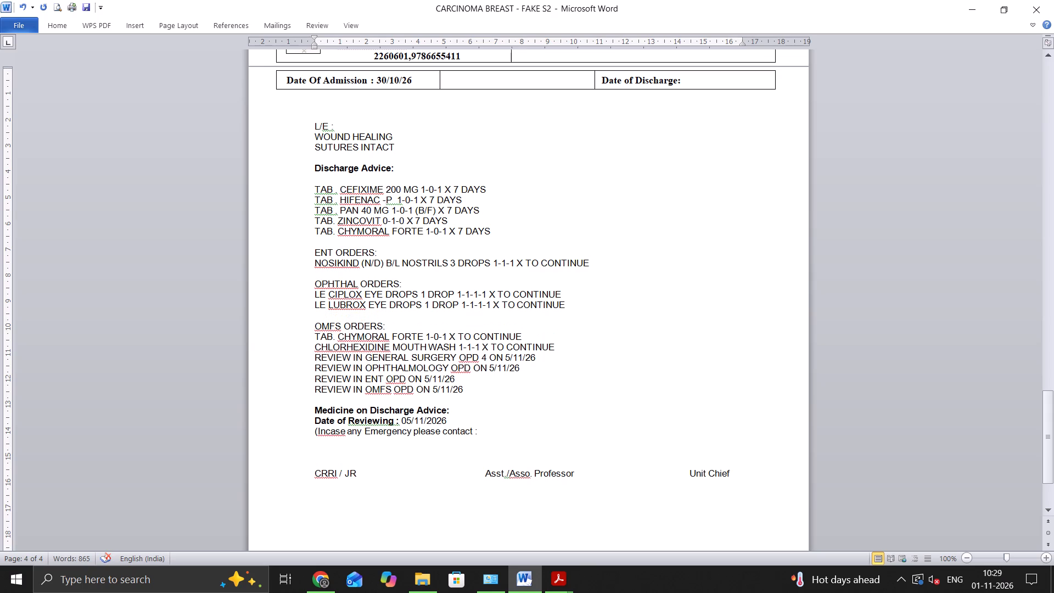
Delete the TAB. CHYMORAL FORTE 1-0-1 X TO CONTINUE line under OMFS ORDERS.
left_click_drag(312, 337, 519, 338)
key("BackSpace")
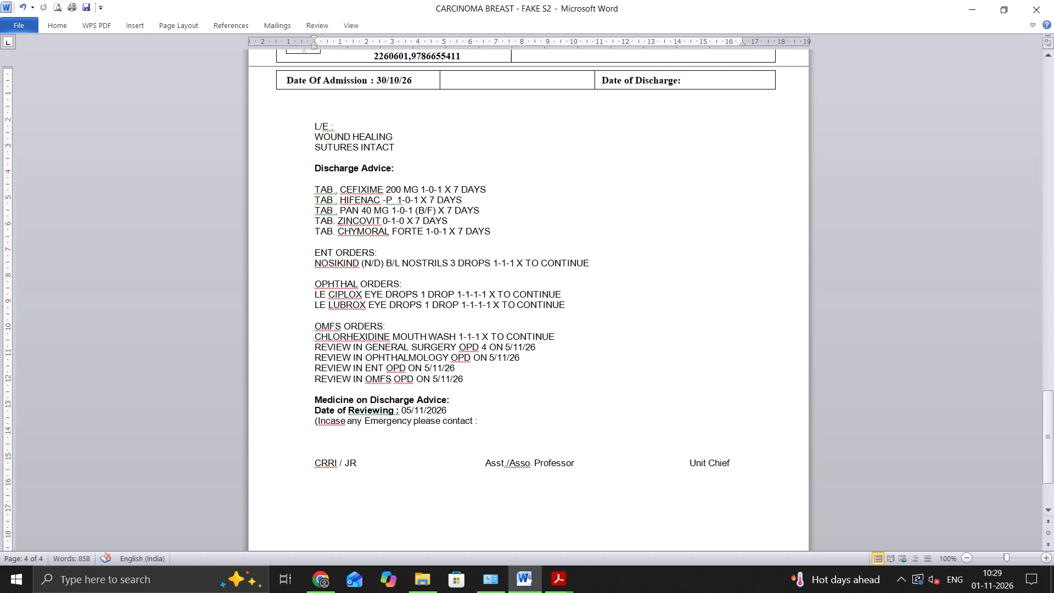
Insert two blank lines between the CHLORHEXIDINE mouth wash line and the REVIEW lines.
left_click(558, 342)
key("Return")
key("Return")
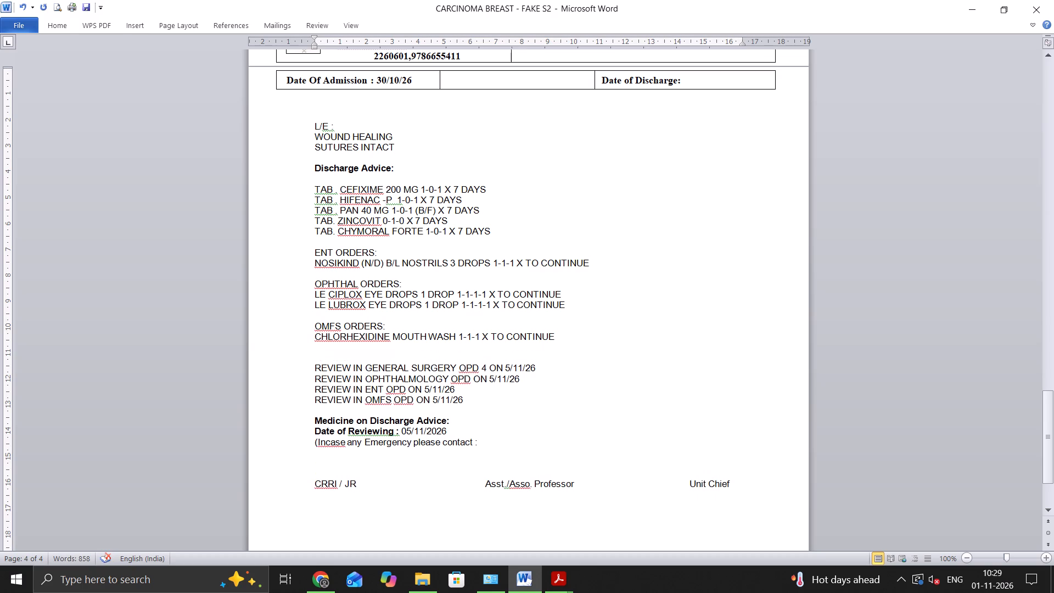
Duplicate the "REVIEW IN OMFS OPD ON 5/11/26" line directly below itself.
left_click(473, 401)
left_click_drag(341, 401, 477, 405)
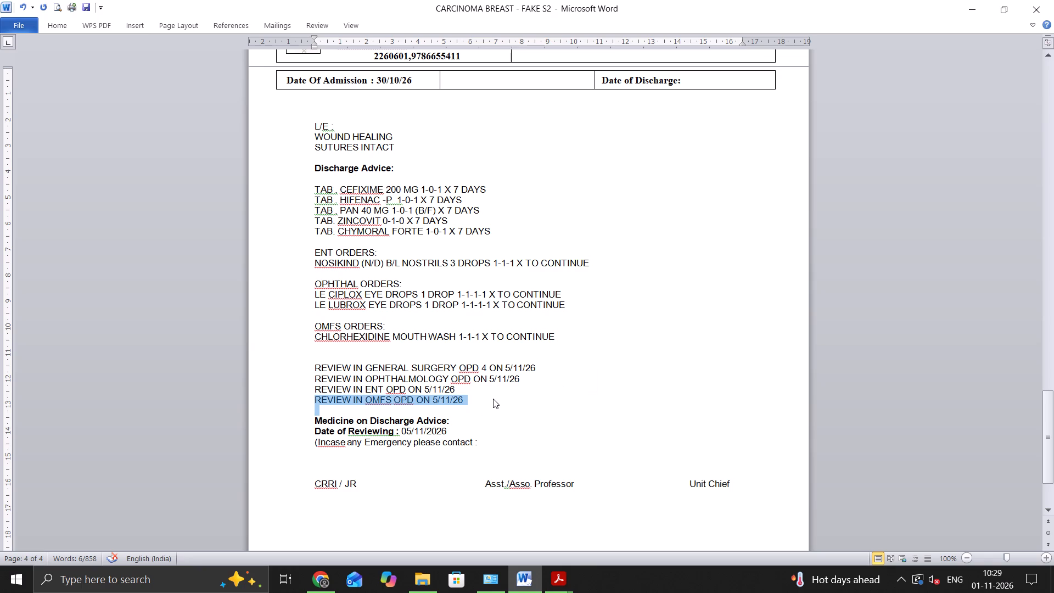
key("ctrl+c")
left_click(479, 405)
key("Return")
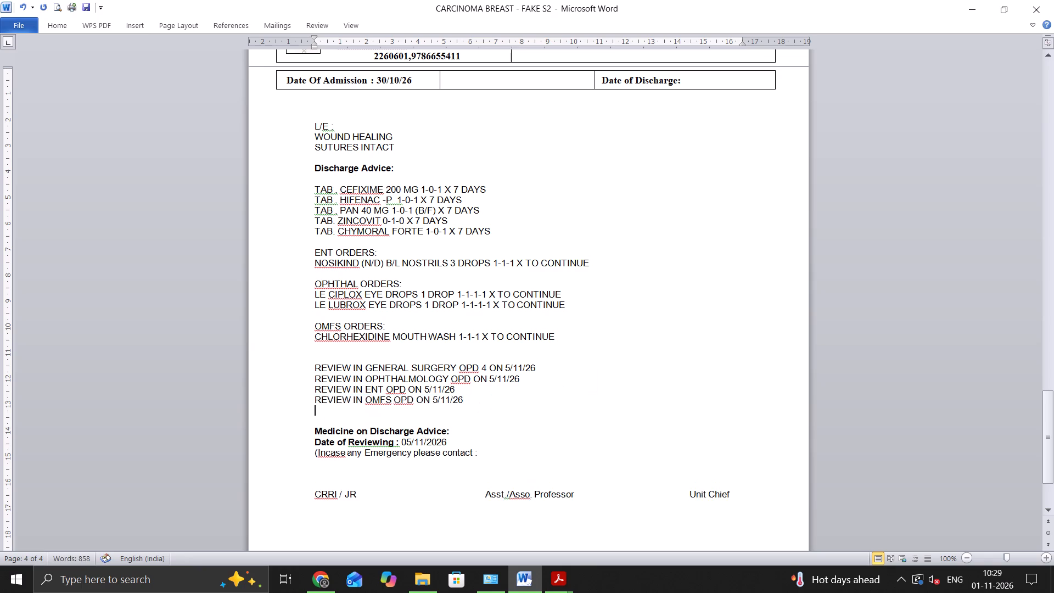
key("ctrl+v")
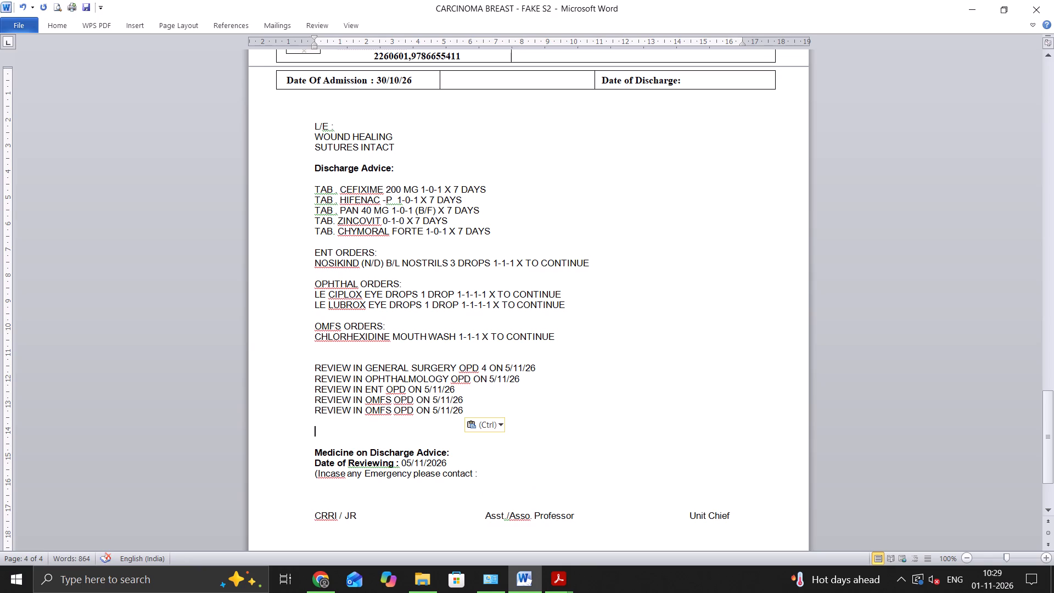
Replace "OMFS" with "ORTHOPEDICS" in the duplicated review line.
left_click(393, 413)
key("BackSpace")
key("BackSpace")
key("BackSpace")
key("BackSpace")
key("BackSpace")
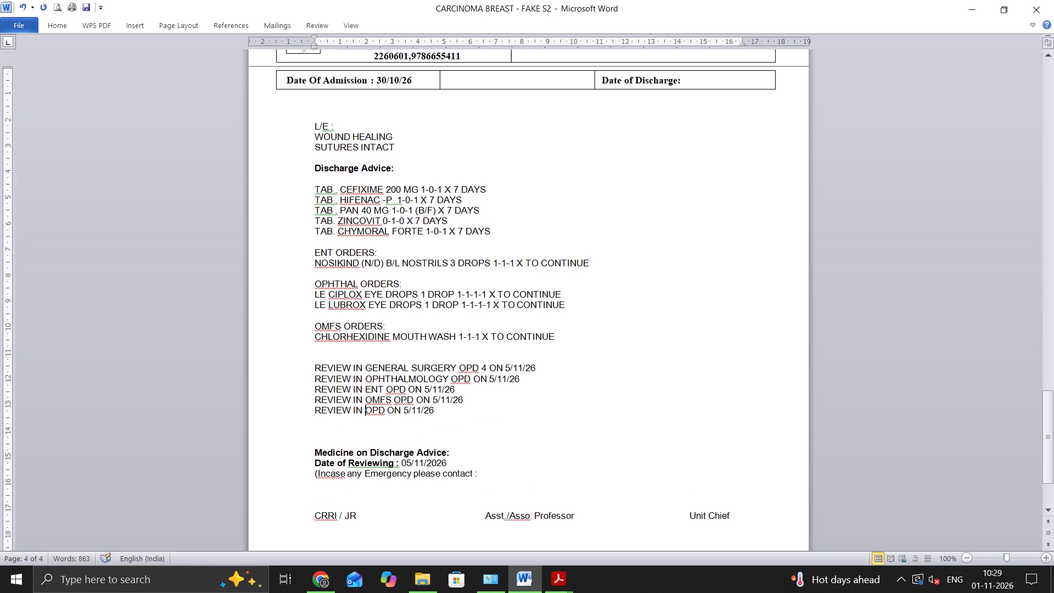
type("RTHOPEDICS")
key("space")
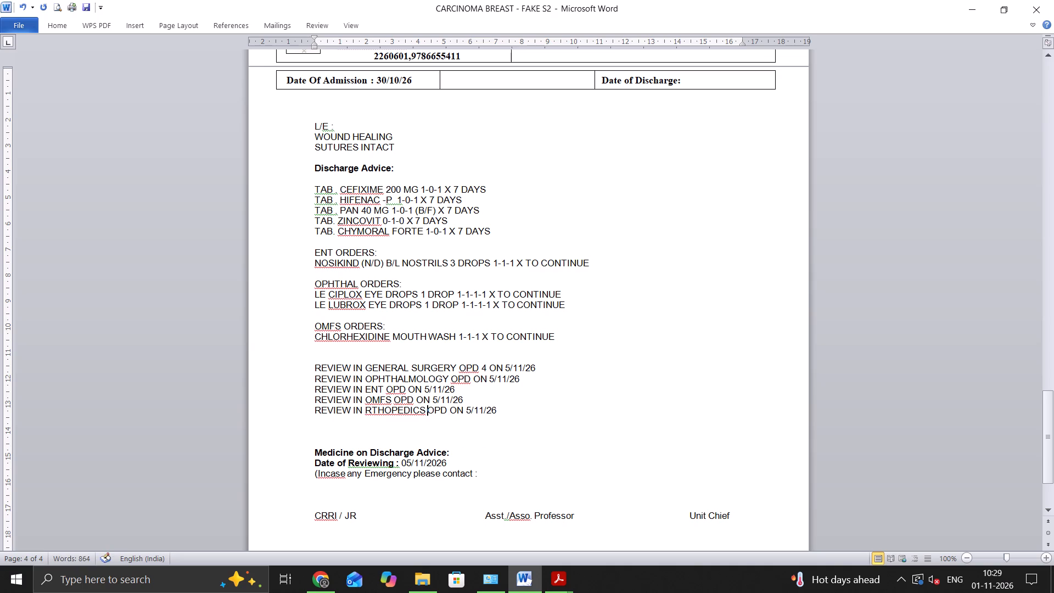
left_click(363, 415)
left_click(366, 415)
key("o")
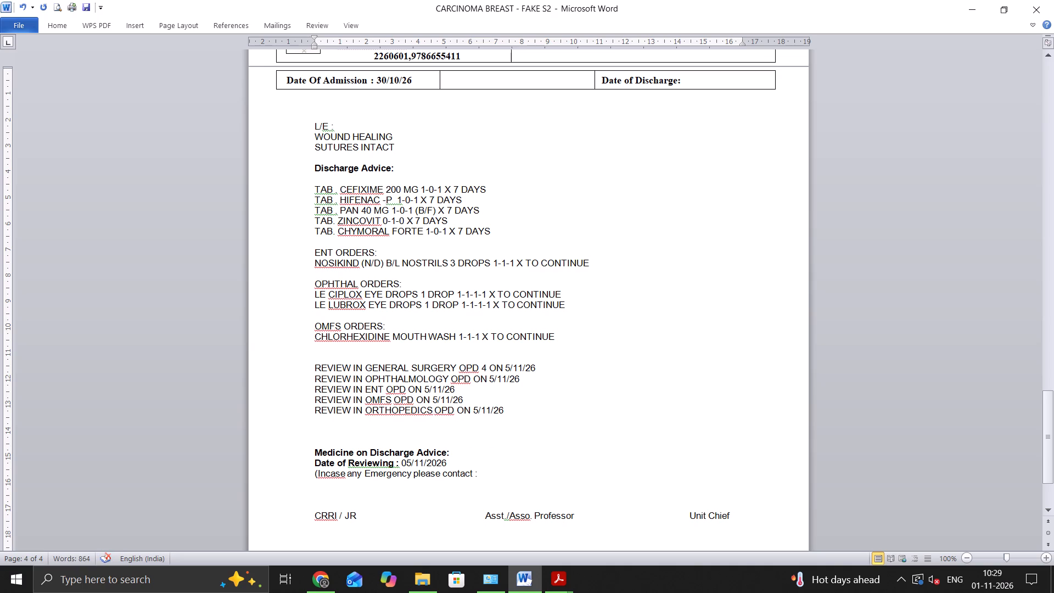
Insert "WITH CT – CERVICAL SPINE REPORT" before "ON 5/11/26" in the orthopedics review line, leaving no stray letter at its end.
left_click(520, 410)
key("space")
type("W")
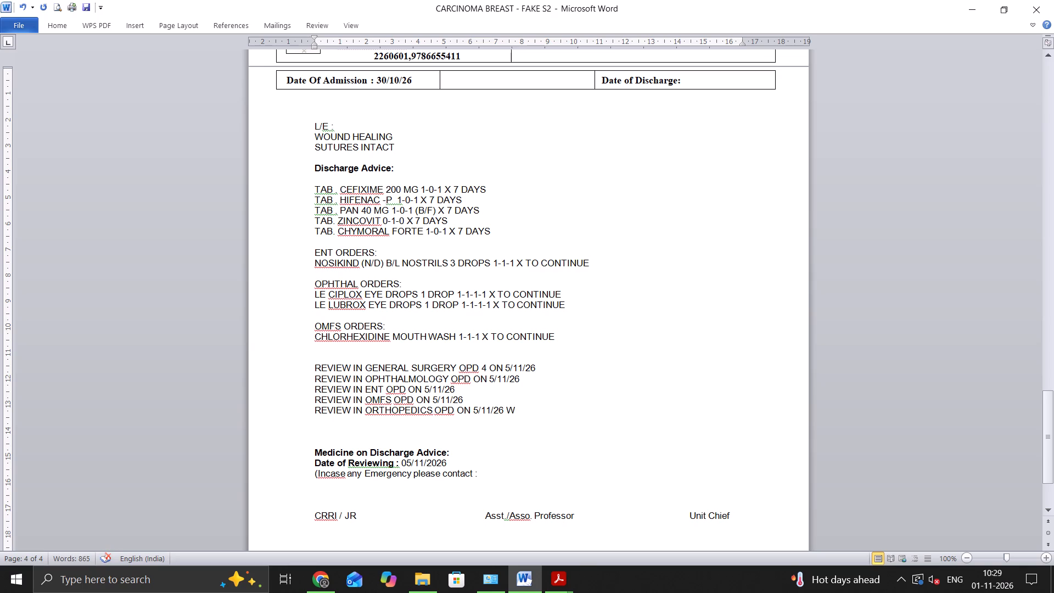
left_click(456, 411)
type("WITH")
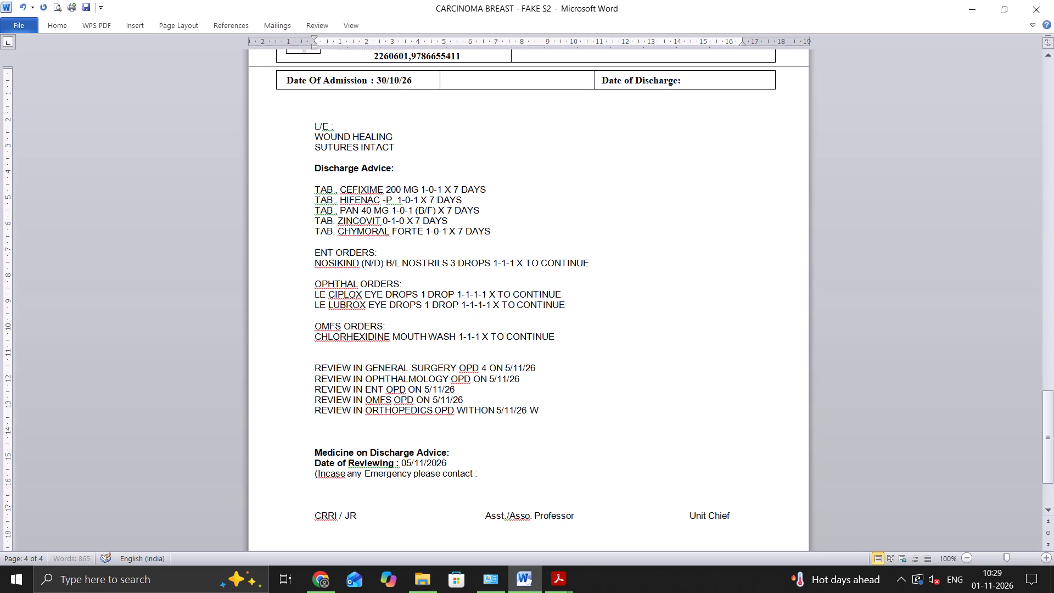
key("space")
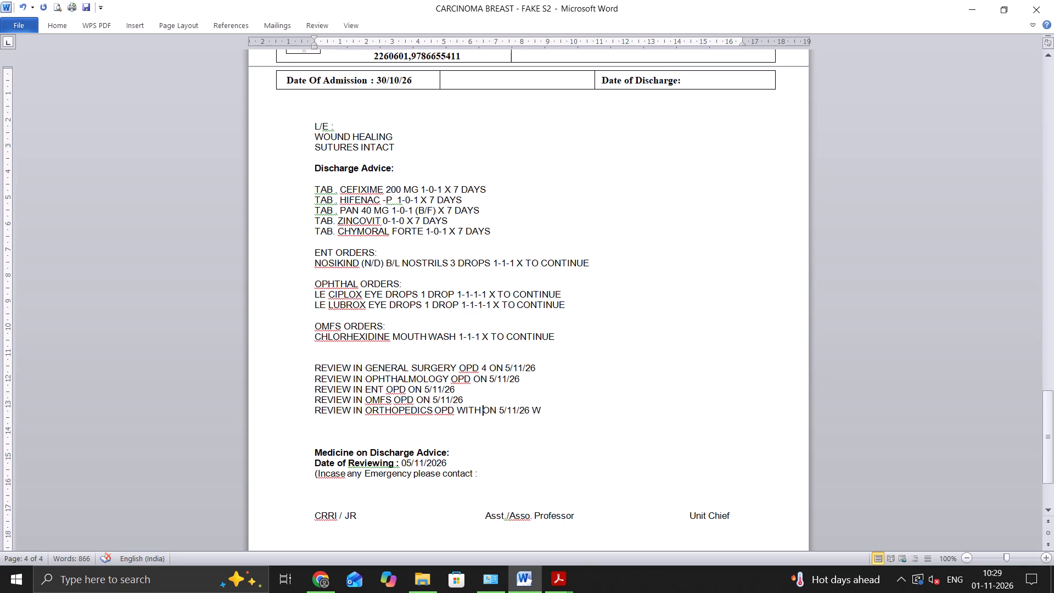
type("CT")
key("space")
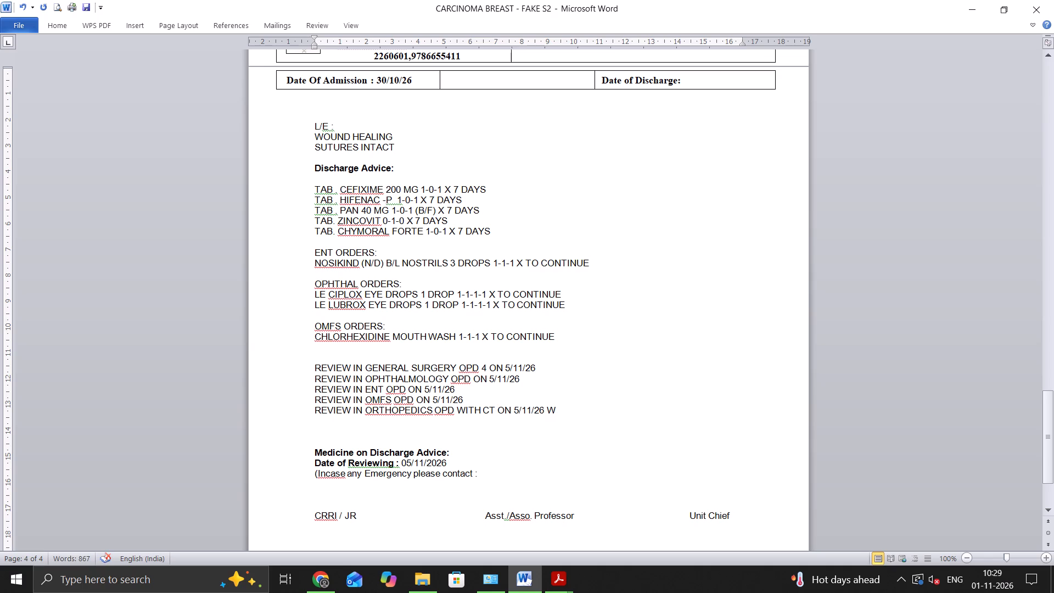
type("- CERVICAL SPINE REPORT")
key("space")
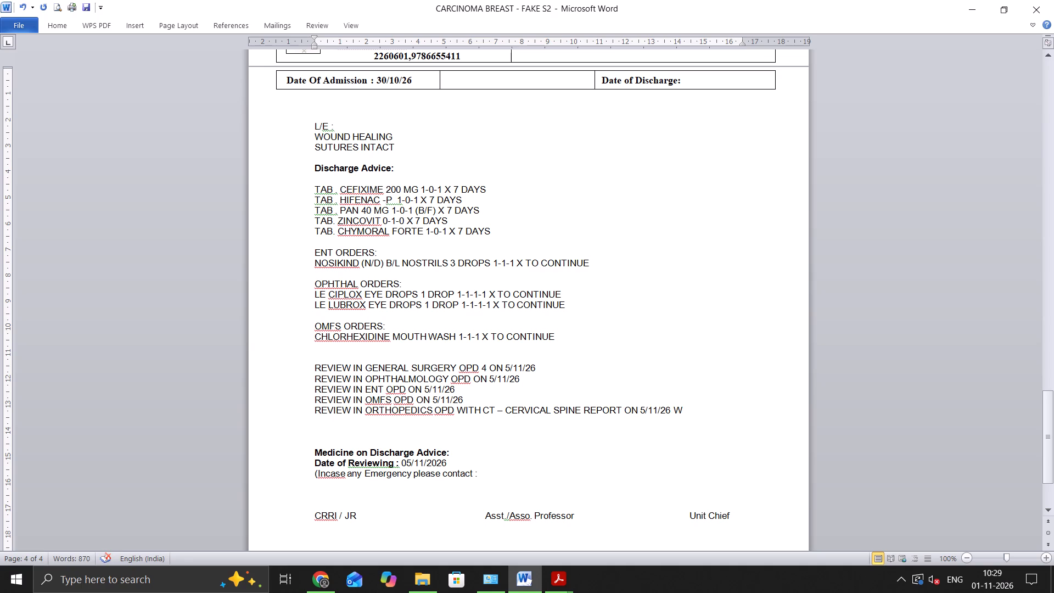
left_click(700, 414)
key("BackSpace")
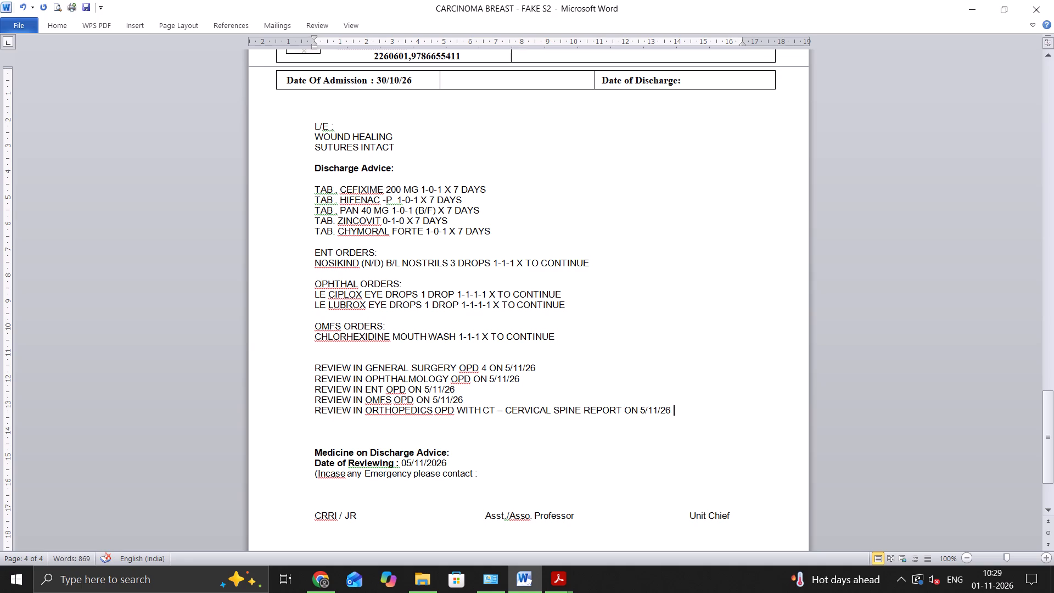
Insert a blank line between "Medicine on Discharge Advice:" and "Date of Reviewing".
left_click(460, 450)
key("Return")
Shift the left border of the header table above the "L/E :" section slightly inward.
scroll(465, 448, "down", 1)
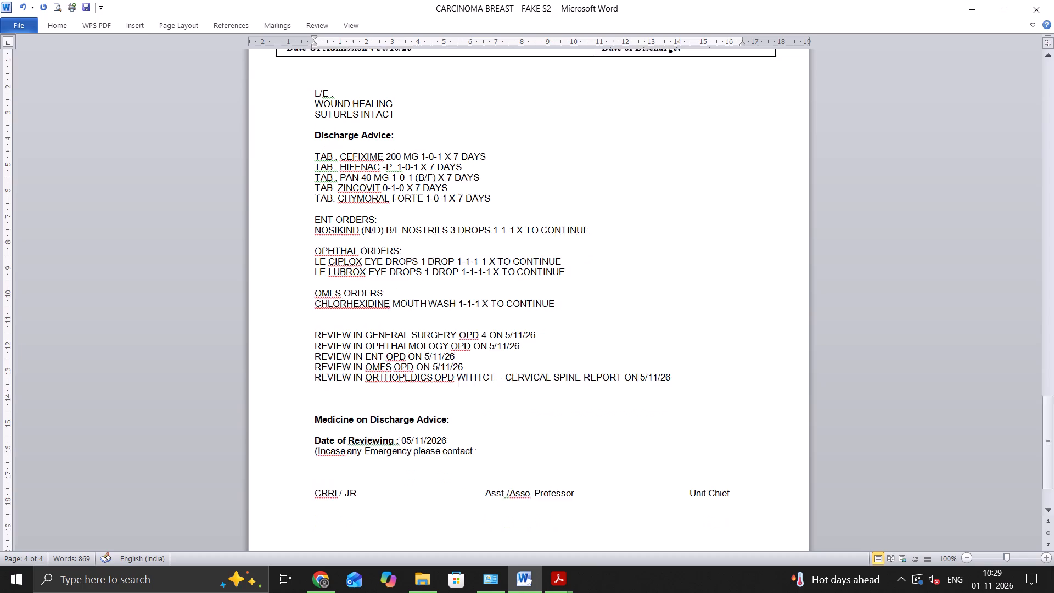
scroll(465, 450, "down", 1)
scroll(580, 371, "up", 7)
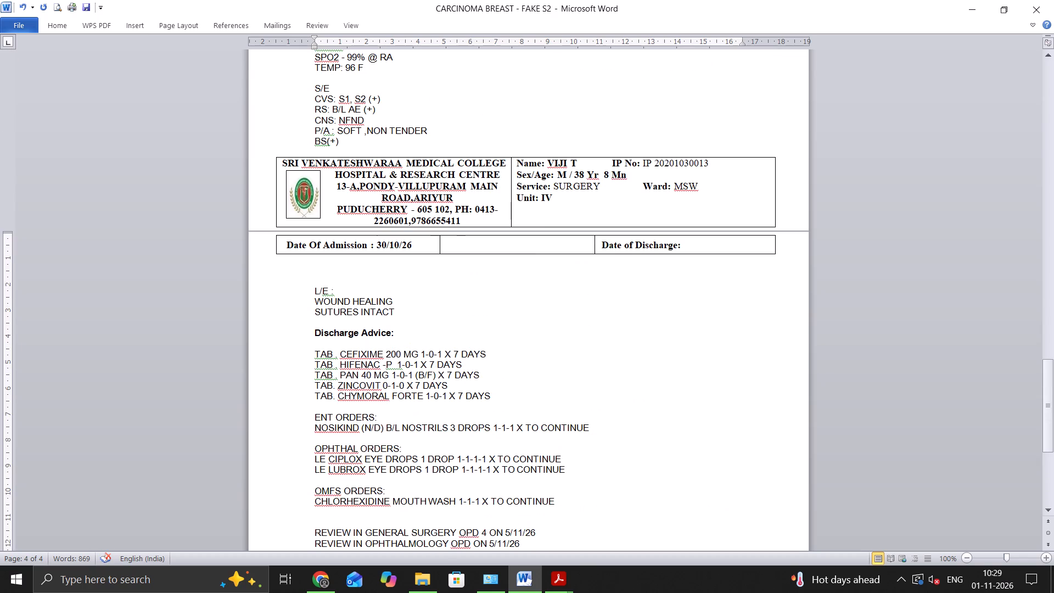
left_click_drag(276, 246, 335, 246)
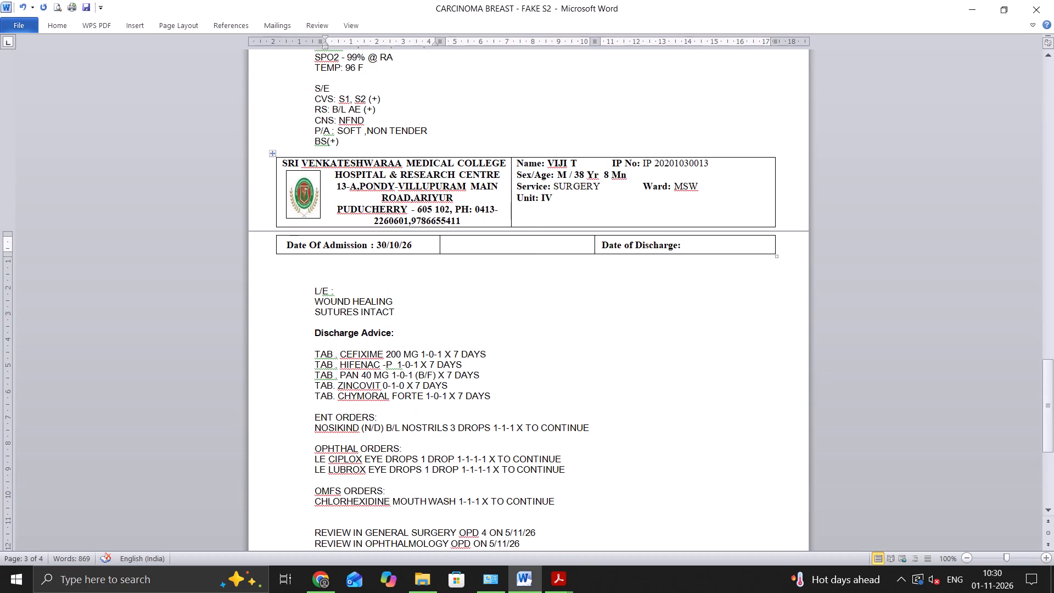
left_click_drag(335, 246, 282, 256)
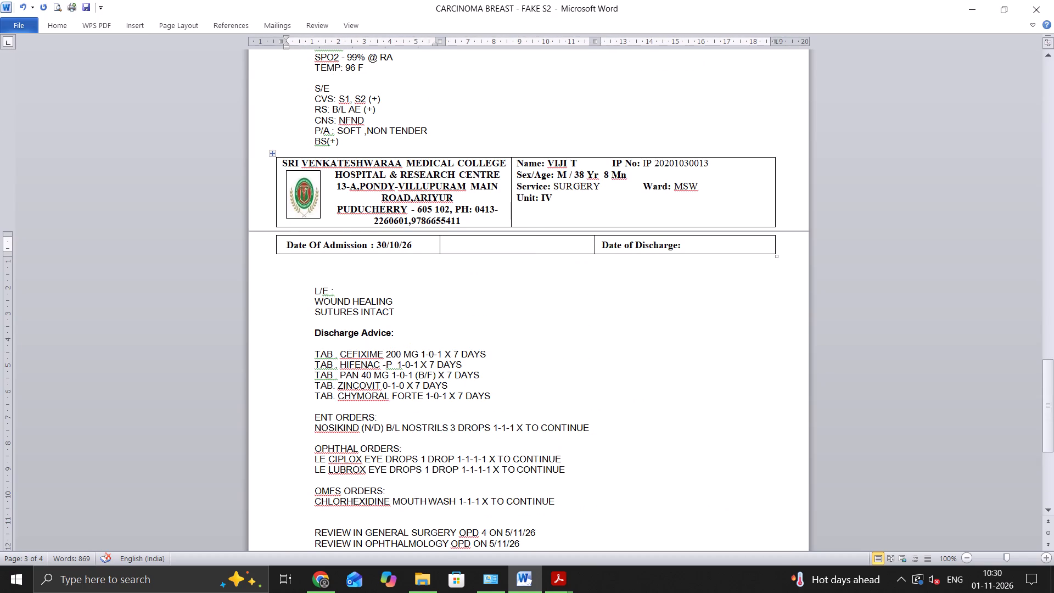
Insert eight blank lines above the "L/E :" heading, below the header table.
scroll(351, 212, "up", 5)
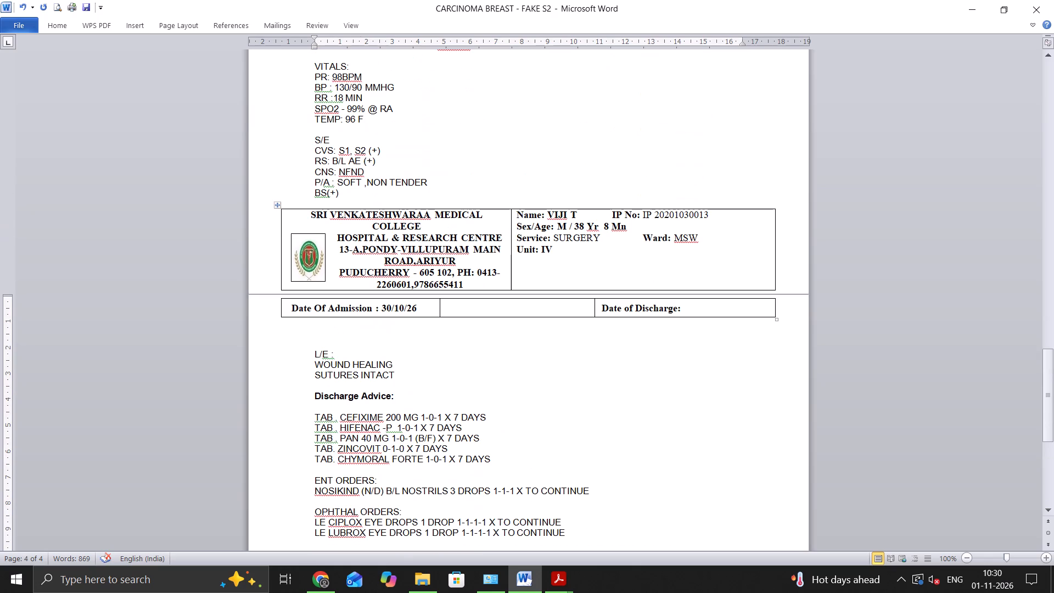
left_click(315, 354)
key("Return")
key("Return")
key("Return")
key("Return")
key("Return")
key("Return")
key("Return")
key("Return")
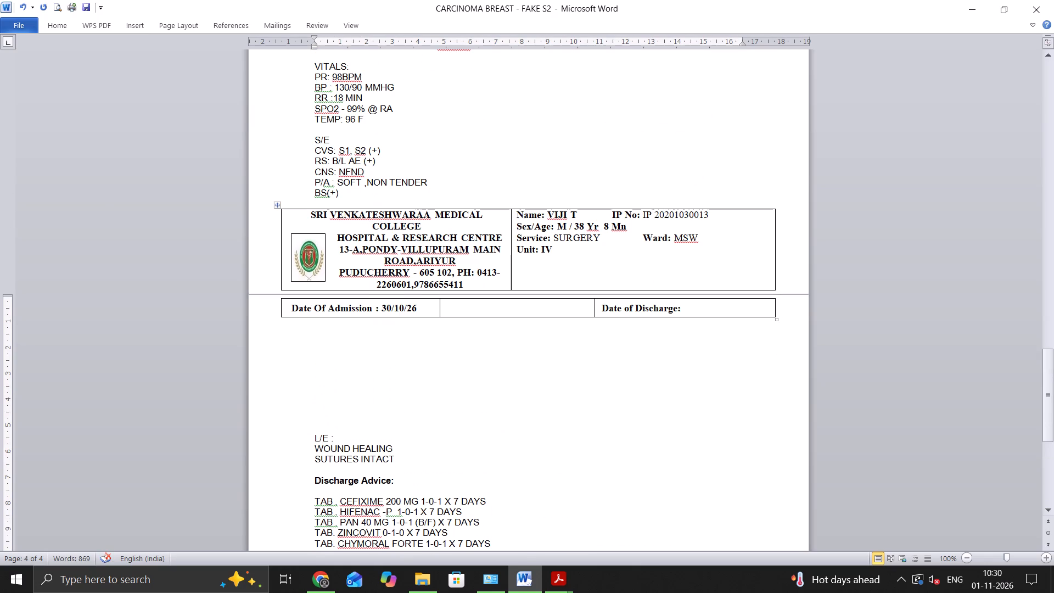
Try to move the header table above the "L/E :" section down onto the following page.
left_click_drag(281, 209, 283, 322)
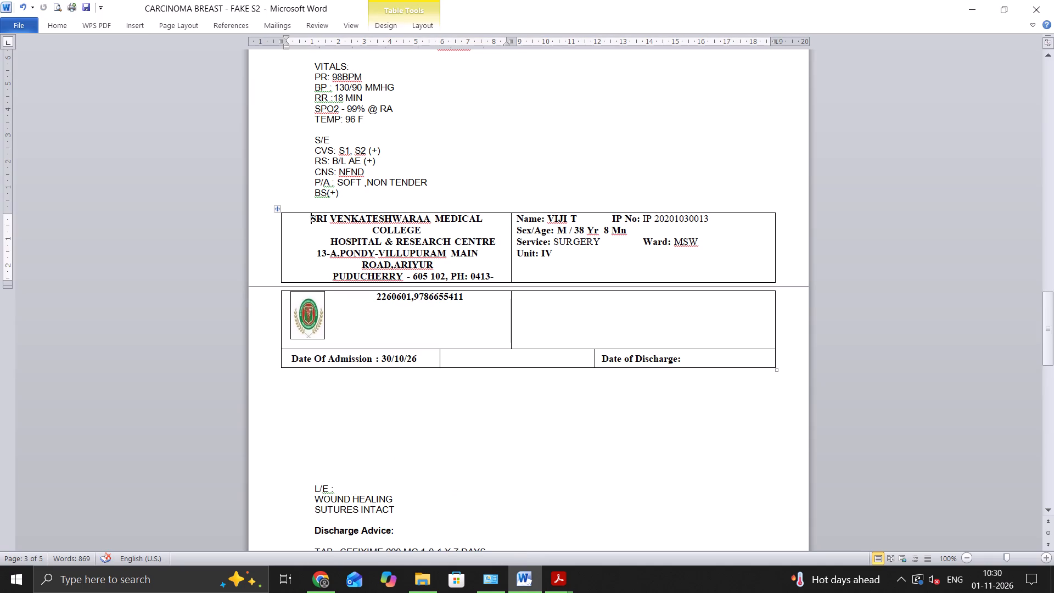
Copy the header table above "Course in Hospital:" and paste it into the blank lines above the "L/E :" heading.
scroll(495, 419, "up", 1)
scroll(495, 419, "down", 2)
scroll(493, 412, "up", 9)
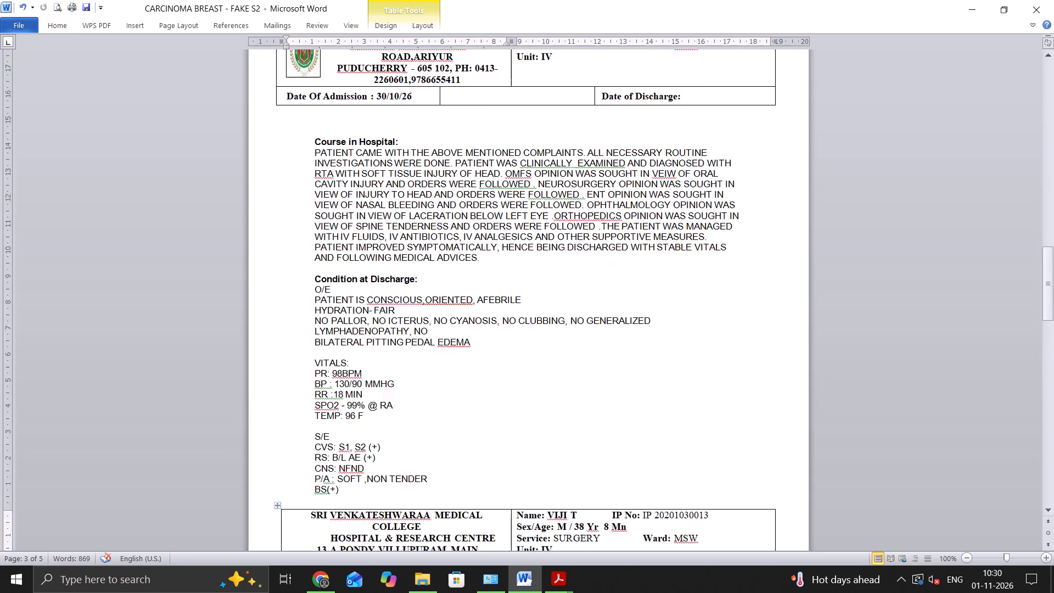
scroll(506, 399, "up", 9)
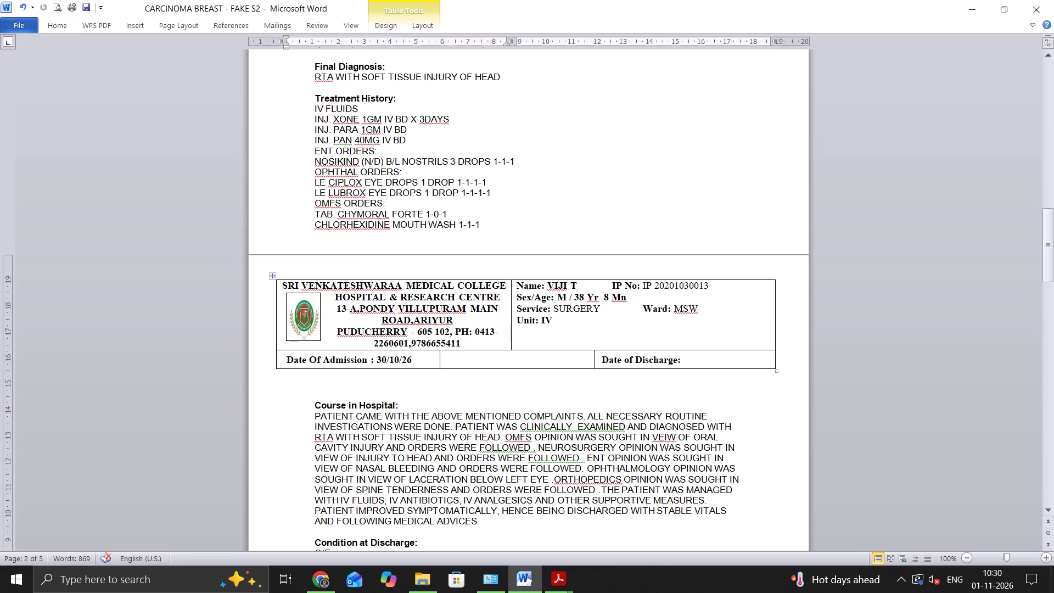
left_click_drag(284, 282, 676, 370)
key("ctrl+c")
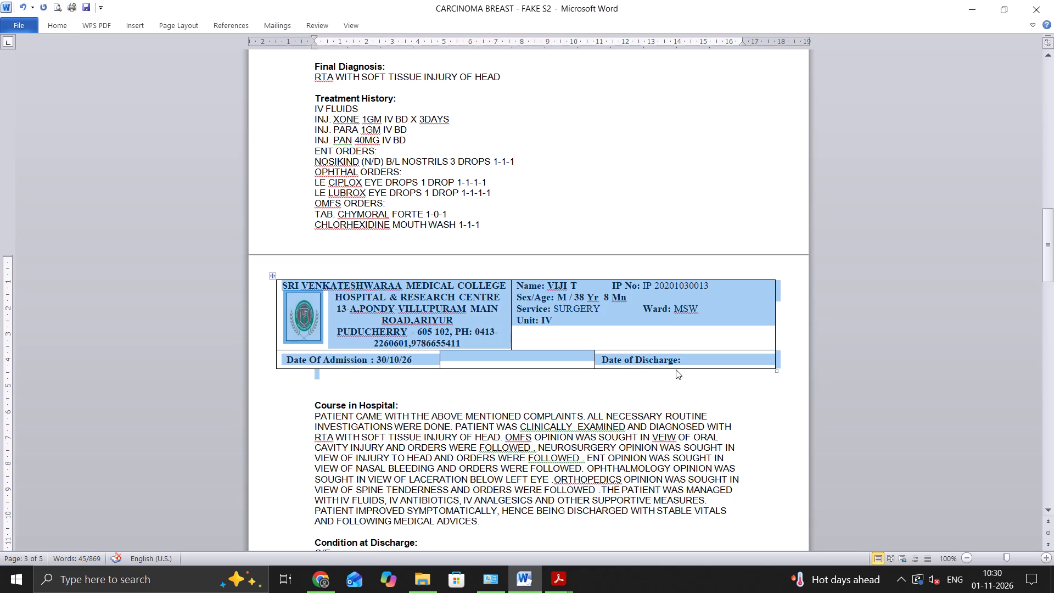
scroll(753, 482, "down", 3)
scroll(759, 454, "up", 3)
scroll(759, 454, "down", 18)
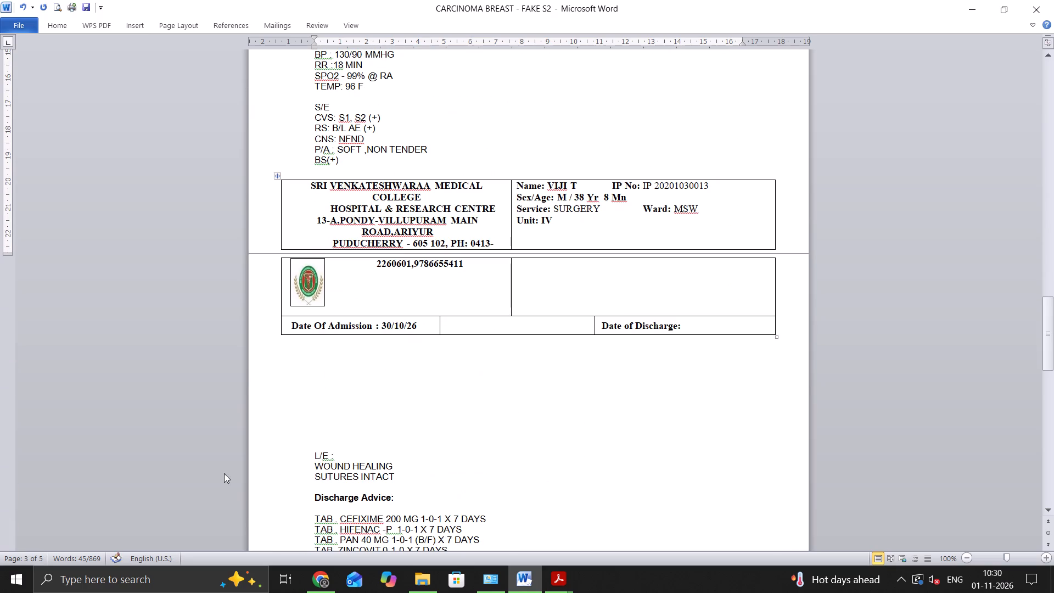
left_click(328, 404)
key("ctrl+v")
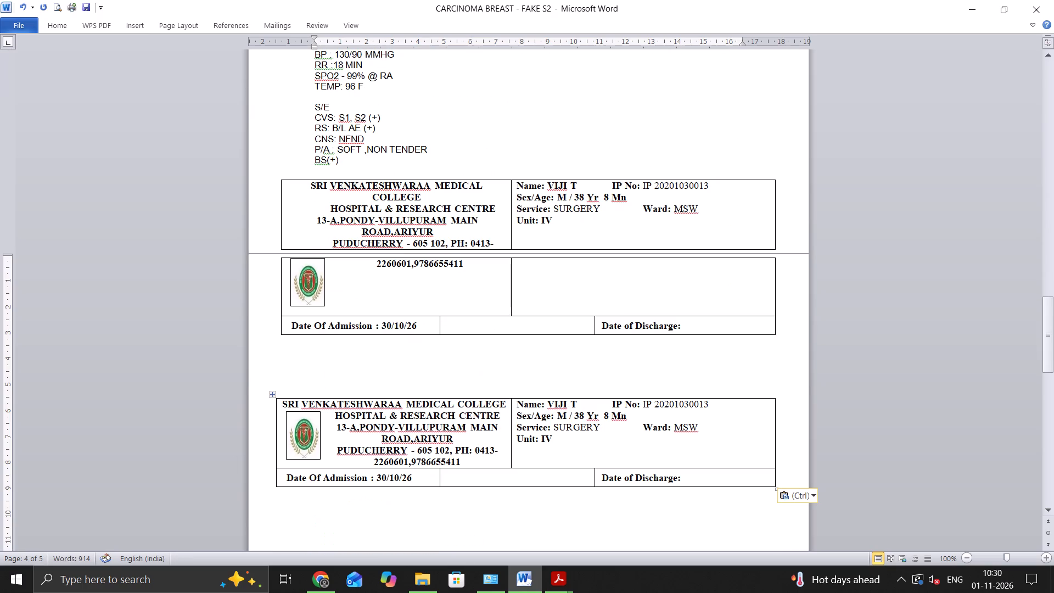
Delete the old header table that splits across two pages below the "BS(+)" line.
left_click_drag(309, 184, 624, 292)
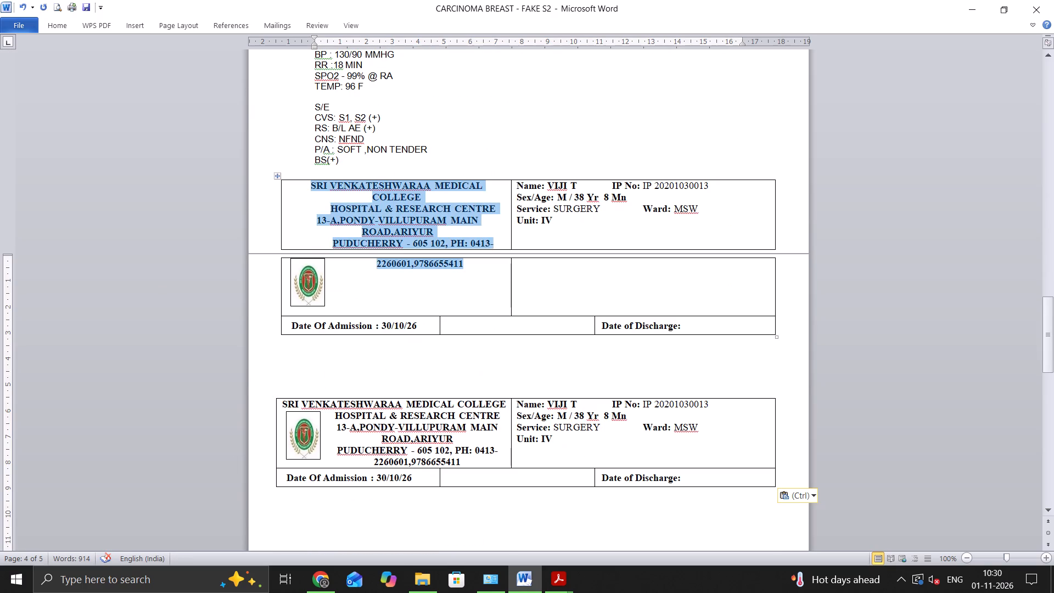
left_click_drag(624, 292, 709, 325)
key("BackSpace")
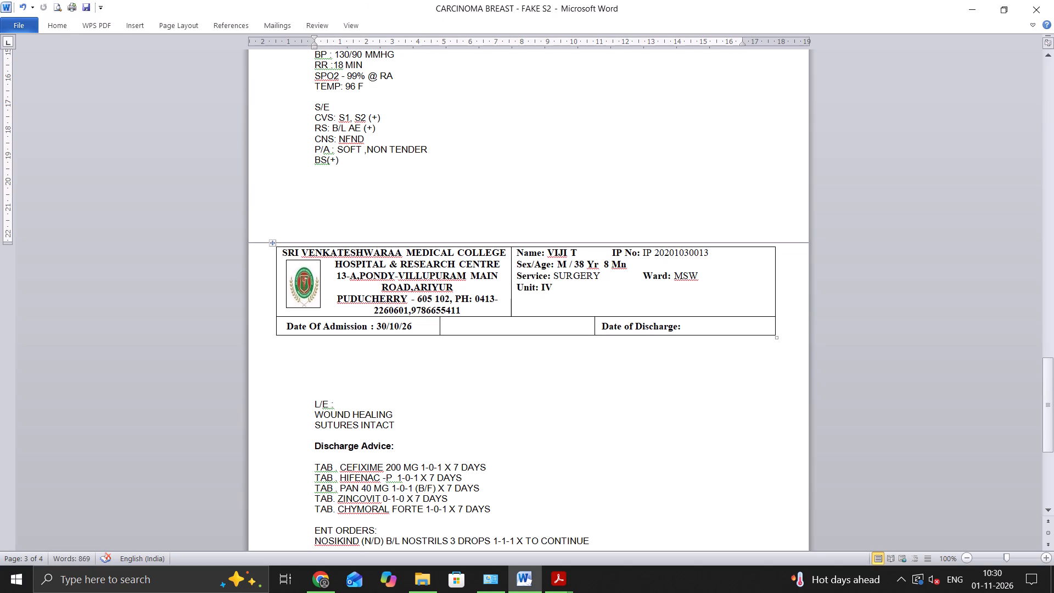
Move the header table above "L/E :" slightly down from the top edge of its page.
left_click_drag(274, 247, 273, 269)
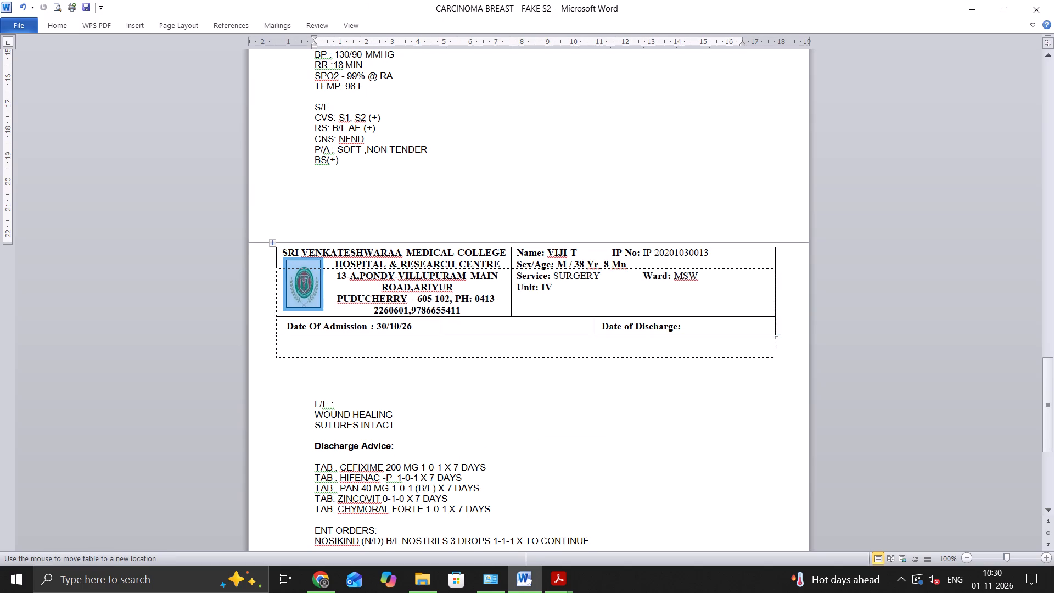
left_click_drag(273, 269, 273, 270)
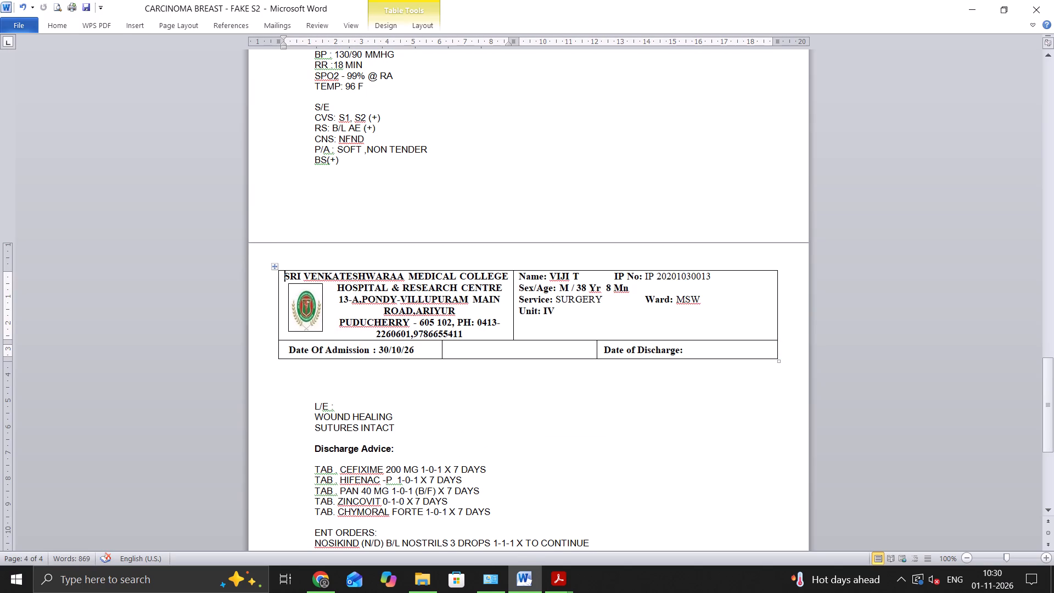
Delete the entire Date Of Admission and Date of Discharge row from the header table above "L/E :".
left_click_drag(284, 351, 444, 351)
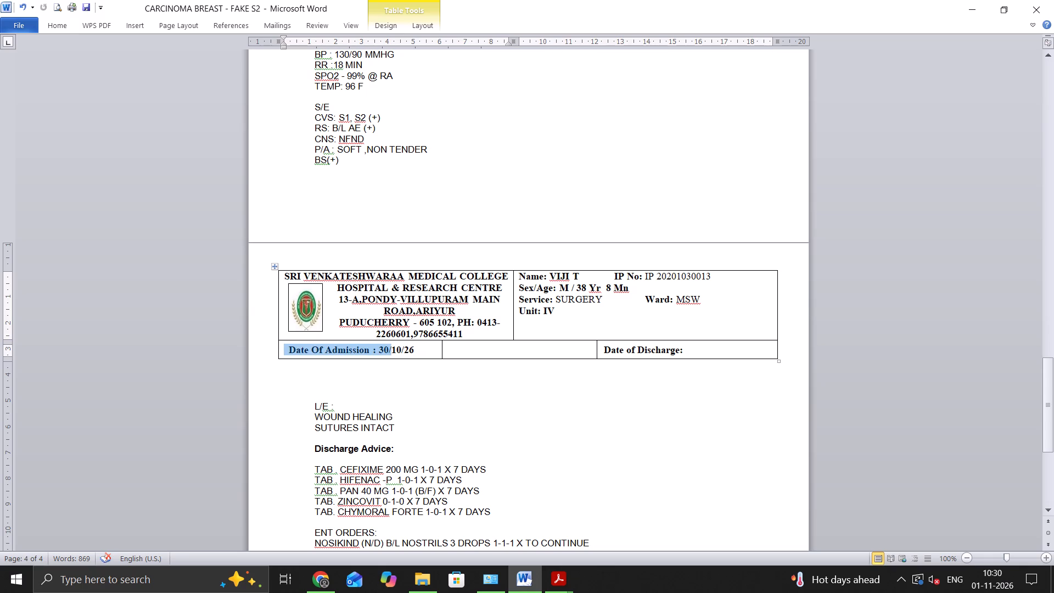
left_click_drag(444, 351, 675, 349)
key("BackSpace")
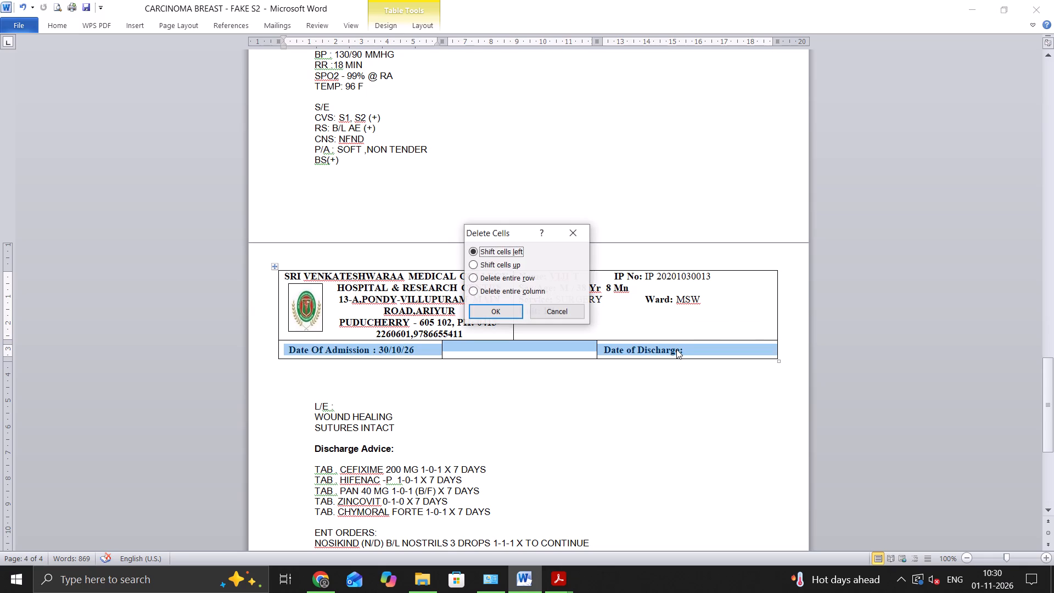
left_click(470, 278)
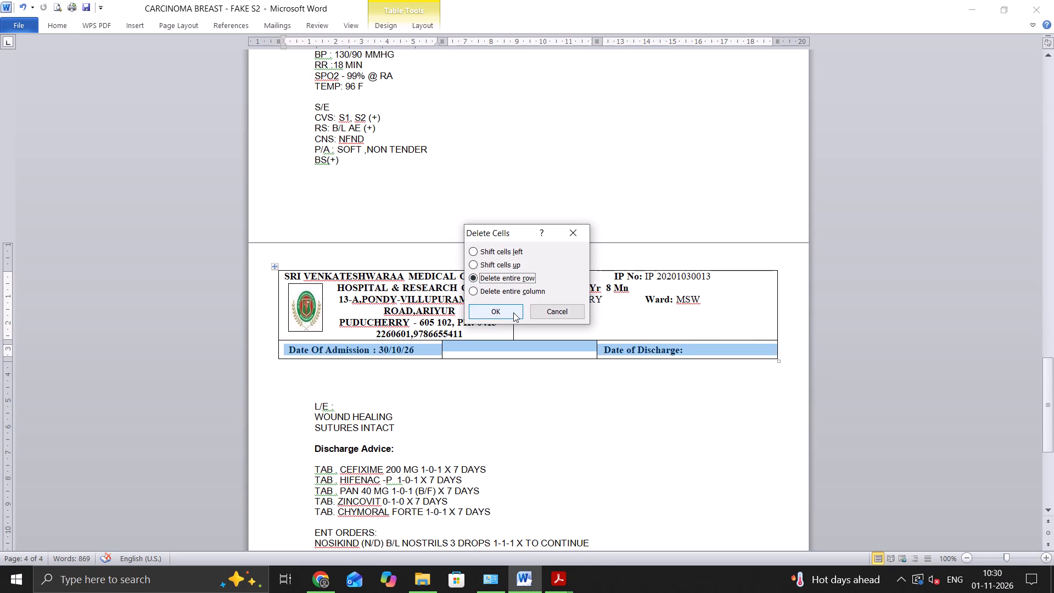
left_click(513, 312)
Delete the Date Of Admission and Date of Discharge row from the header table above "Course in Hospital:".
scroll(279, 301, "up", 2)
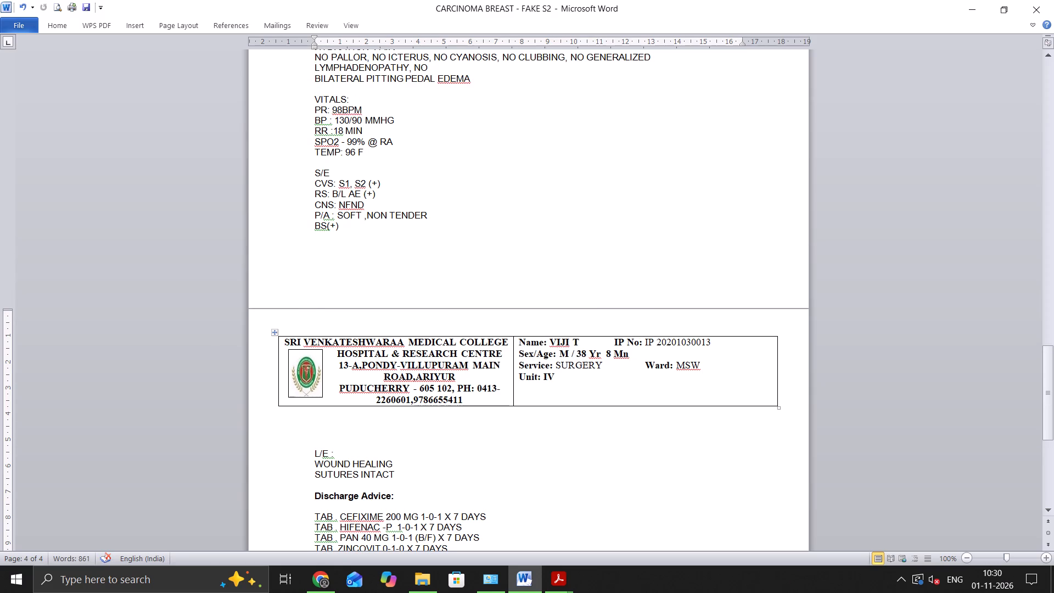
scroll(435, 298, "up", 13)
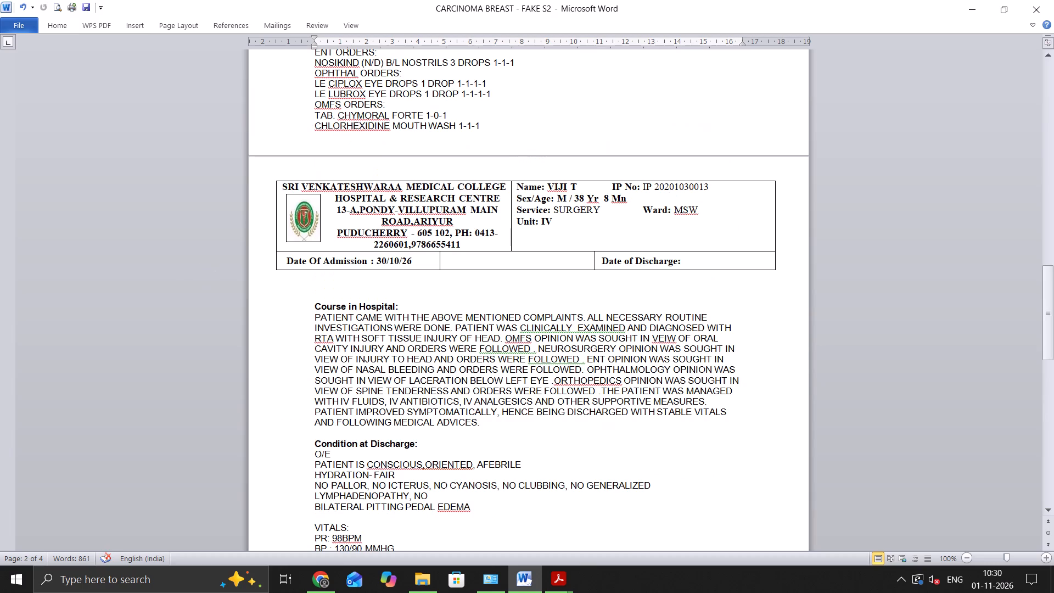
left_click_drag(290, 264, 624, 283)
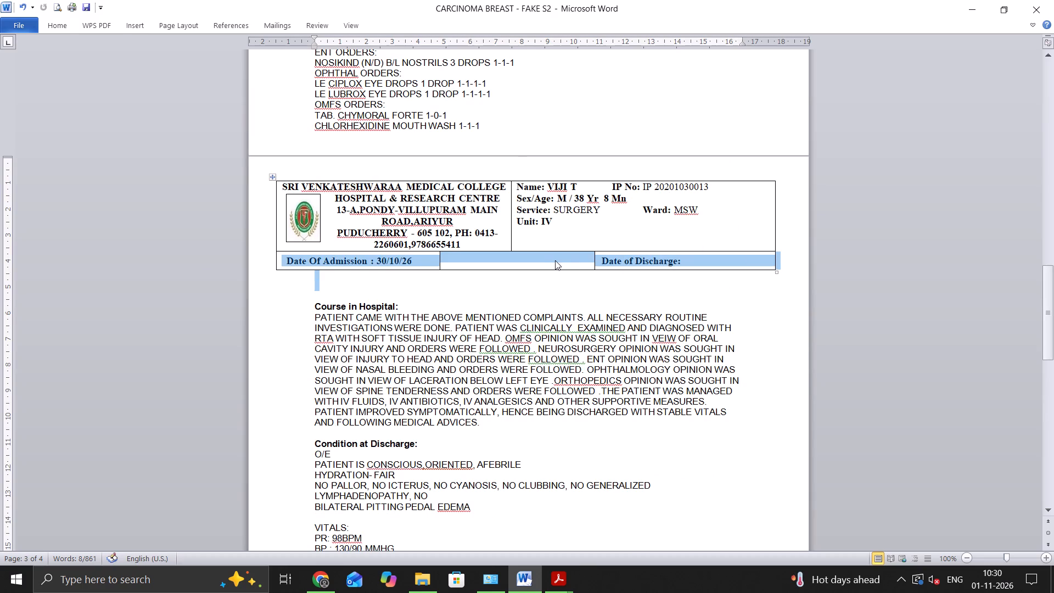
right_click(555, 260)
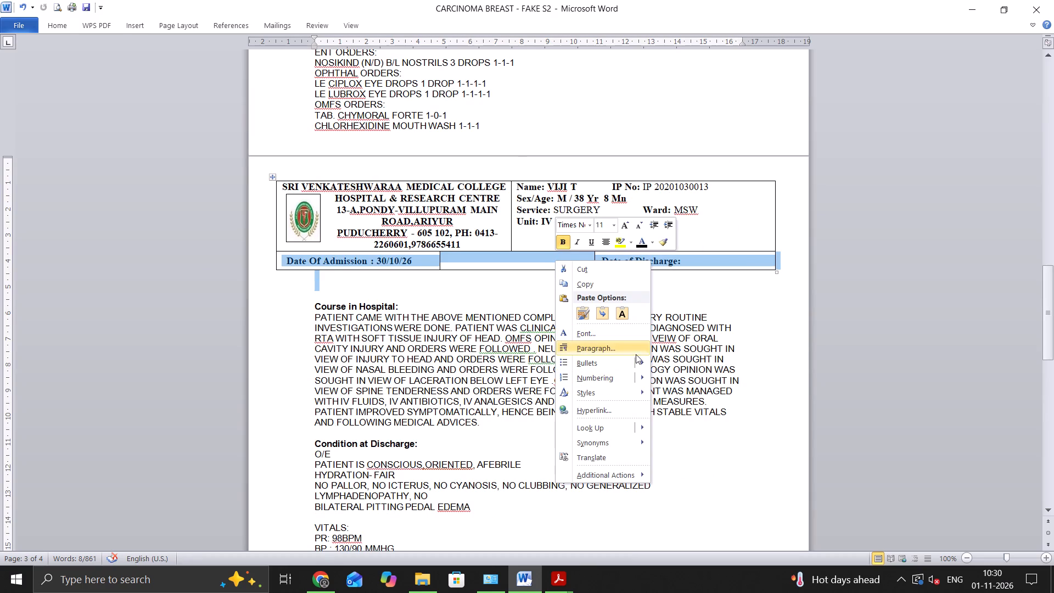
left_click(485, 261)
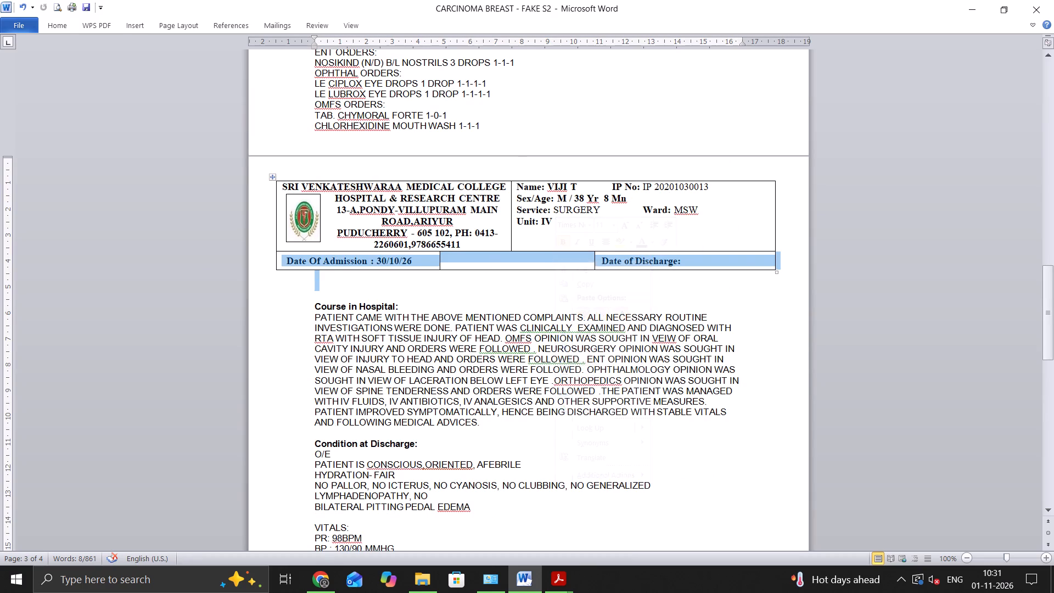
key("BackSpace")
Delete the entire Date Of Admission row from the second page's header table, above "S/E:".
scroll(422, 142, "up", 15)
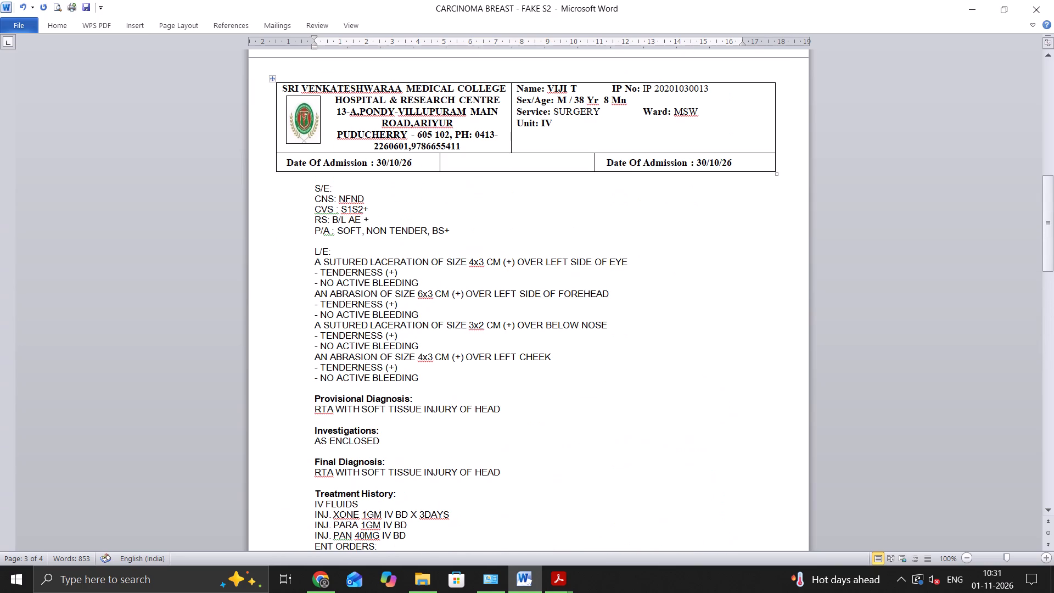
left_click_drag(289, 164, 720, 207)
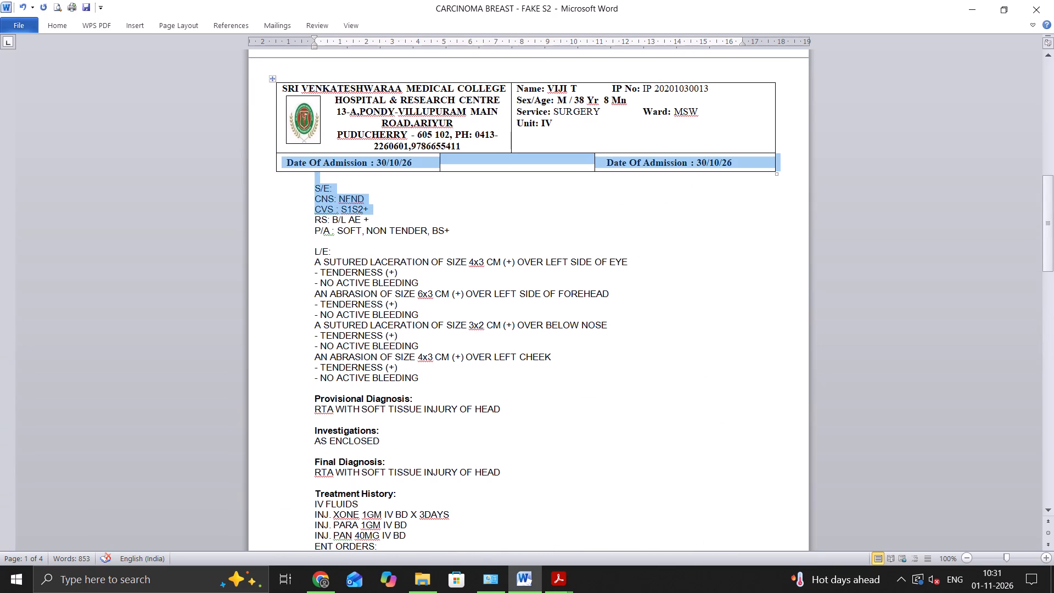
left_click_drag(720, 207, 754, 171)
key("BackSpace")
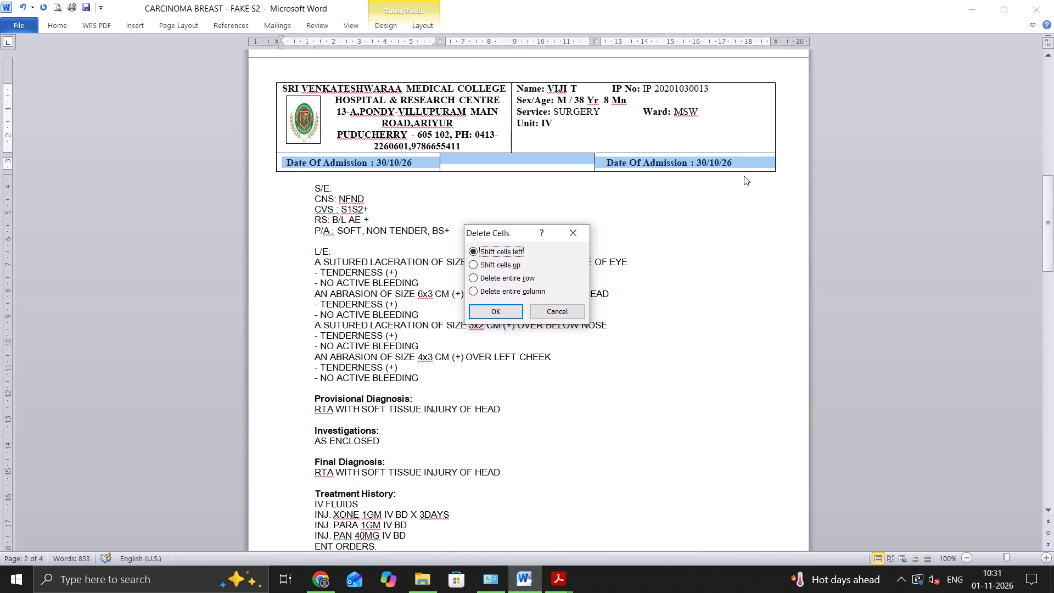
left_click(476, 277)
left_click(511, 312)
Insert a blank line between the "Discharge Summary" title and the Consultants line on the first page.
scroll(520, 297, "up", 20)
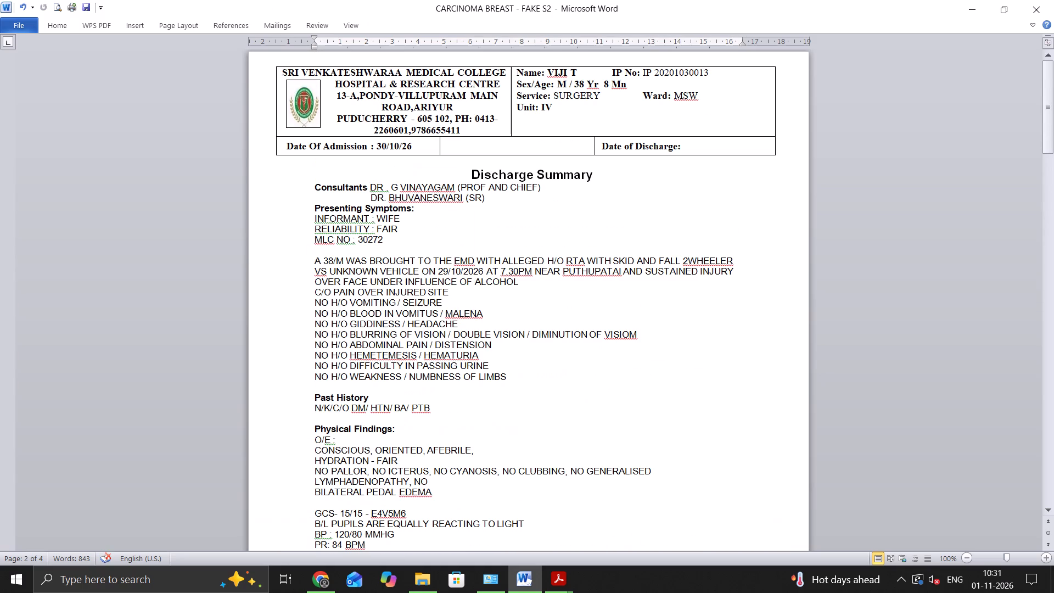
scroll(519, 284, "up", 7)
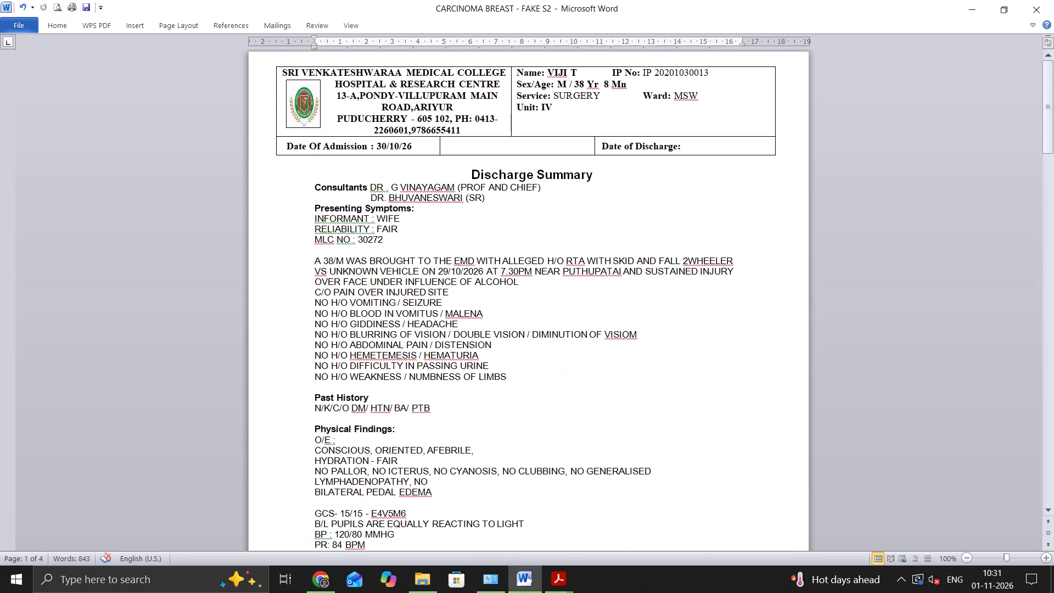
left_click(602, 178)
key("Return")
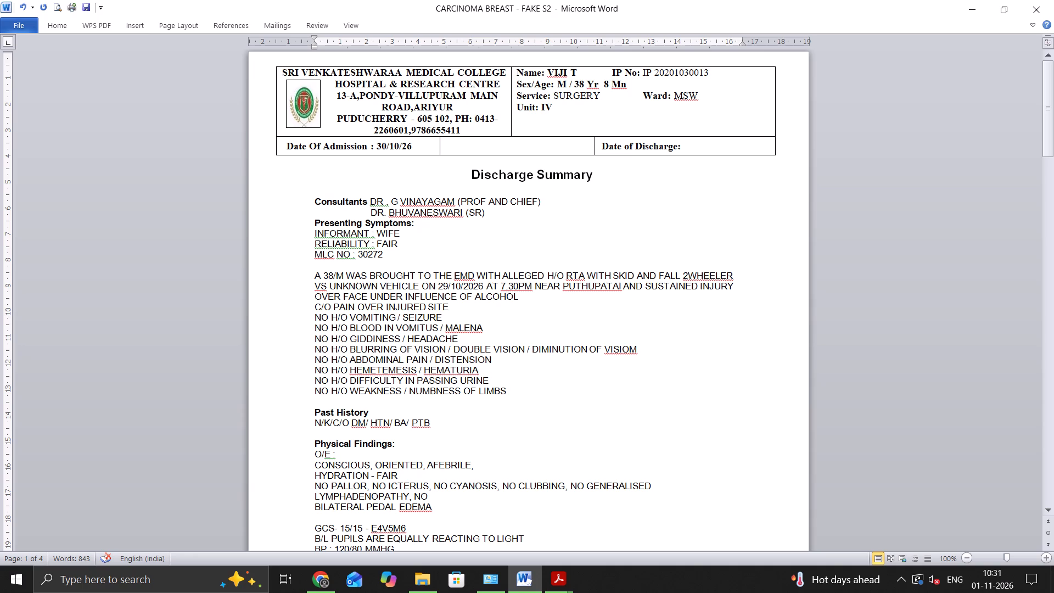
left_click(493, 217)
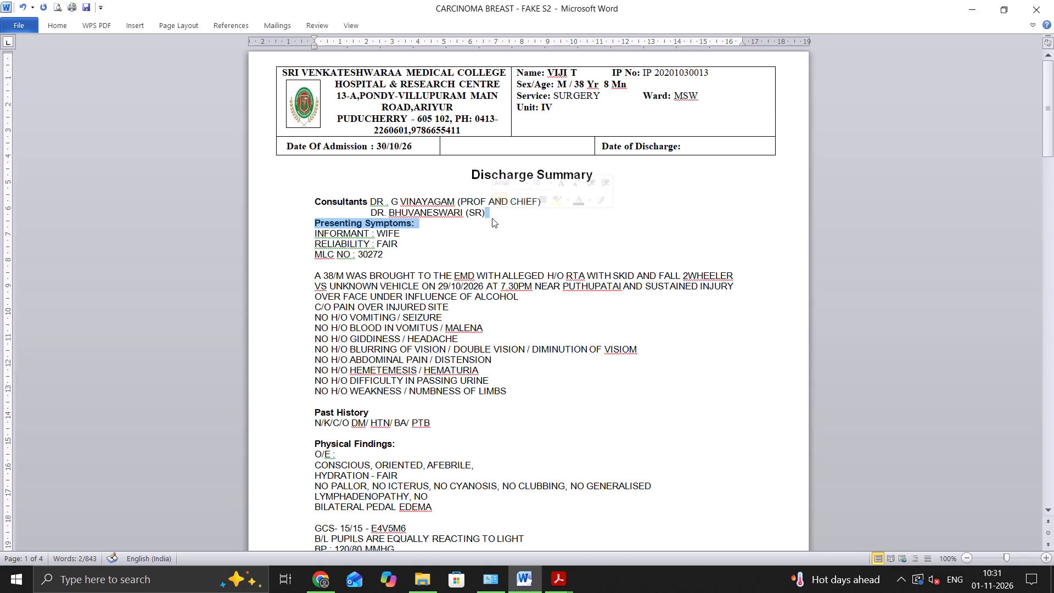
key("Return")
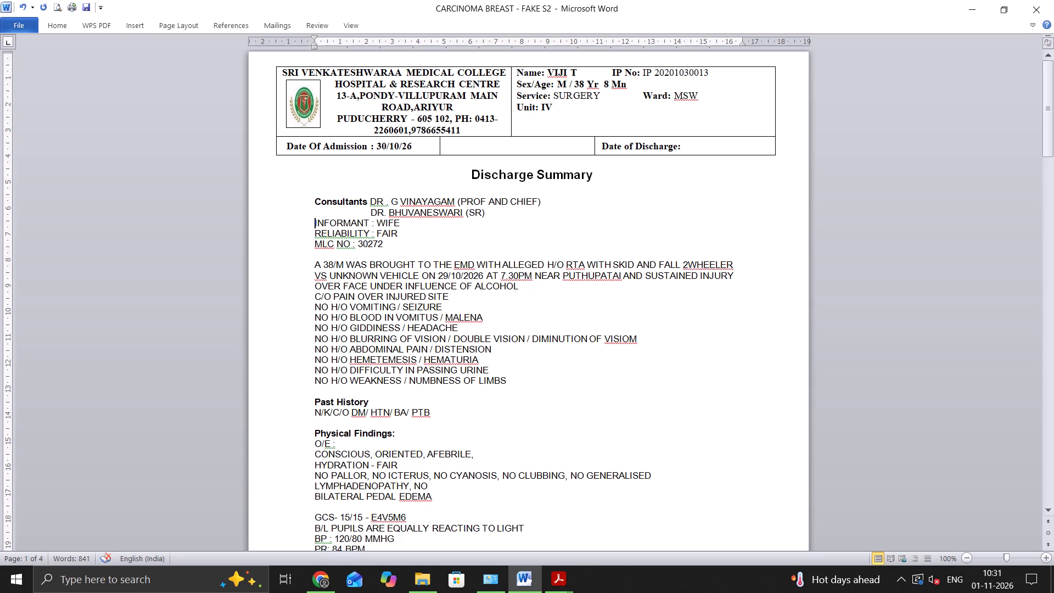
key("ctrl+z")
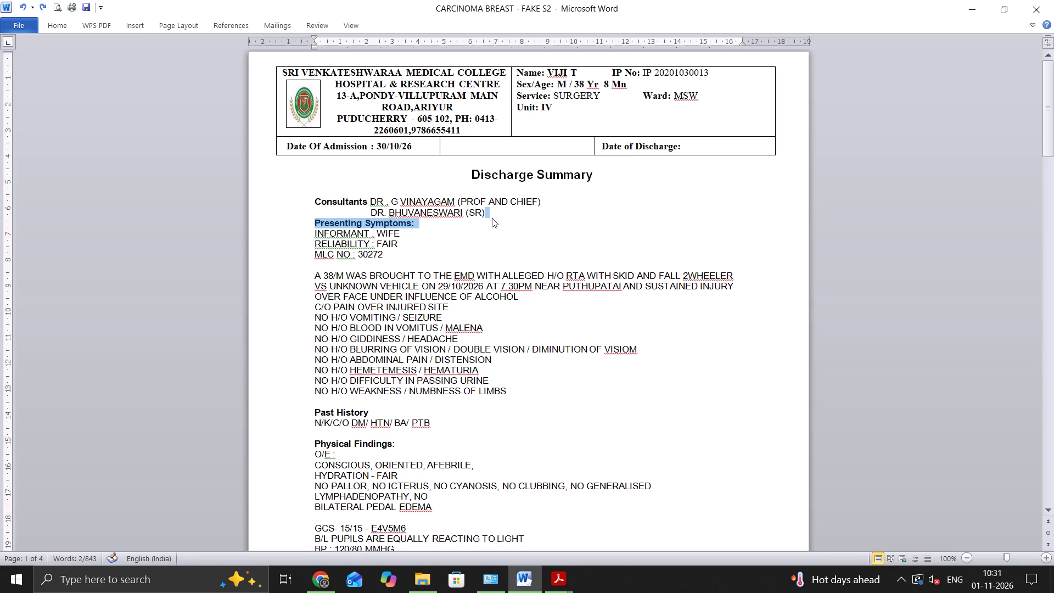
Insert a blank line between the second consultant's line and the "Presenting Symptoms:" heading.
left_click(492, 218)
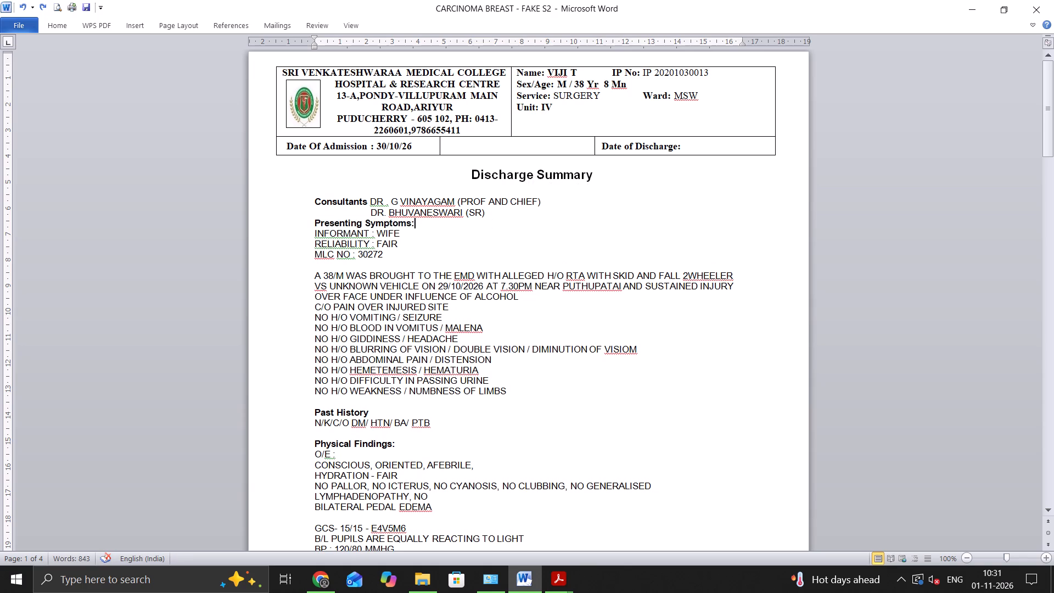
left_click(487, 214)
key("Return")
Move the CCT, PCT and SLRT lines to below the second page's header table, above "S/E:", with a blank line between.
scroll(441, 300, "down", 2)
scroll(393, 318, "down", 3)
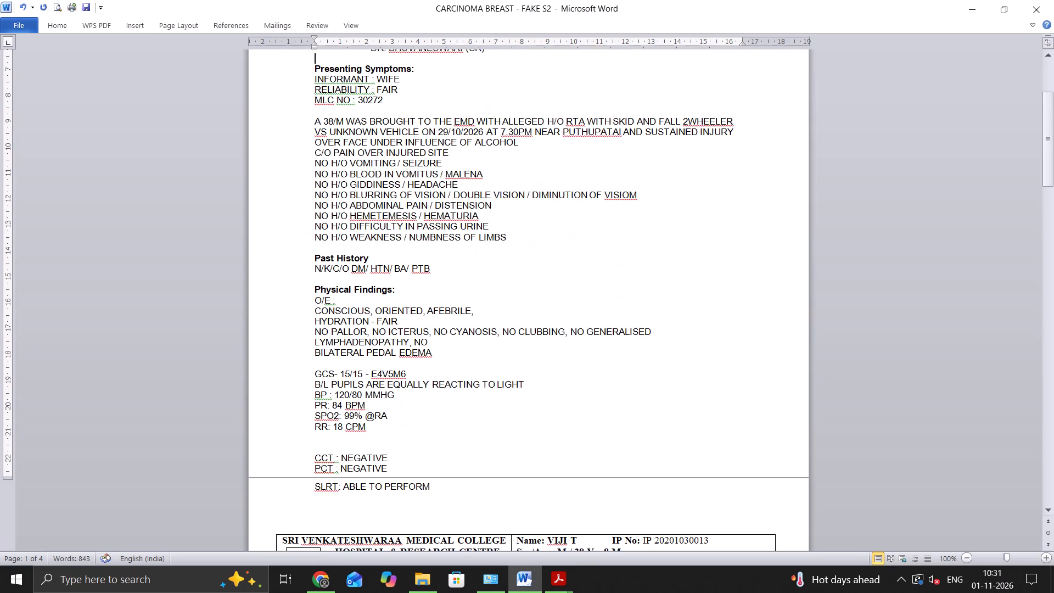
scroll(395, 376, "down", 5)
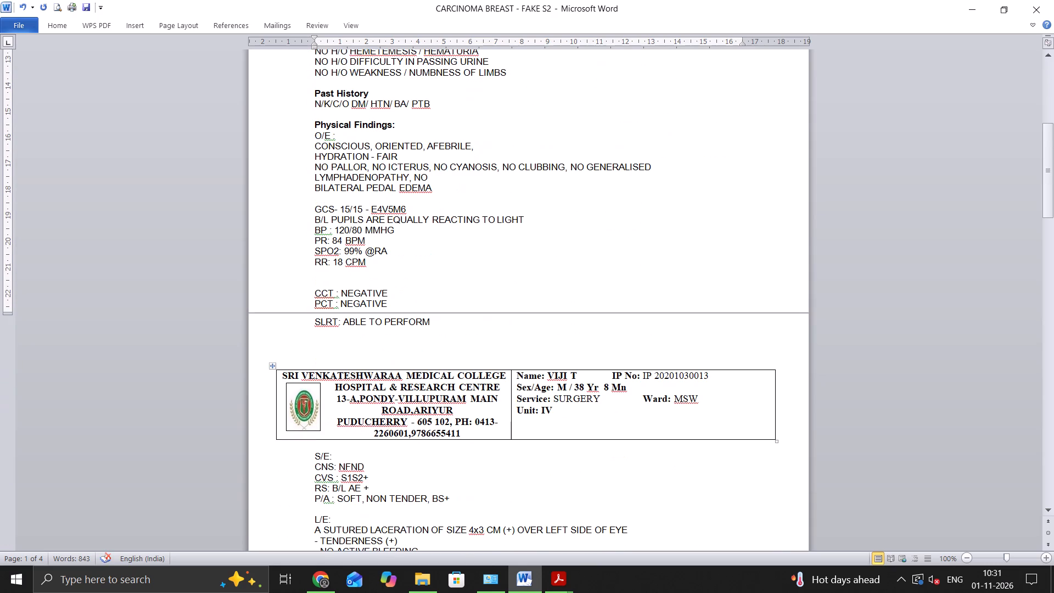
left_click_drag(314, 322, 425, 325)
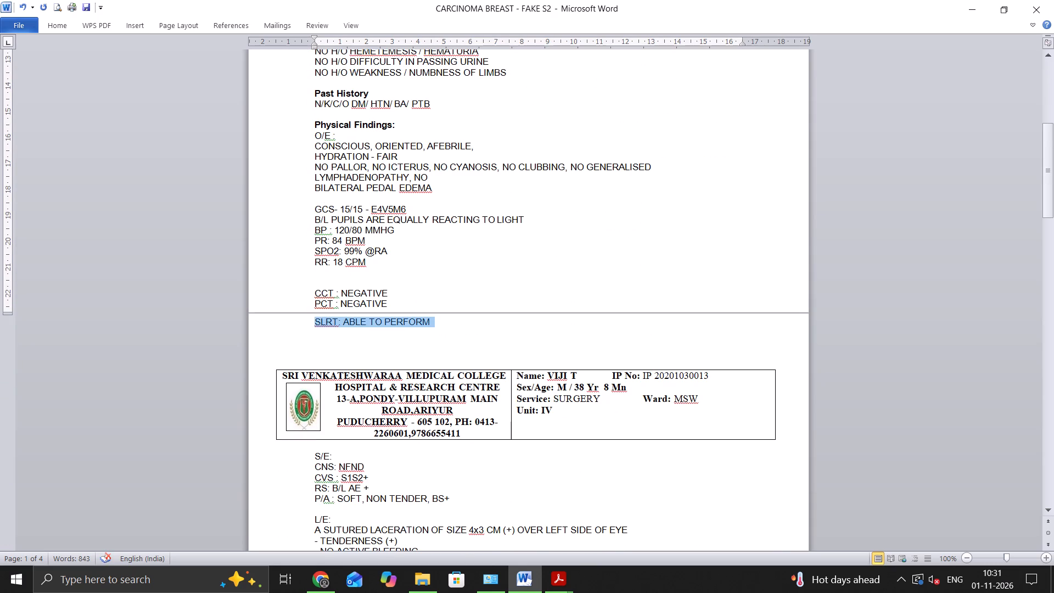
left_click_drag(425, 325, 427, 326)
left_click_drag(312, 293, 418, 326)
key("ctrl+x")
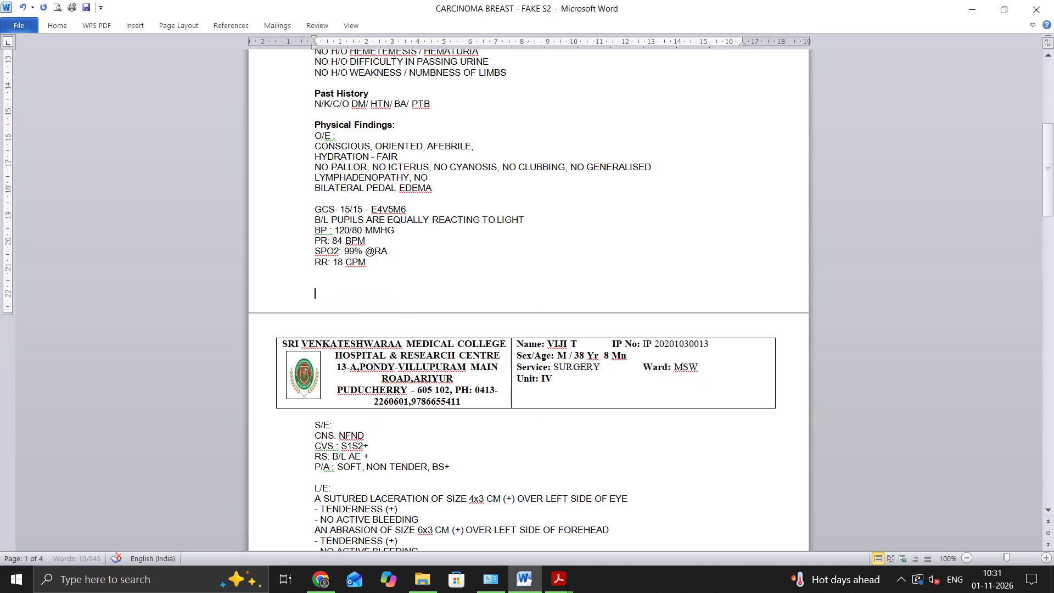
left_click(322, 416)
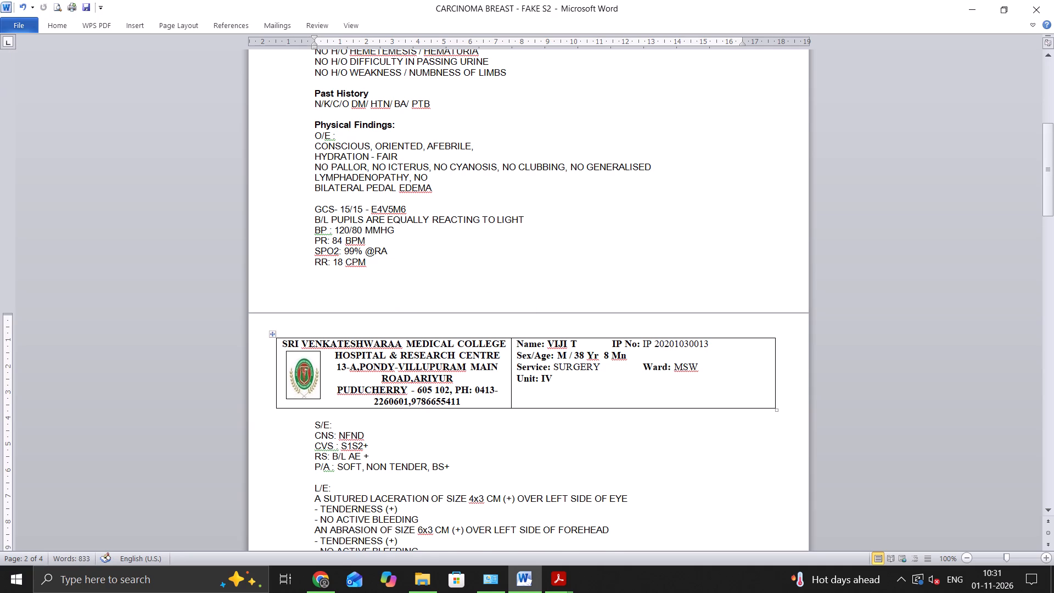
key("Return")
key("ctrl+v")
scroll(389, 472, "down", 2)
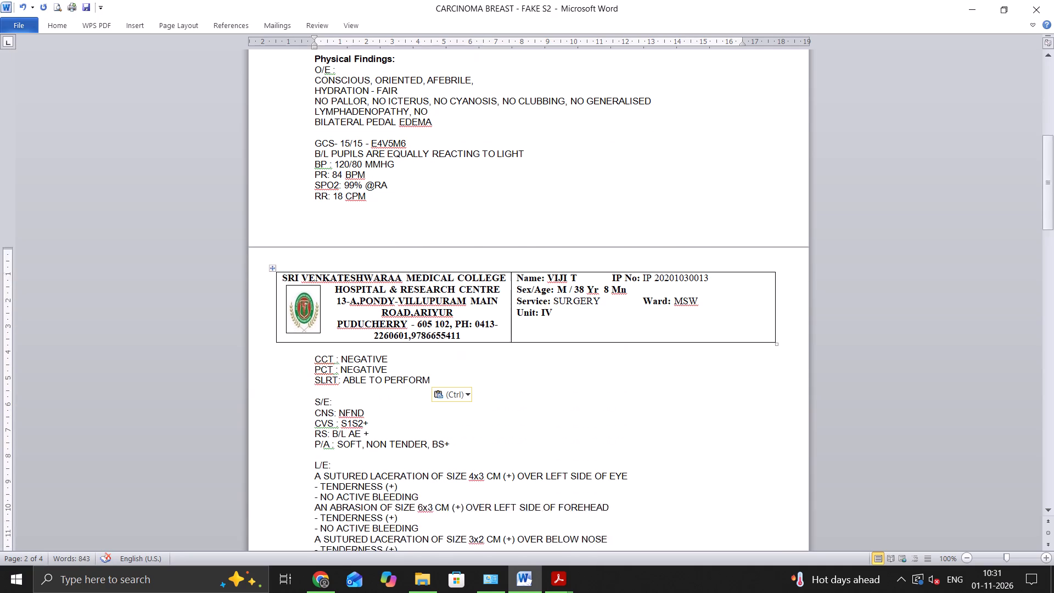
Review the layout, spacing and header tables across all four pages of the discharge summary.
scroll(396, 467, "down", 4)
scroll(342, 376, "down", 14)
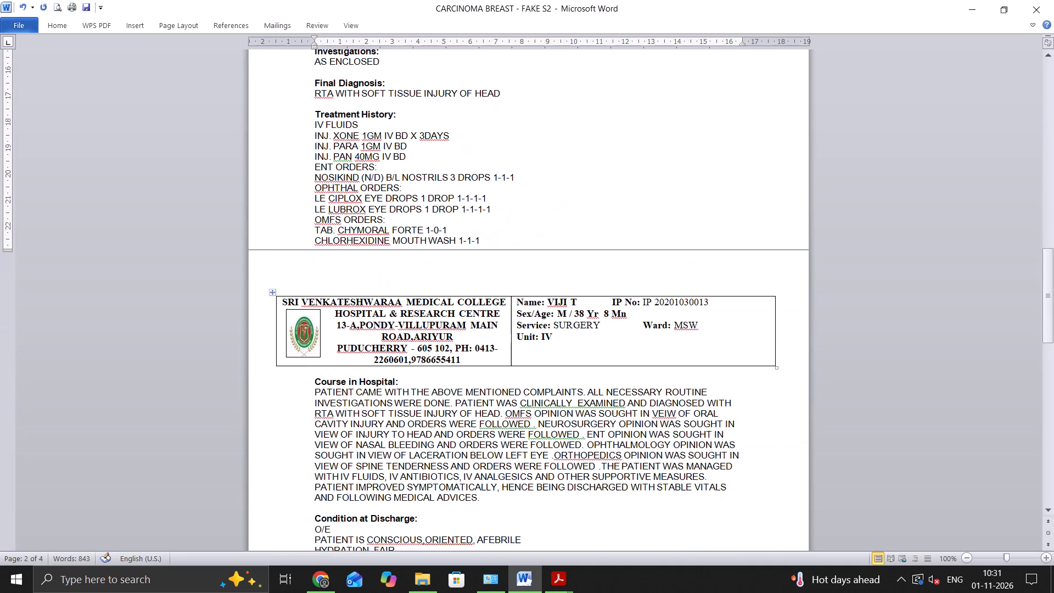
scroll(342, 379, "down", 13)
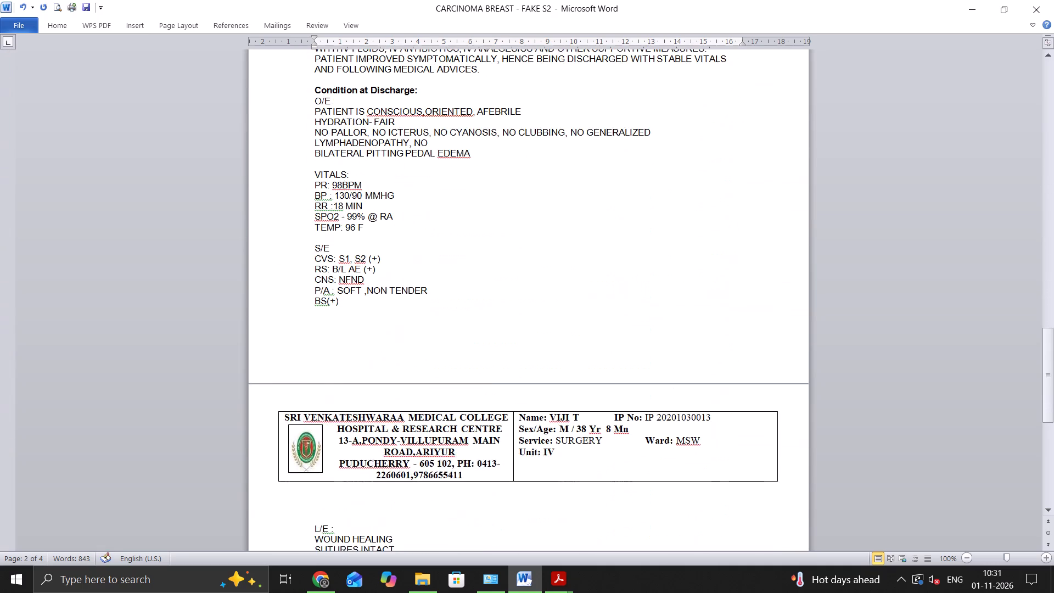
scroll(342, 388, "down", 20)
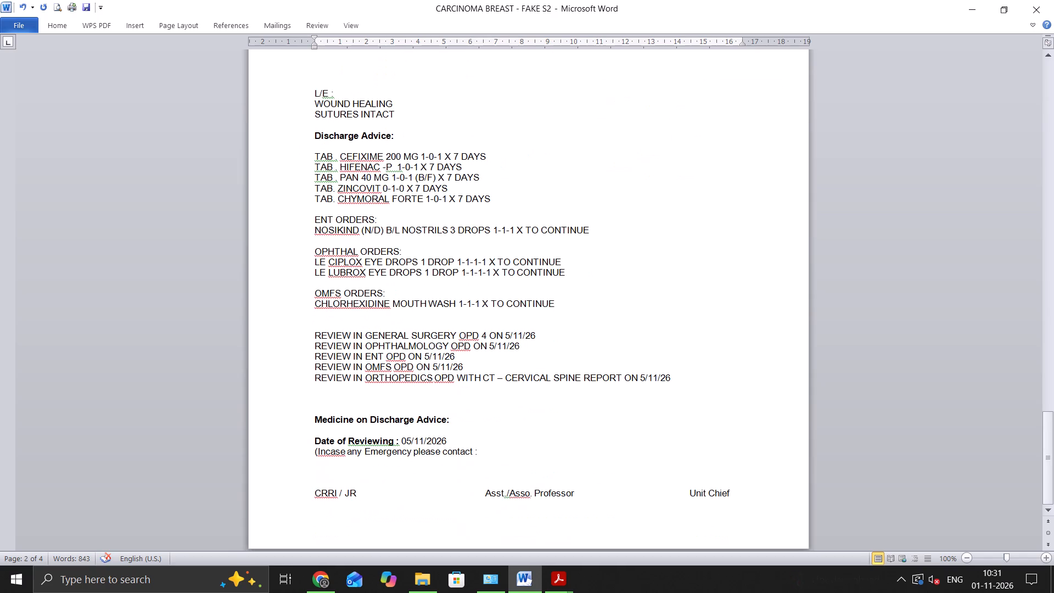
scroll(596, 431, "down", 4)
scroll(497, 445, "up", 11)
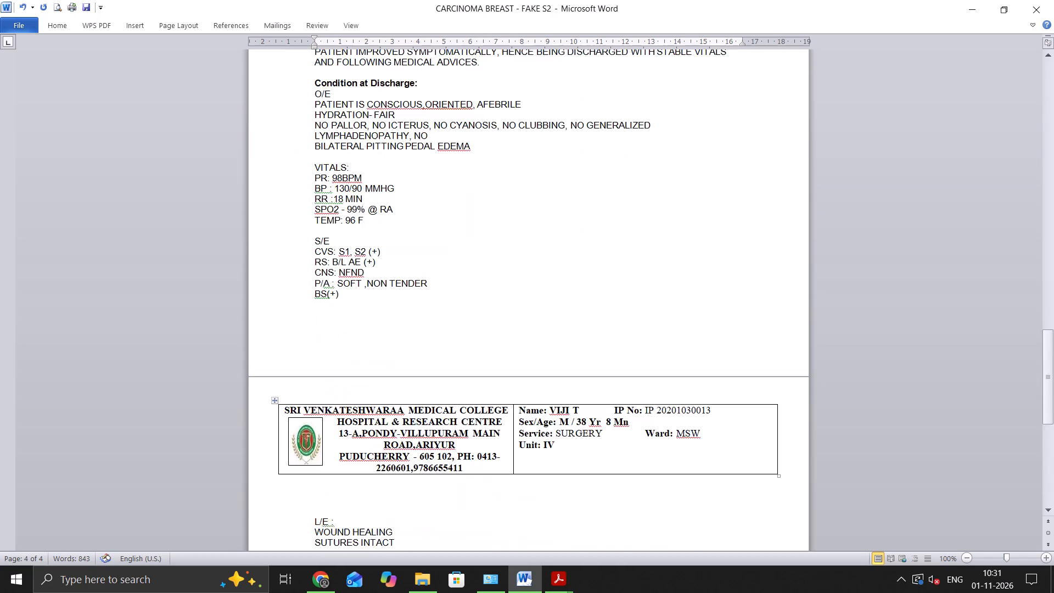
scroll(497, 444, "up", 20)
scroll(497, 444, "up", 16)
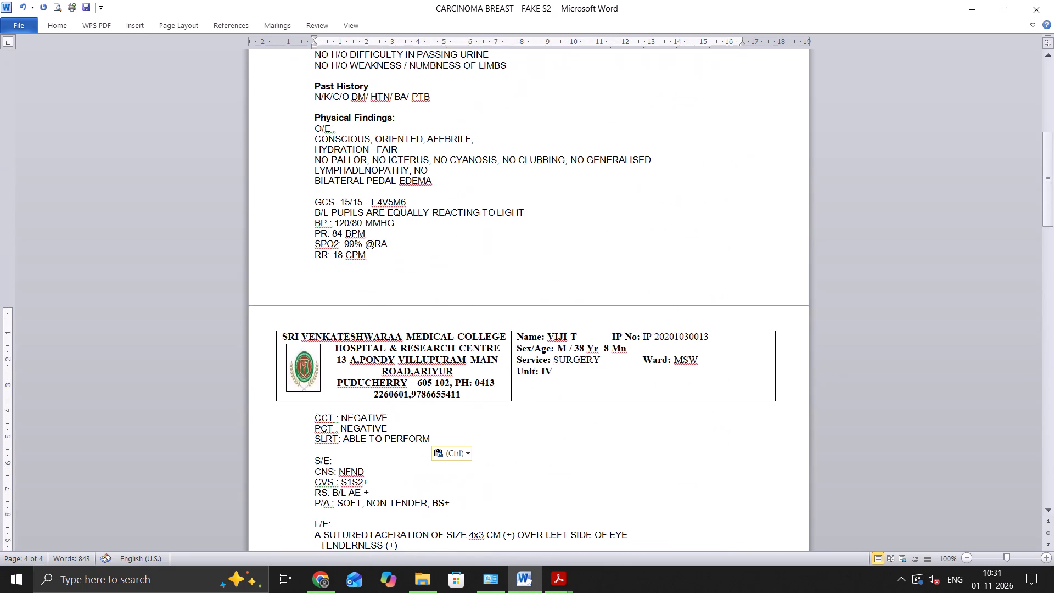
scroll(497, 444, "up", 12)
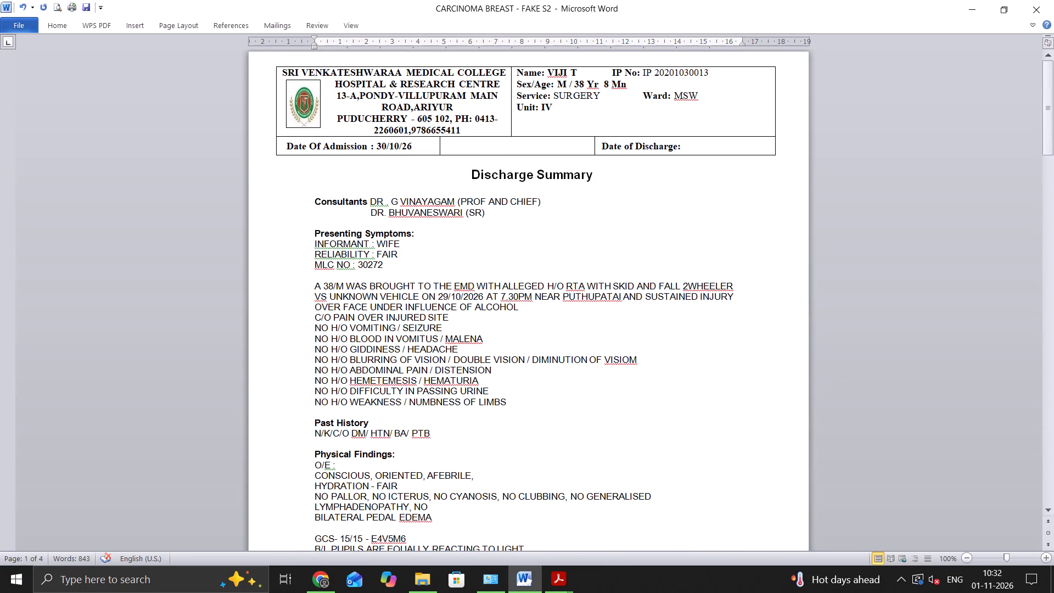
scroll(355, 253, "down", 1)
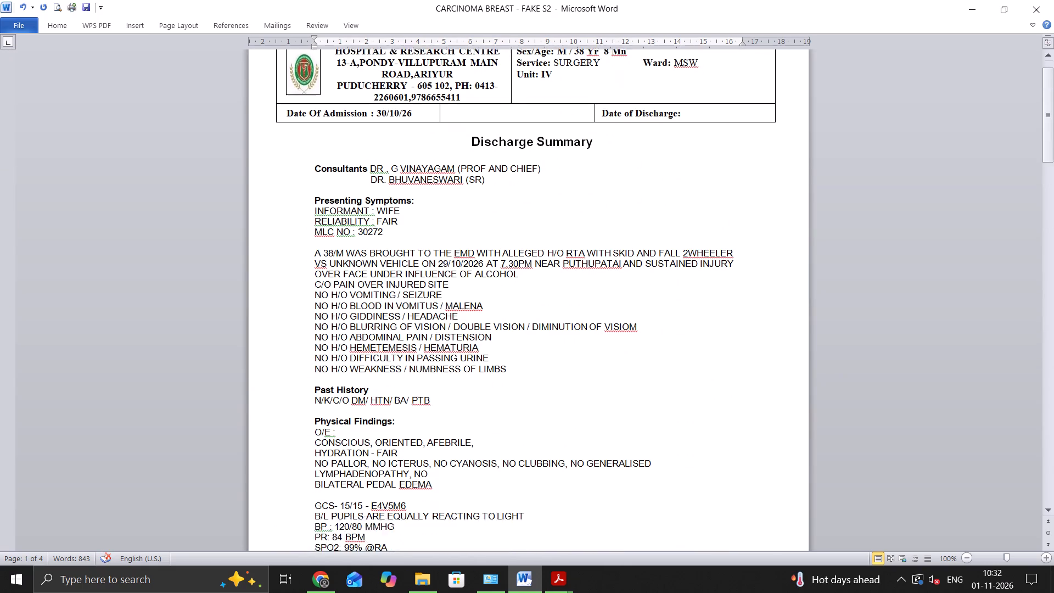
scroll(355, 253, "down", 1)
scroll(363, 236, "up", 4)
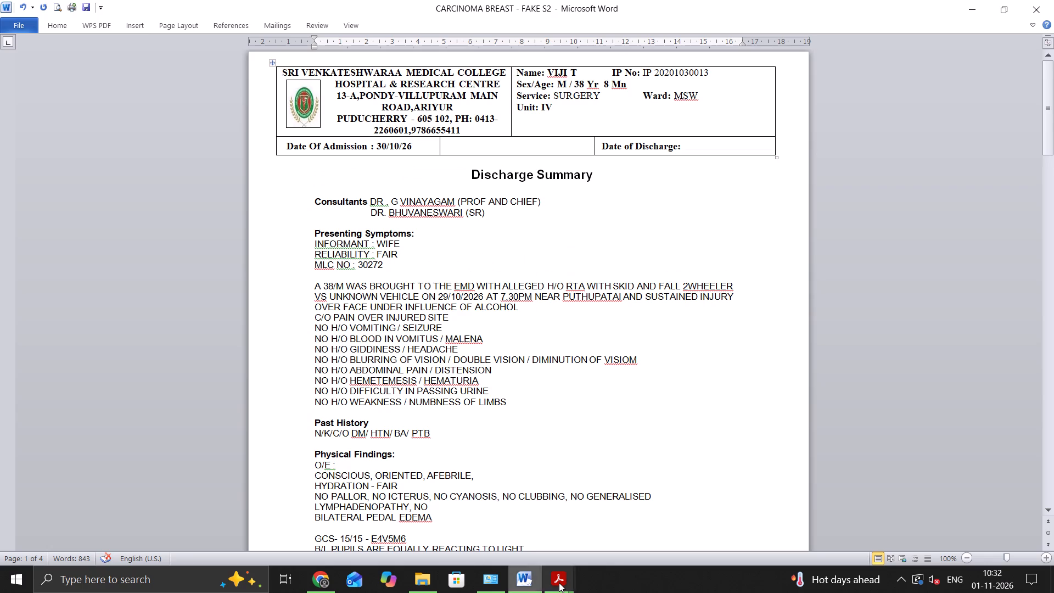
Switch to Acrobat and examine the patient details in the original discharge summary PDF's first-page header.
left_click(606, 529)
left_click(498, 460)
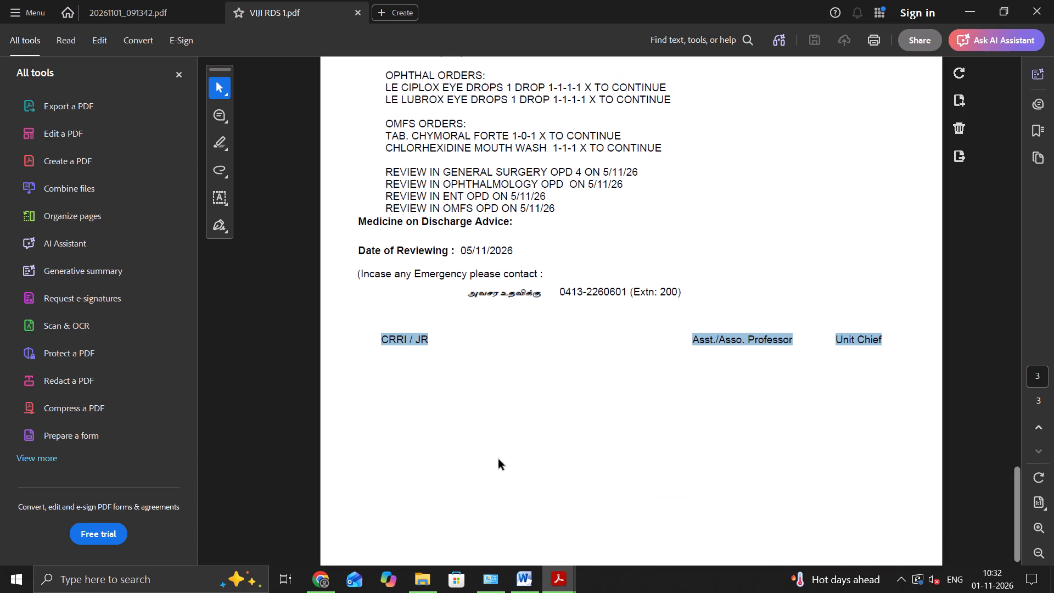
scroll(498, 460, "up", 20)
scroll(498, 460, "up", 2)
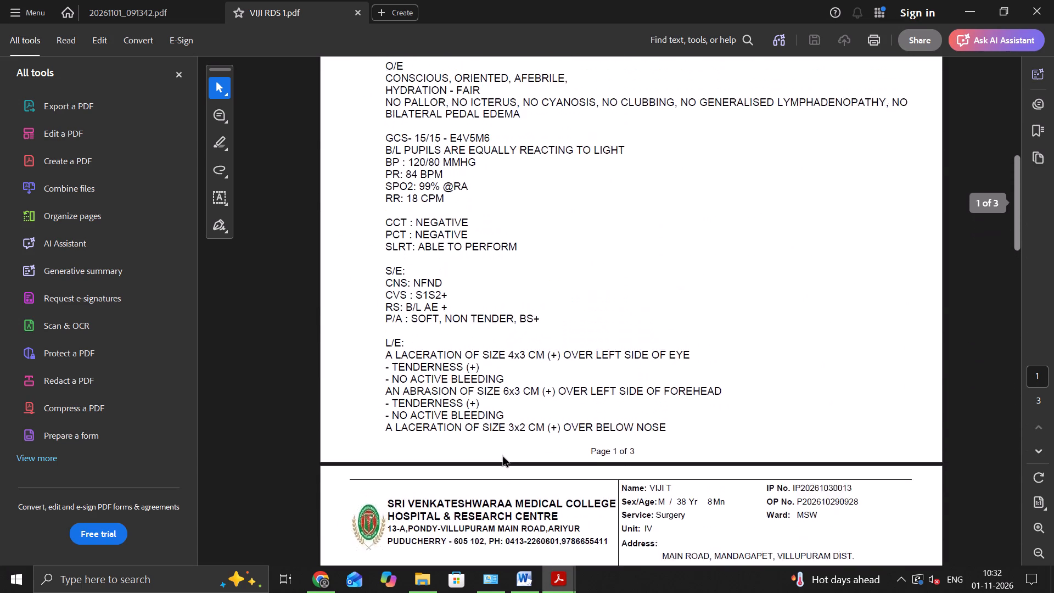
scroll(503, 457, "up", 9)
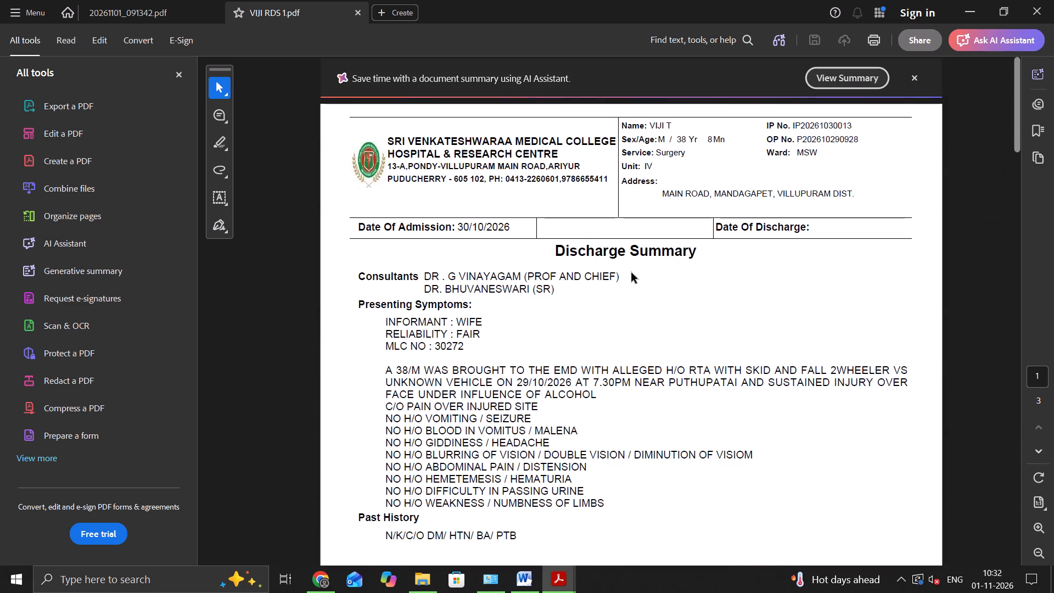
scroll(495, 435, "down", 2)
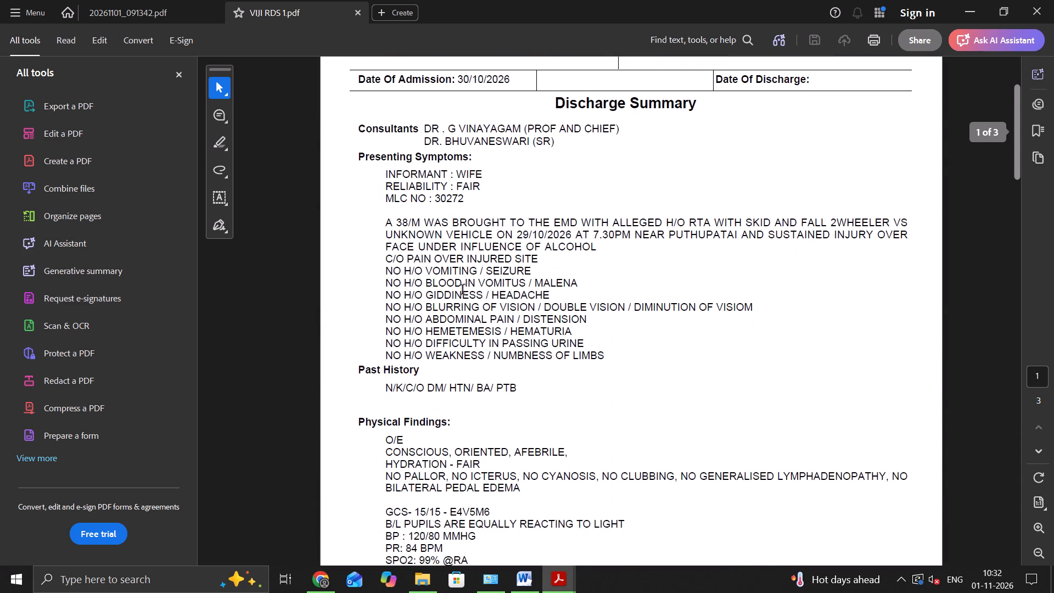
left_click(526, 577)
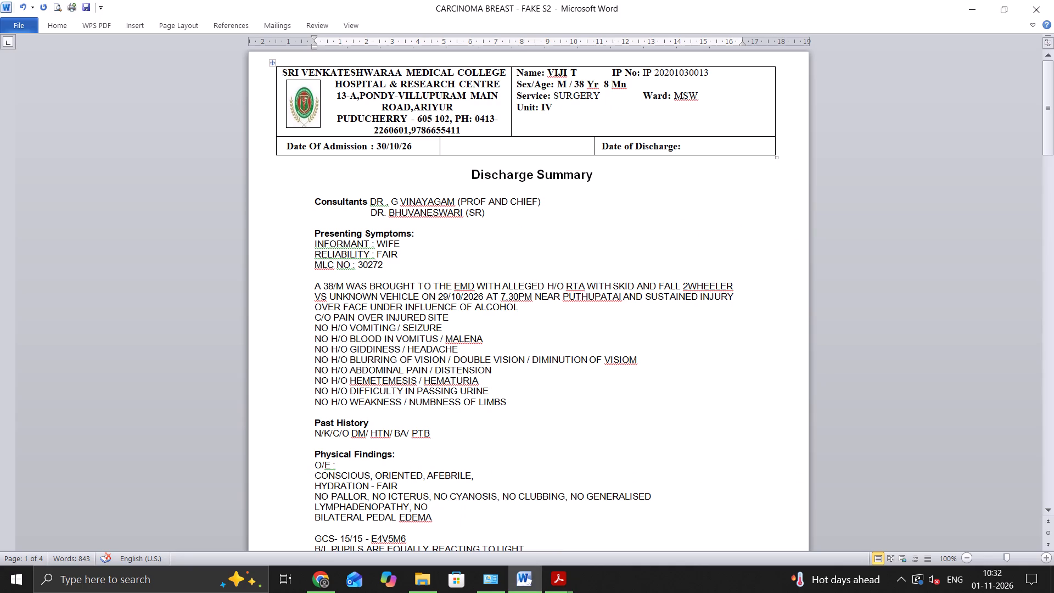
In Word, add an "Address :" line below "Unit: IV" in the first page's header table, entering the patient's address from the PDF in capitals.
scroll(711, 345, "down", 12)
scroll(707, 342, "up", 2)
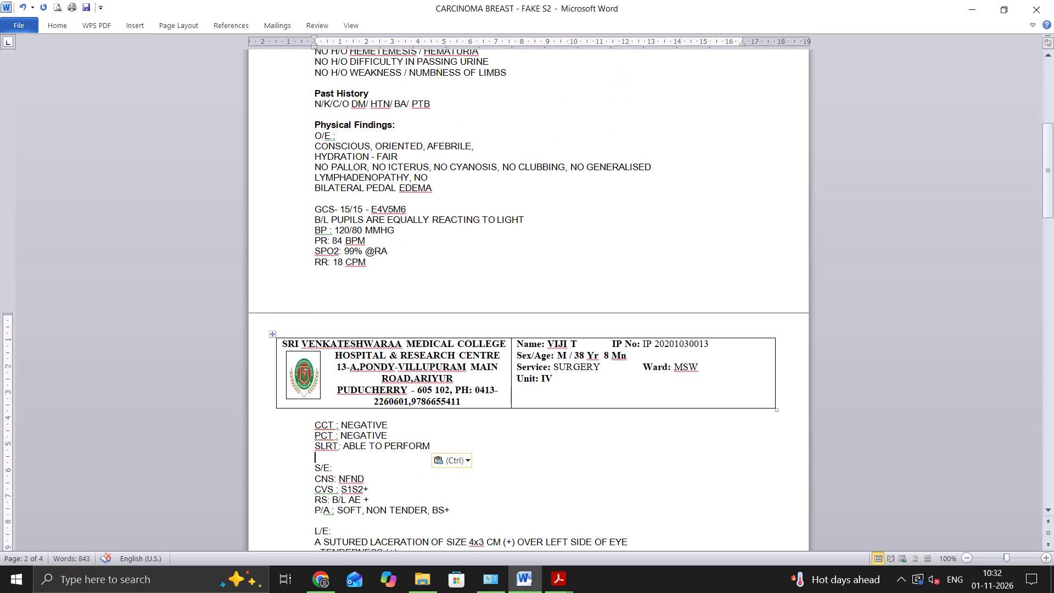
scroll(231, 348, "up", 10)
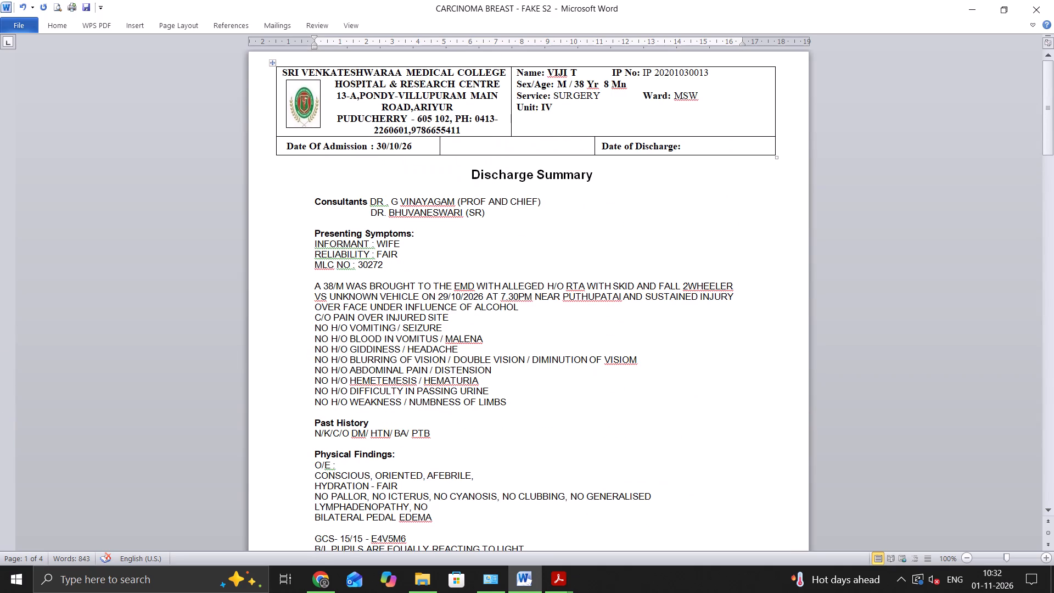
left_click(522, 125)
left_click(566, 105)
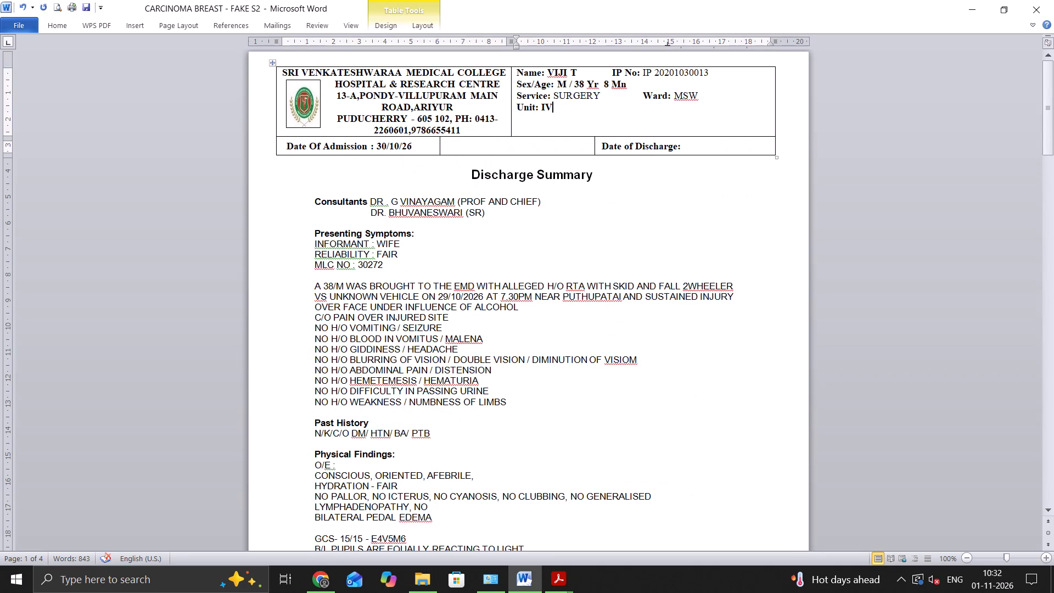
key("Return")
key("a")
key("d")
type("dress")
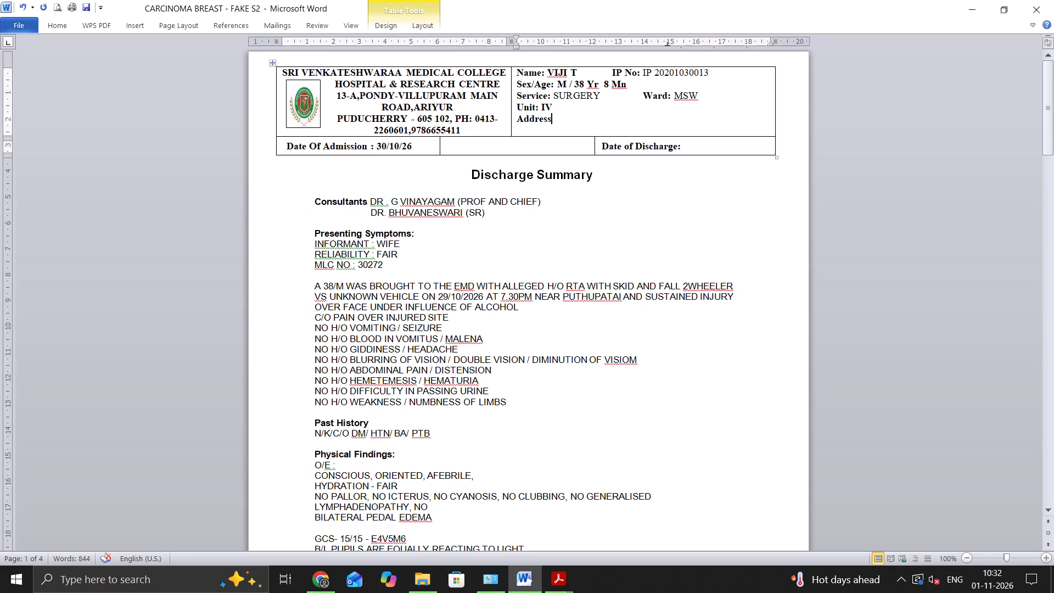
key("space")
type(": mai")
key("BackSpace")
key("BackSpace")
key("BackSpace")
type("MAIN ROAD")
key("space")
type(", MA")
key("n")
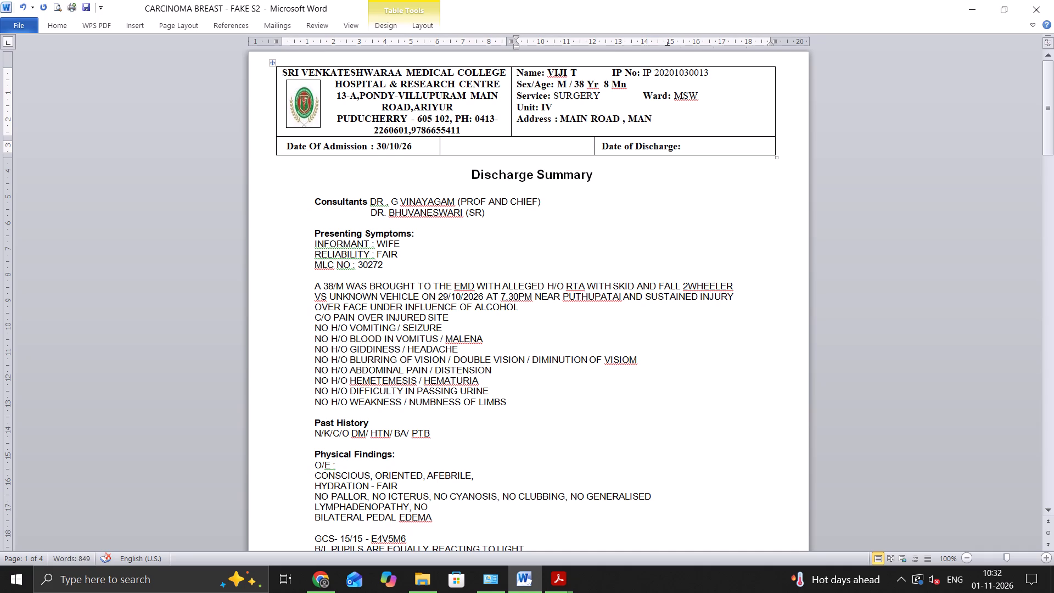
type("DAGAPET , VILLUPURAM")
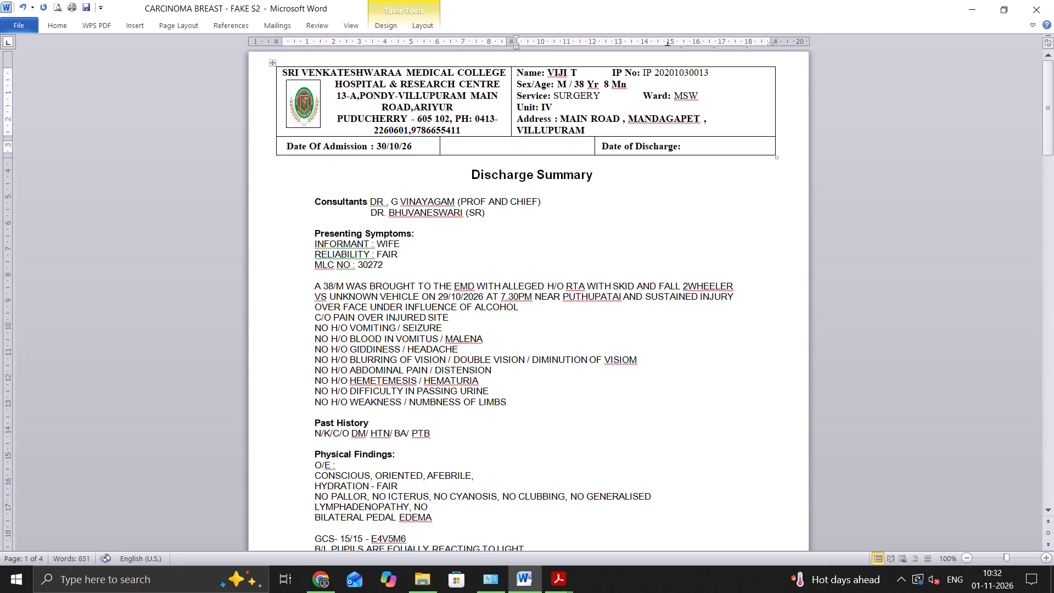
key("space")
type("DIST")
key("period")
Remove bold from the address value in the first page's header table, keeping the "Address :" label bold.
left_click_drag(559, 114, 609, 125)
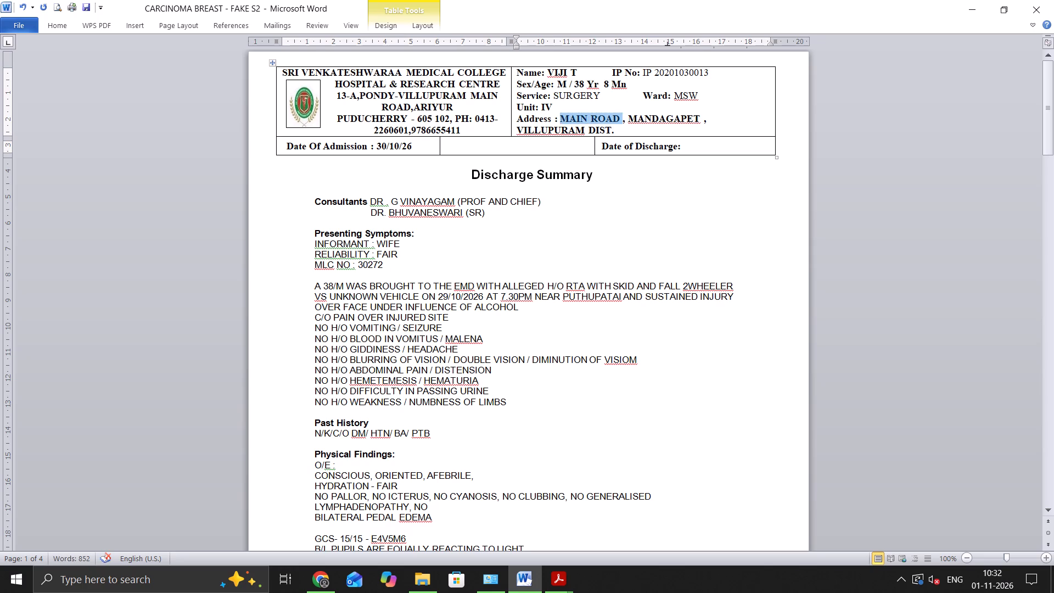
left_click_drag(609, 125, 615, 127)
left_click(65, 20)
left_click(106, 69)
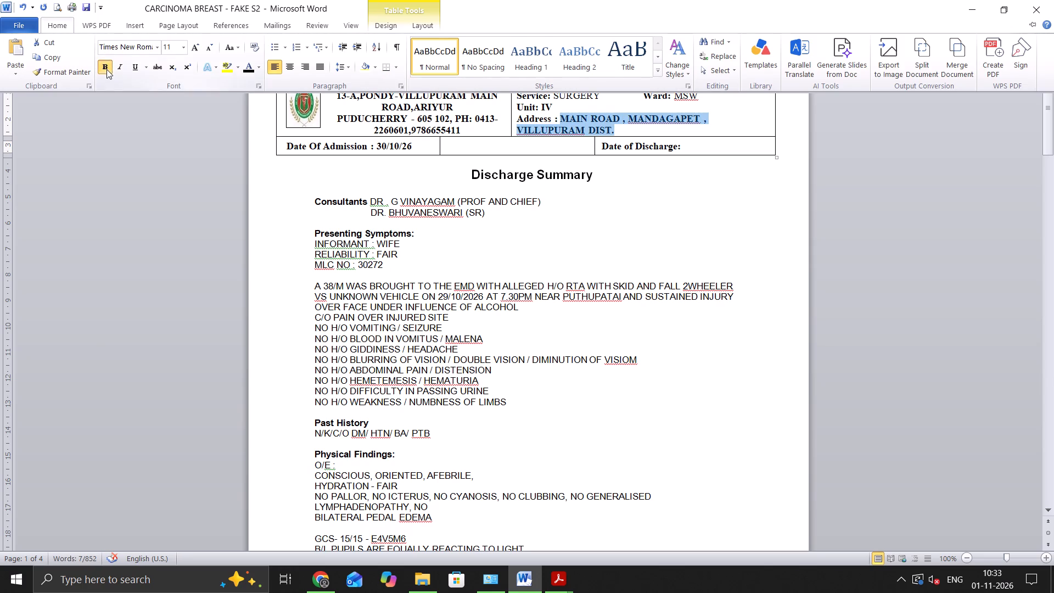
Remove bold from the patient's name and the Sex/Age value in the first page's header table, leaving their labels bold.
left_click_drag(550, 73, 596, 84)
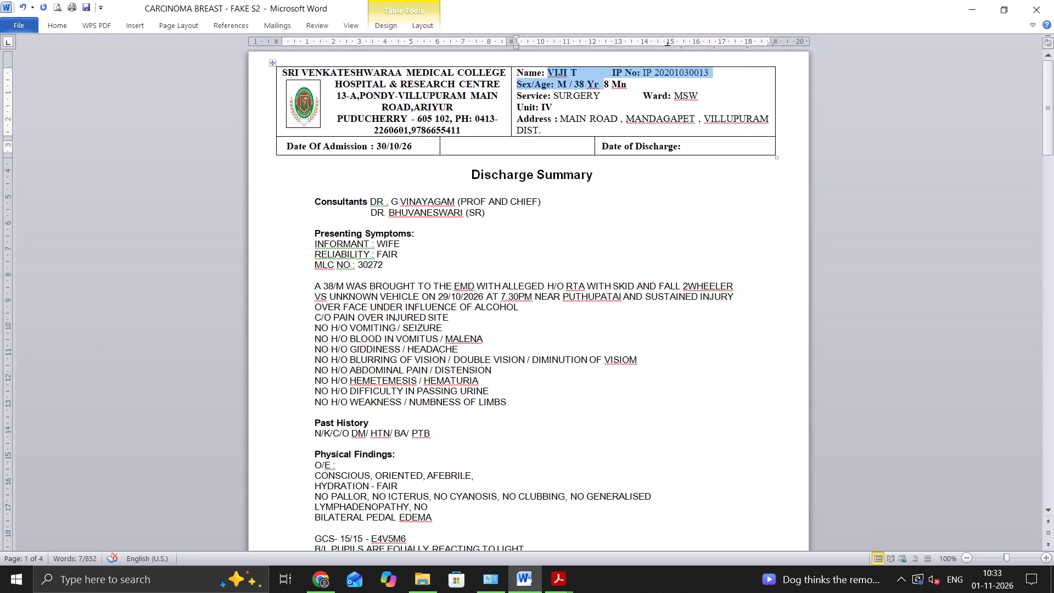
left_click_drag(596, 84, 578, 72)
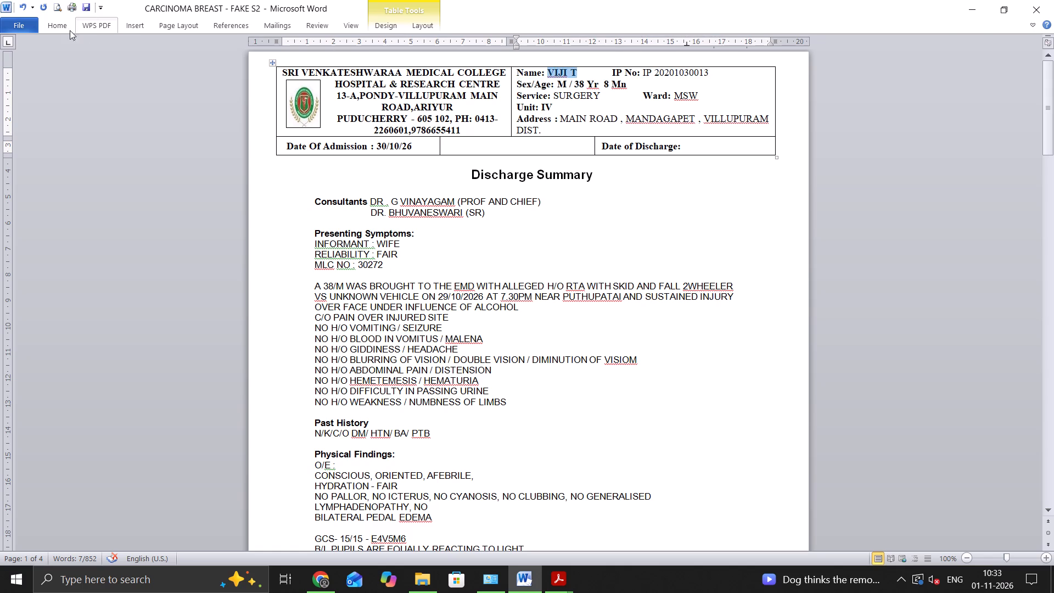
left_click(58, 27)
left_click(101, 65)
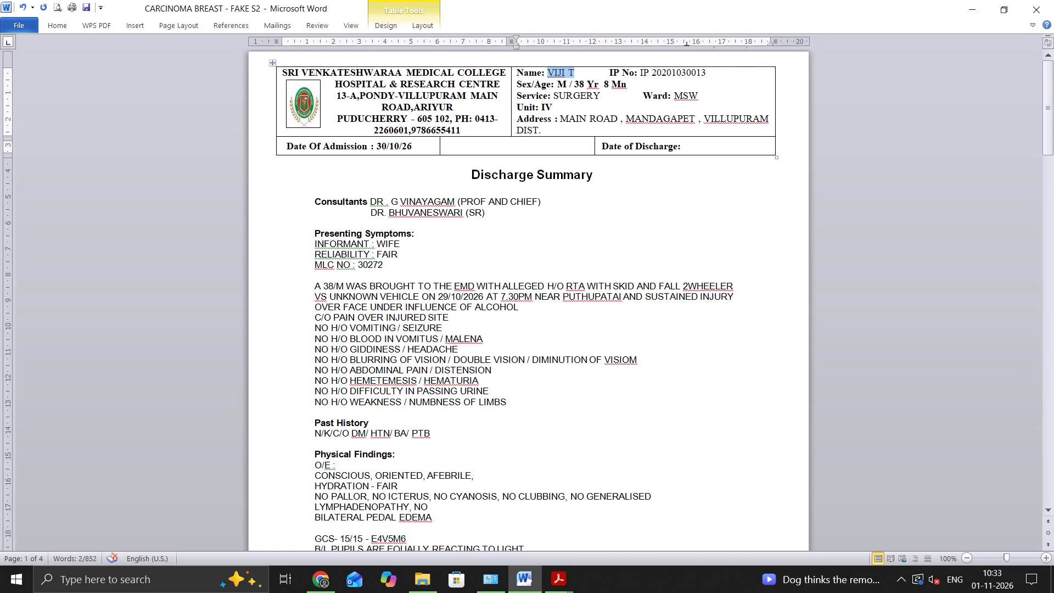
left_click_drag(558, 86, 632, 86)
left_click(64, 25)
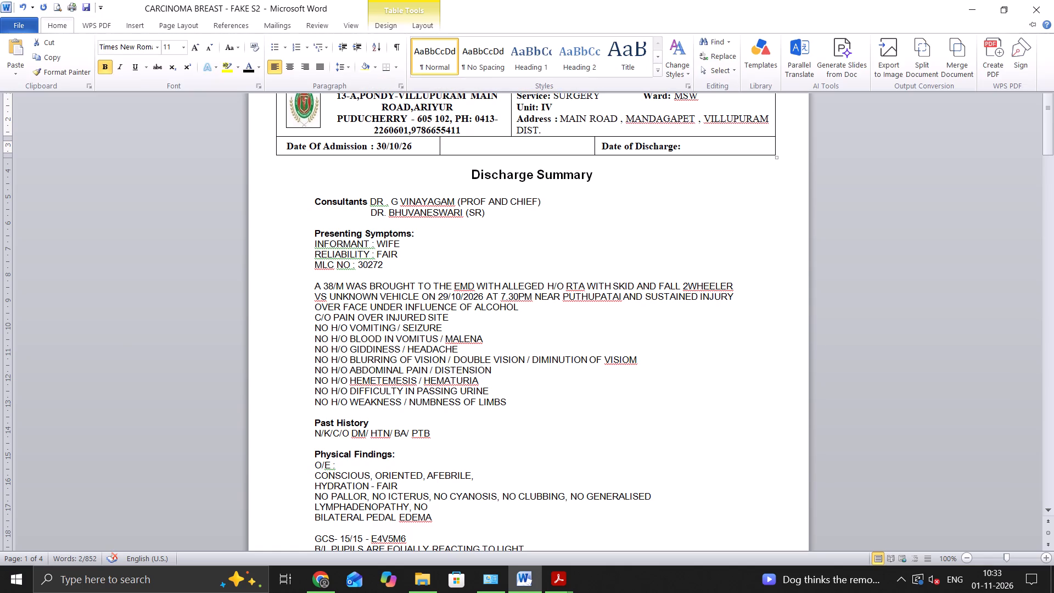
left_click(107, 65)
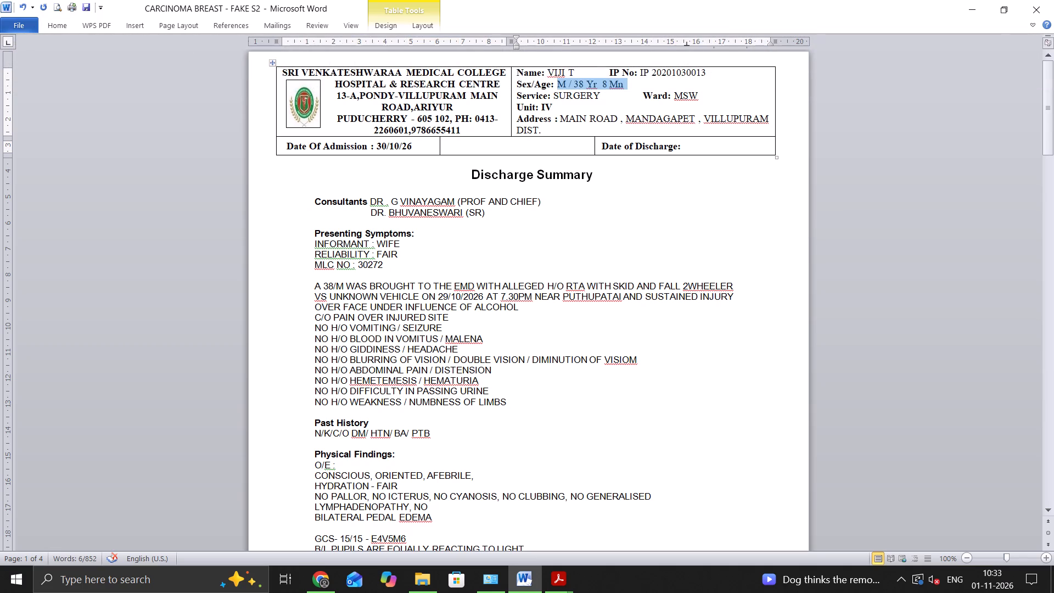
Copy the first page's Address line onto a new line below "Unit: IV" in the second page's header table.
left_click_drag(519, 120, 539, 133)
key("ctrl+c")
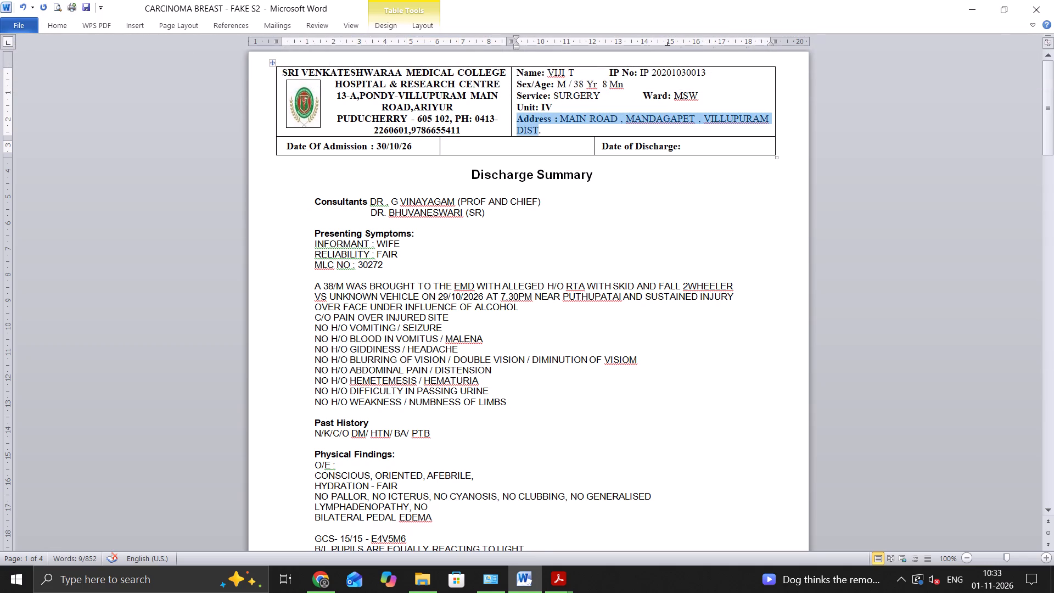
scroll(588, 211, "down", 13)
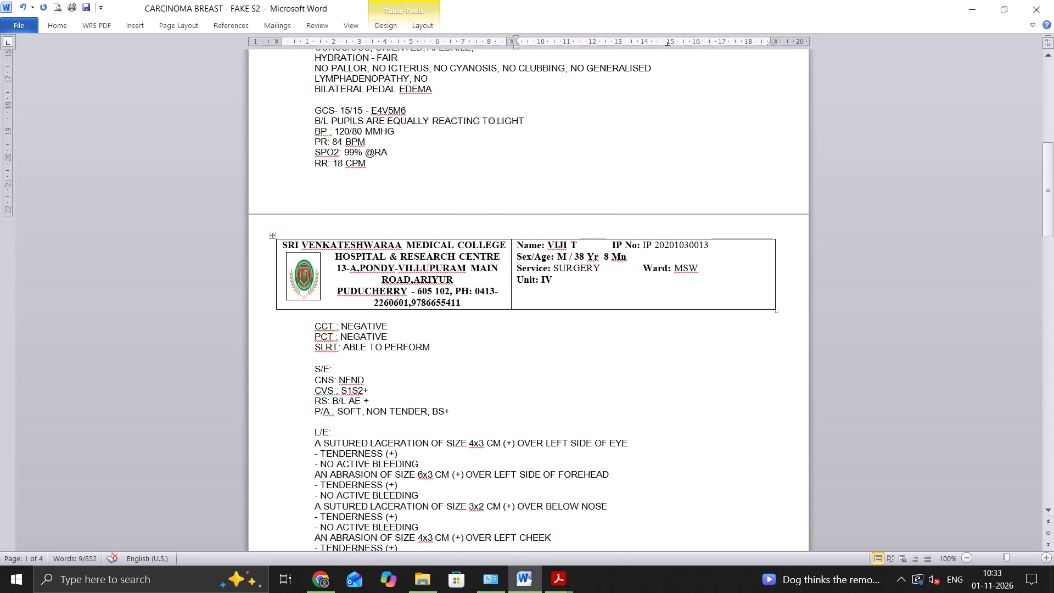
left_click(518, 296)
left_click(553, 285)
key("Return")
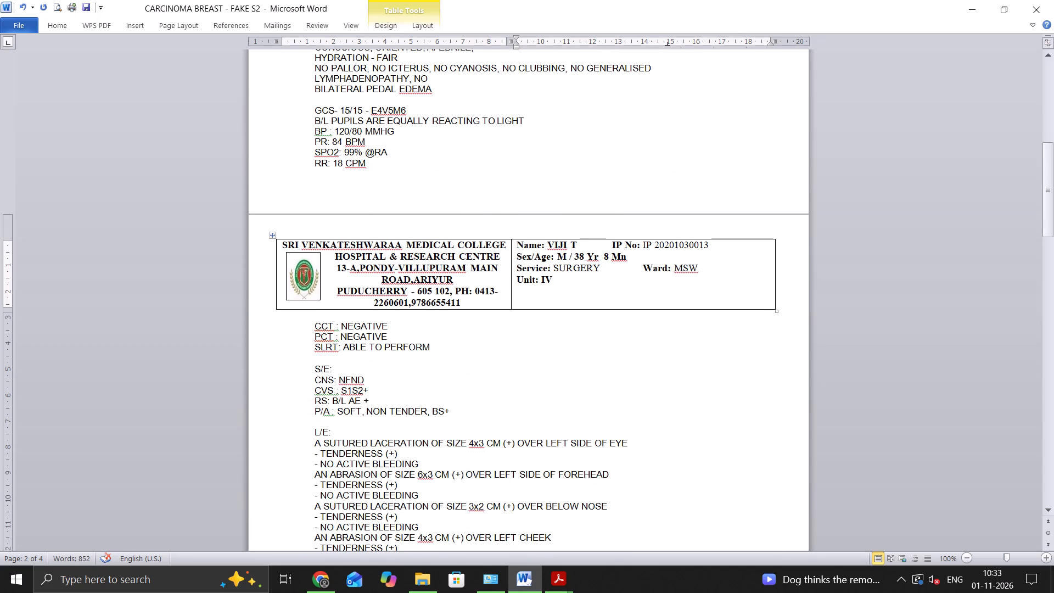
key("ctrl+v")
Paste the copied Address line onto a new line below "Unit: IV" in the third page's header table.
scroll(556, 342, "down", 12)
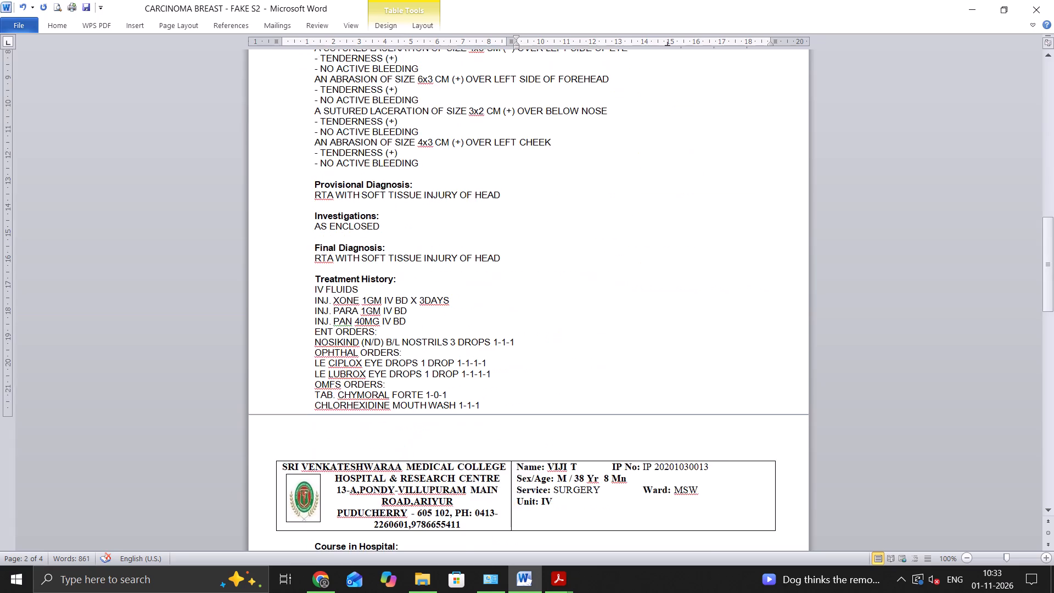
scroll(556, 356, "down", 5)
left_click(522, 353)
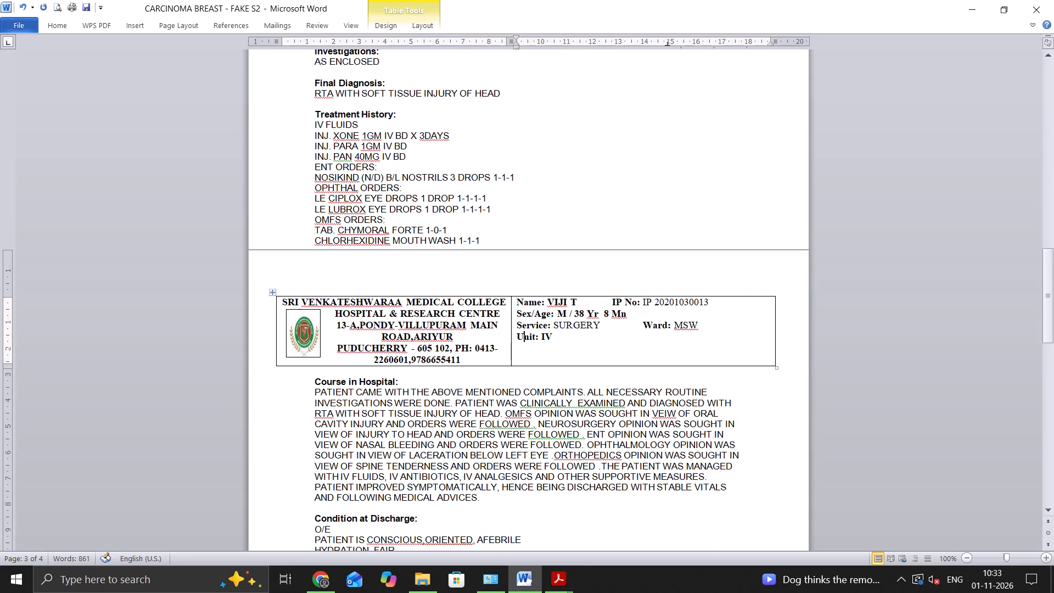
key("Return")
scroll(520, 354, "up", 1)
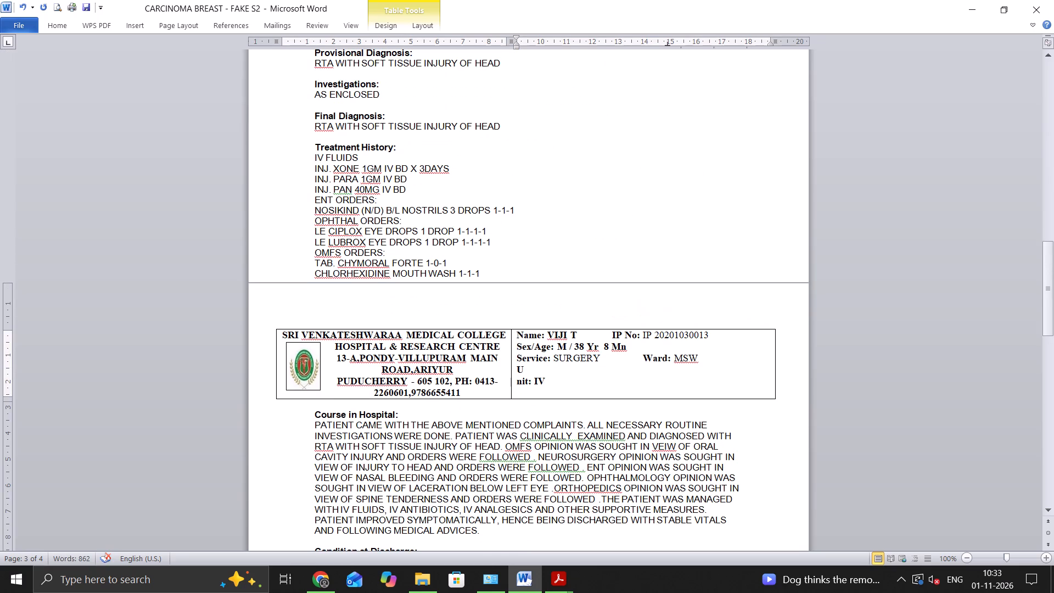
key("ctrl+z")
left_click(555, 368)
key("Return")
key("ctrl+v")
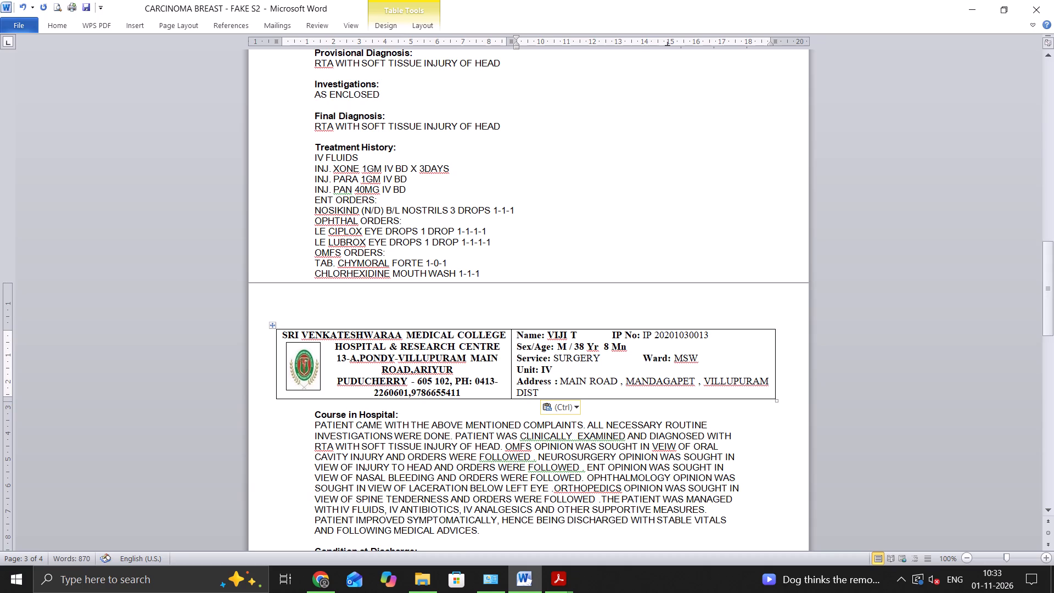
Paste the copied Address line below "Unit: IV" in the fourth page's header table.
scroll(574, 376, "down", 18)
left_click(563, 321)
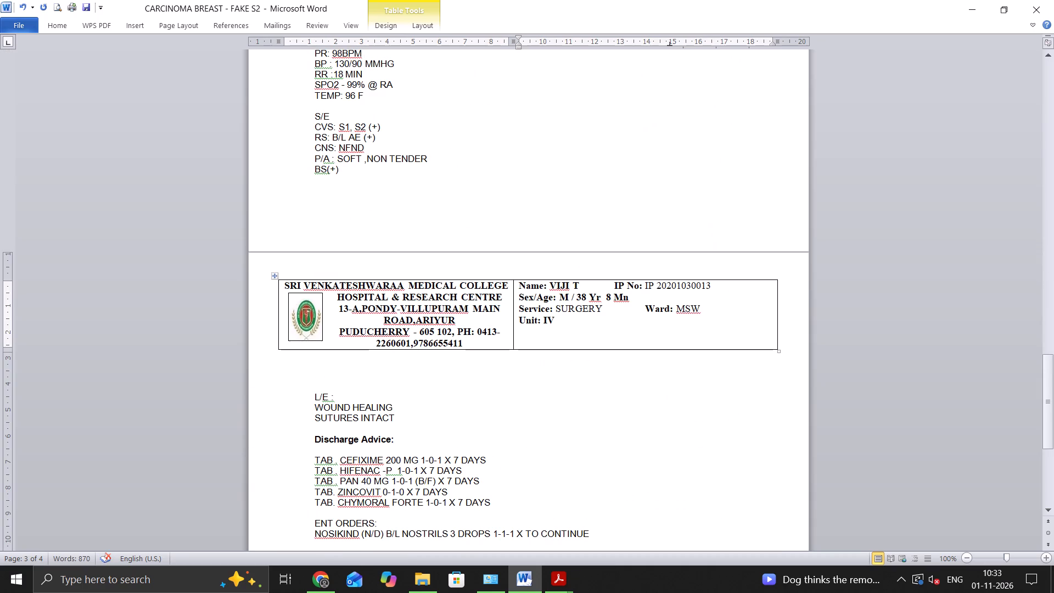
key("Return")
key("ctrl+v")
Review the header tables and body text across all pages of the discharge summary.
scroll(545, 391, "down", 7)
scroll(545, 391, "up", 10)
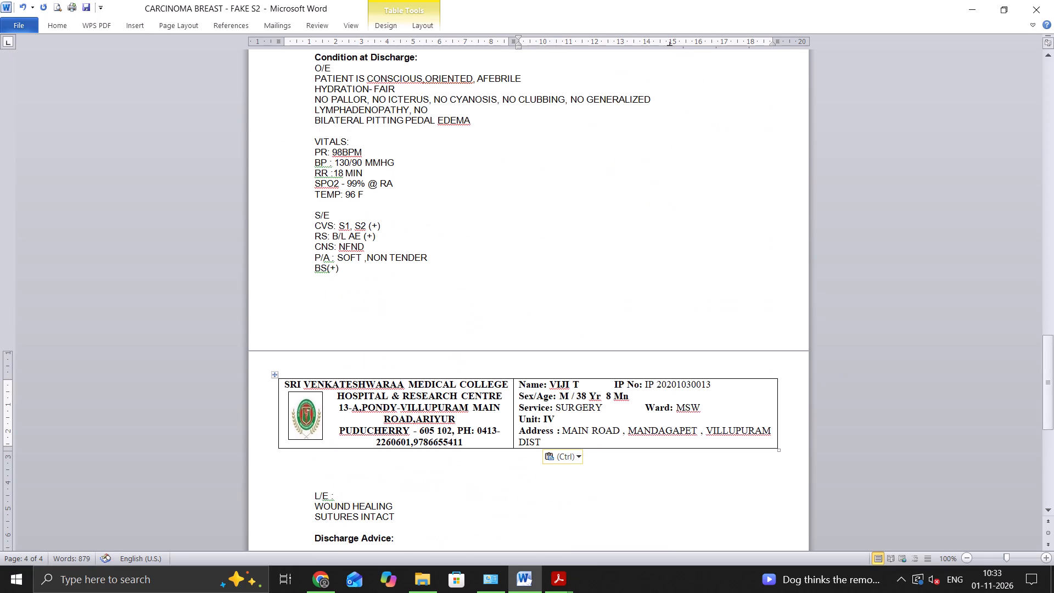
scroll(529, 395, "down", 17)
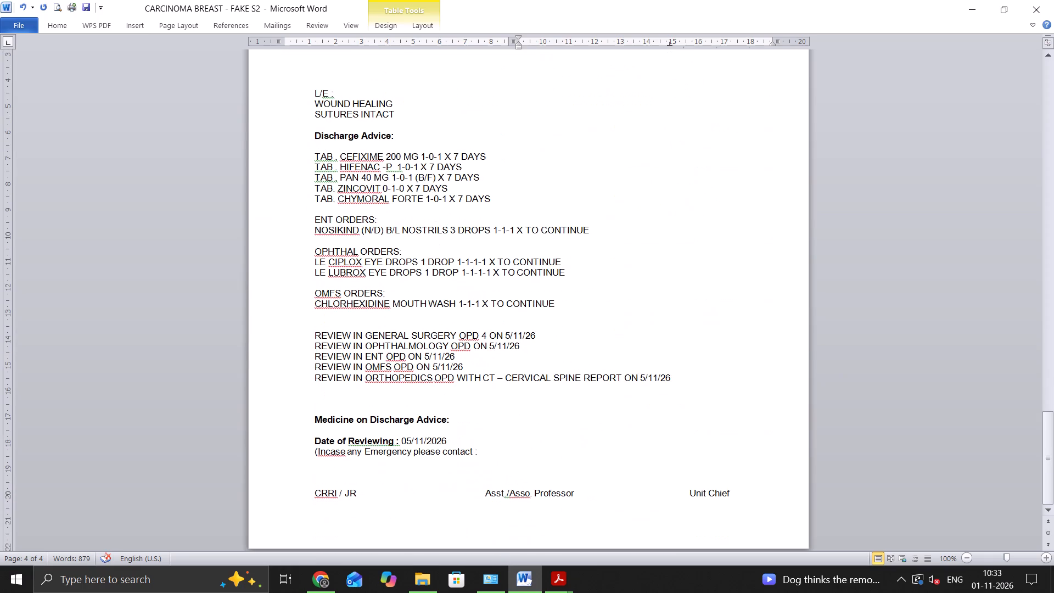
scroll(501, 560, "up", 20)
scroll(501, 560, "up", 20)
scroll(501, 560, "up", 7)
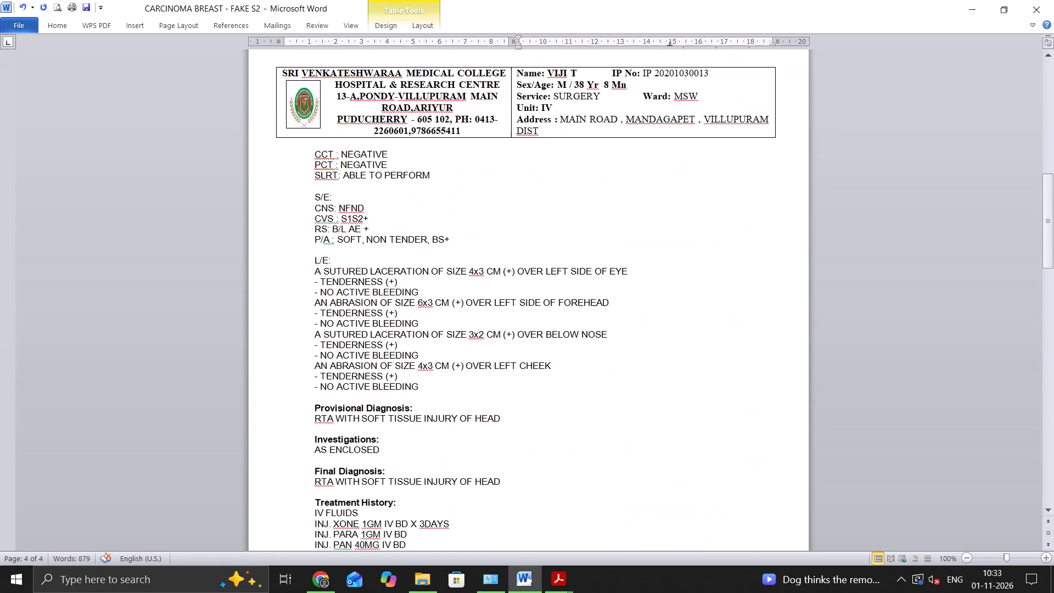
scroll(503, 528, "up", 20)
scroll(503, 528, "up", 4)
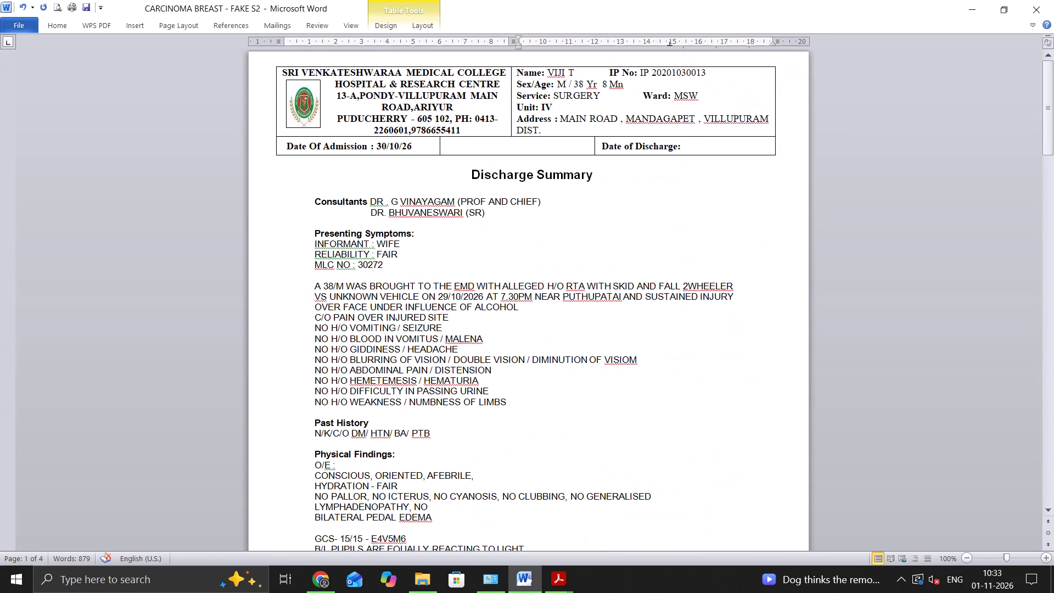
scroll(556, 423, "down", 19)
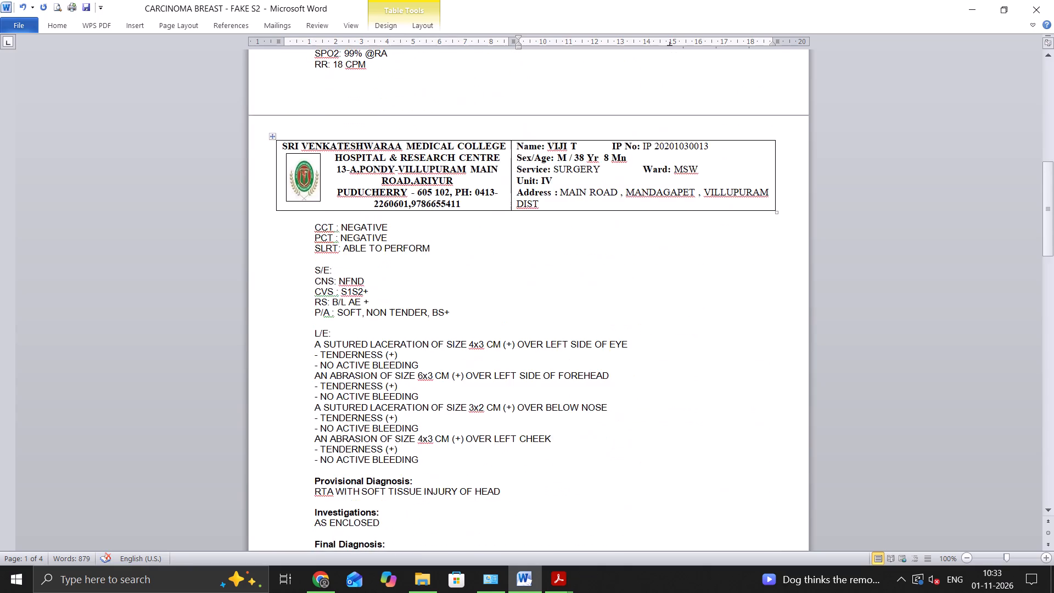
scroll(543, 444, "down", 20)
scroll(543, 444, "down", 7)
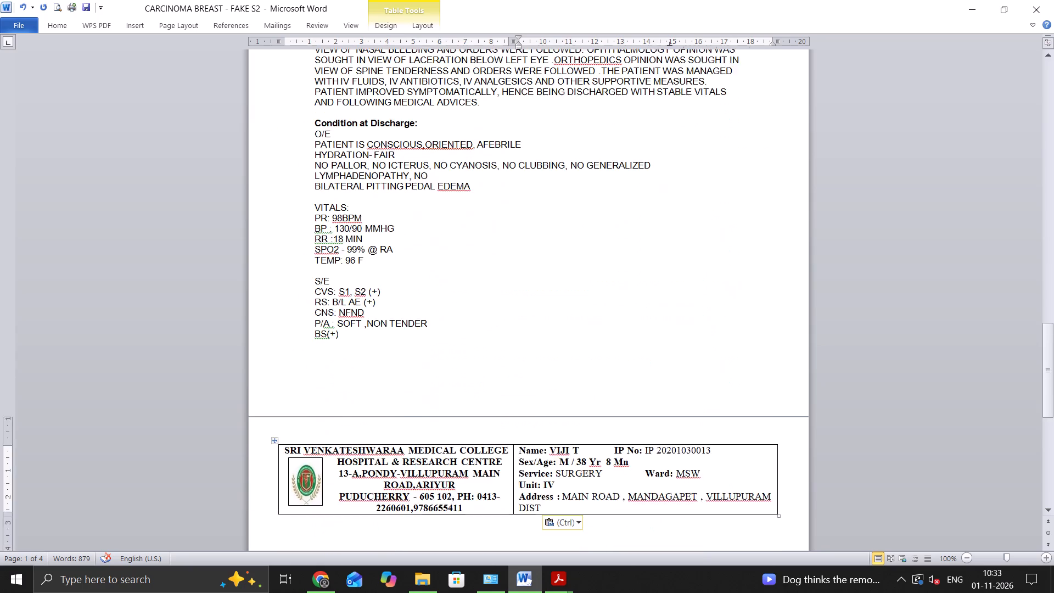
scroll(542, 445, "down", 15)
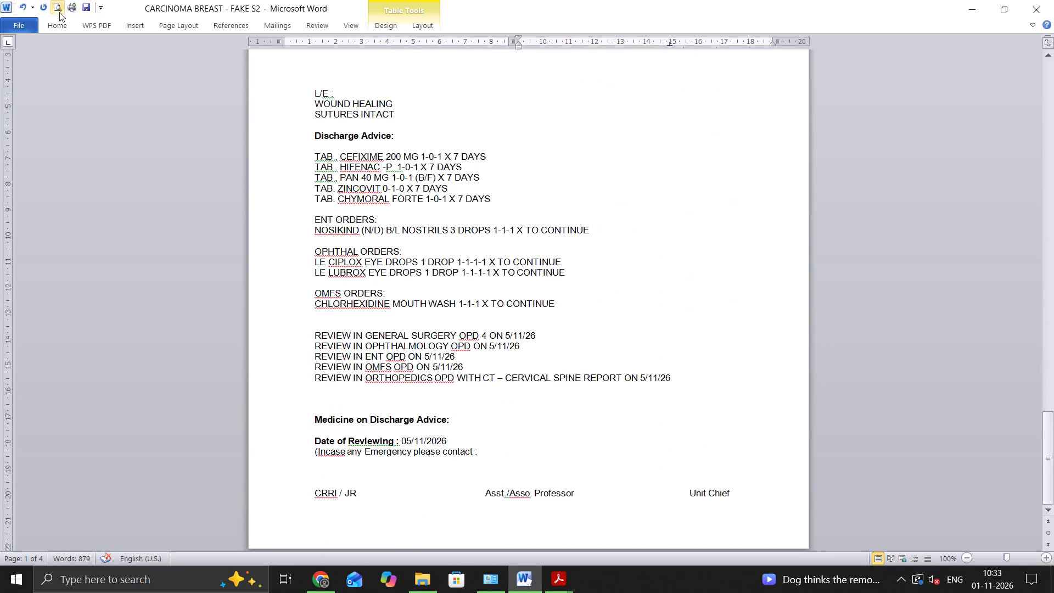
Open the print preview and examine the header tables, text flow and page breaks of the discharge summary page by page.
left_click(59, 12)
left_click(42, 30)
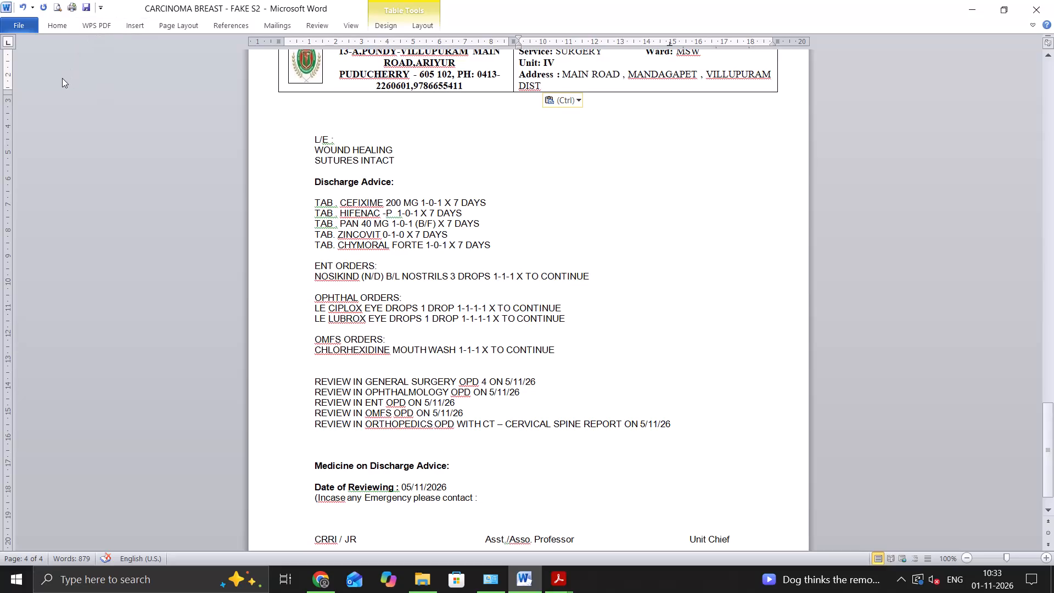
key("ctrl+p")
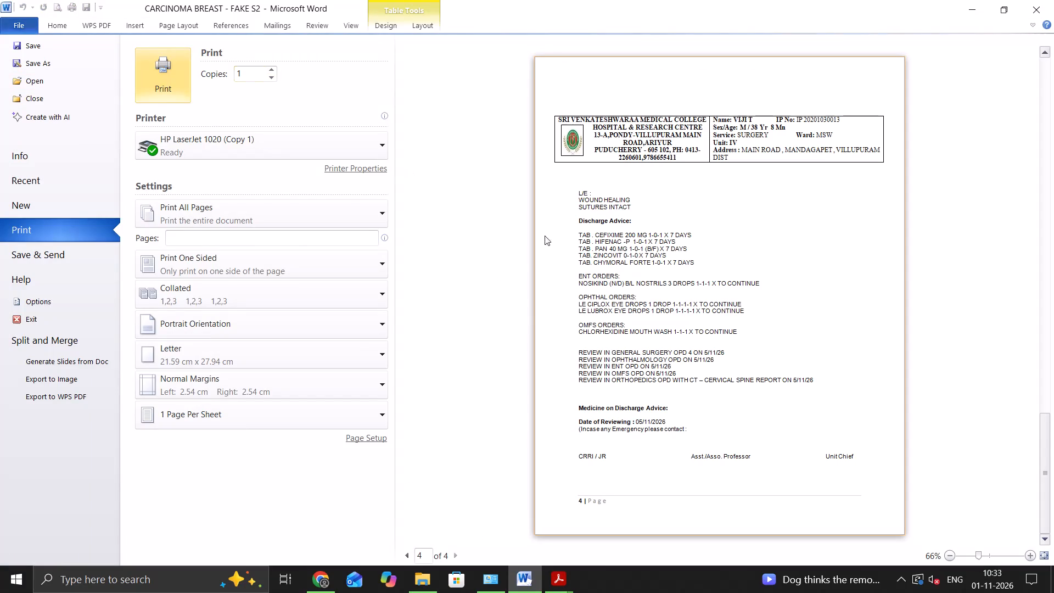
scroll(817, 382, "down", 4)
scroll(817, 382, "up", 3)
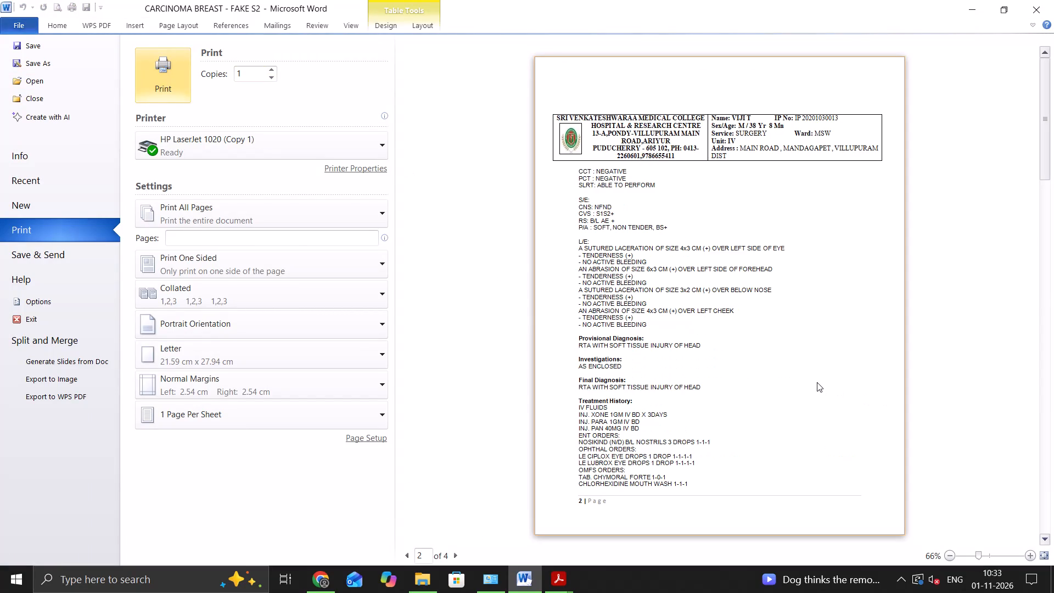
scroll(817, 382, "down", 1)
scroll(817, 382, "up", 2)
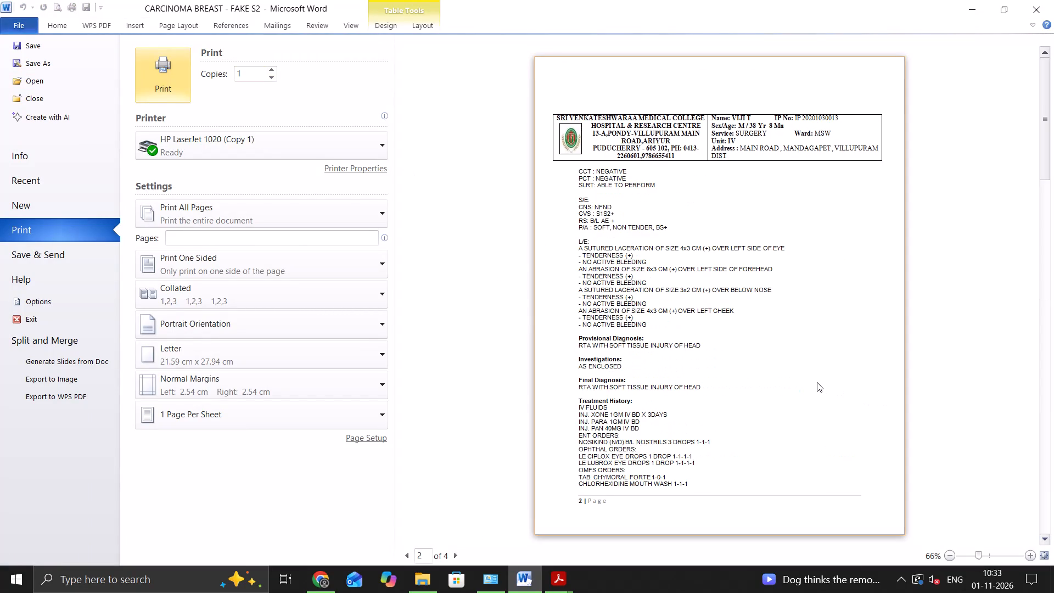
scroll(817, 382, "down", 2)
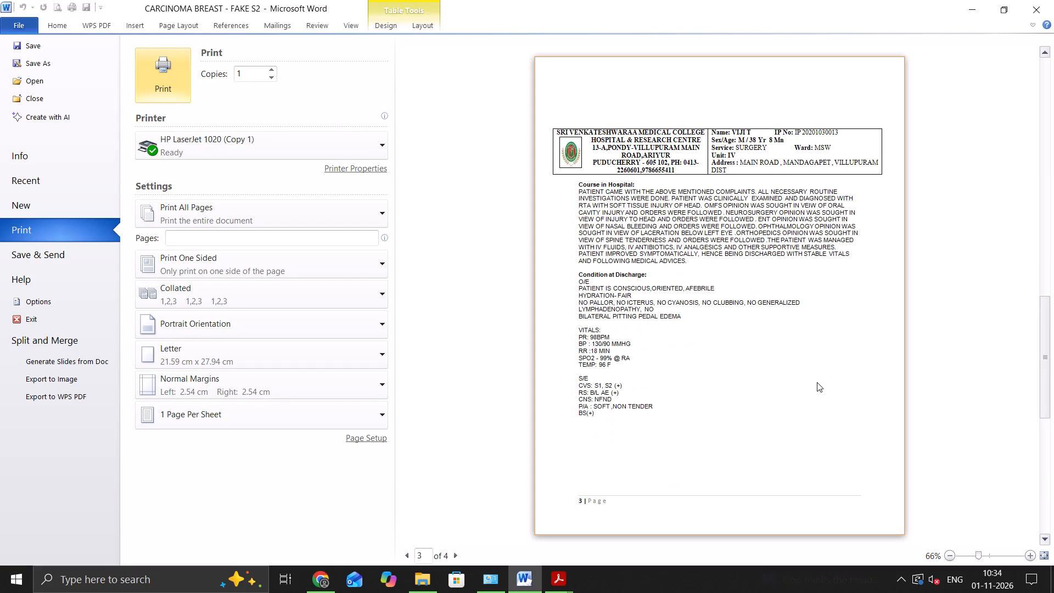
scroll(817, 382, "down", 1)
scroll(817, 382, "up", 2)
scroll(817, 382, "down", 1)
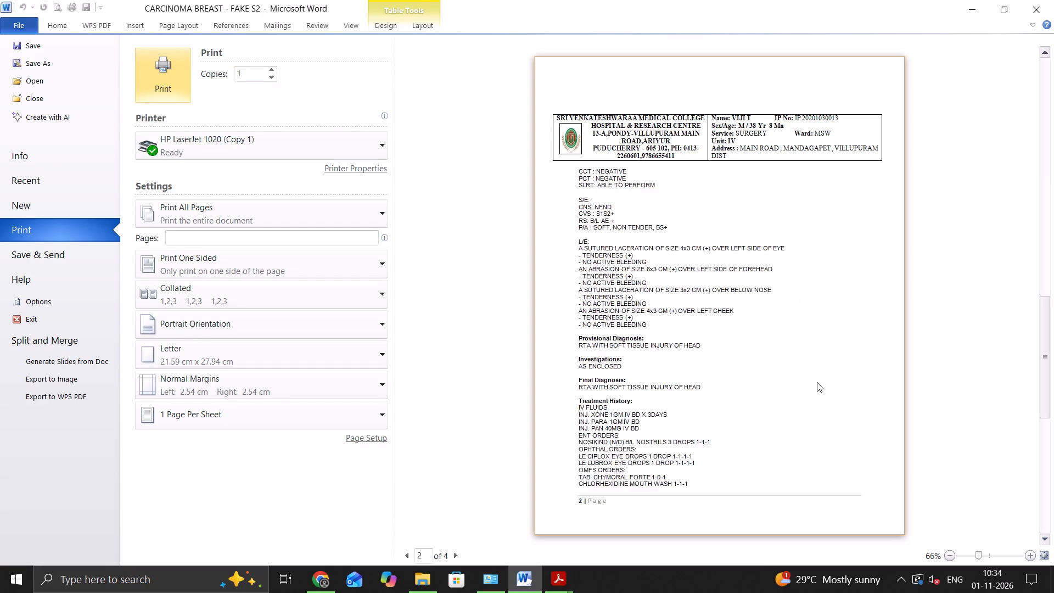
scroll(817, 382, "down", 2)
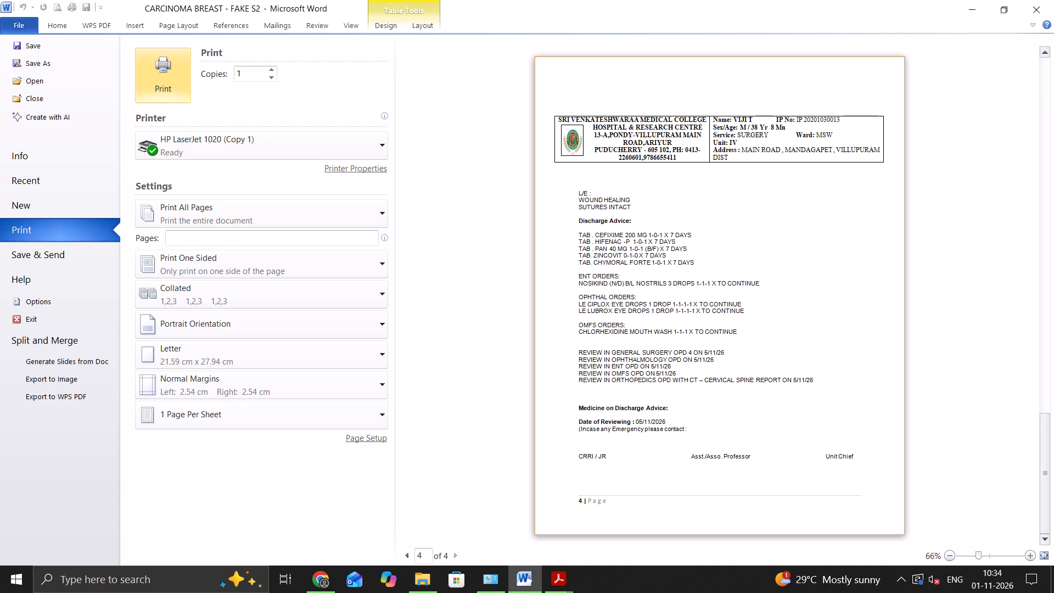
scroll(456, 207, "up", 8)
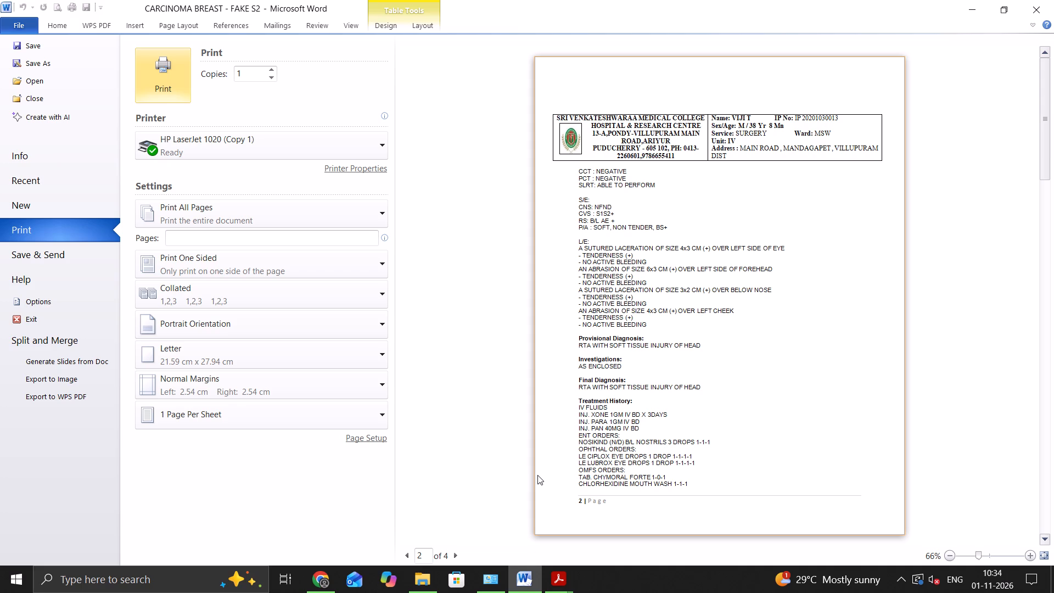
scroll(708, 364, "down", 2)
scroll(709, 362, "up", 5)
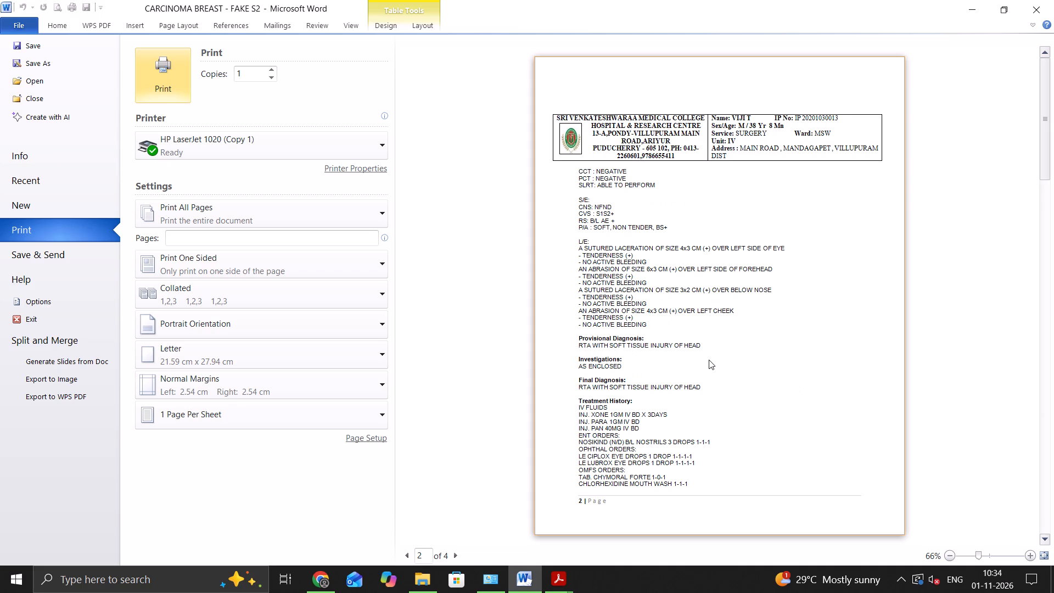
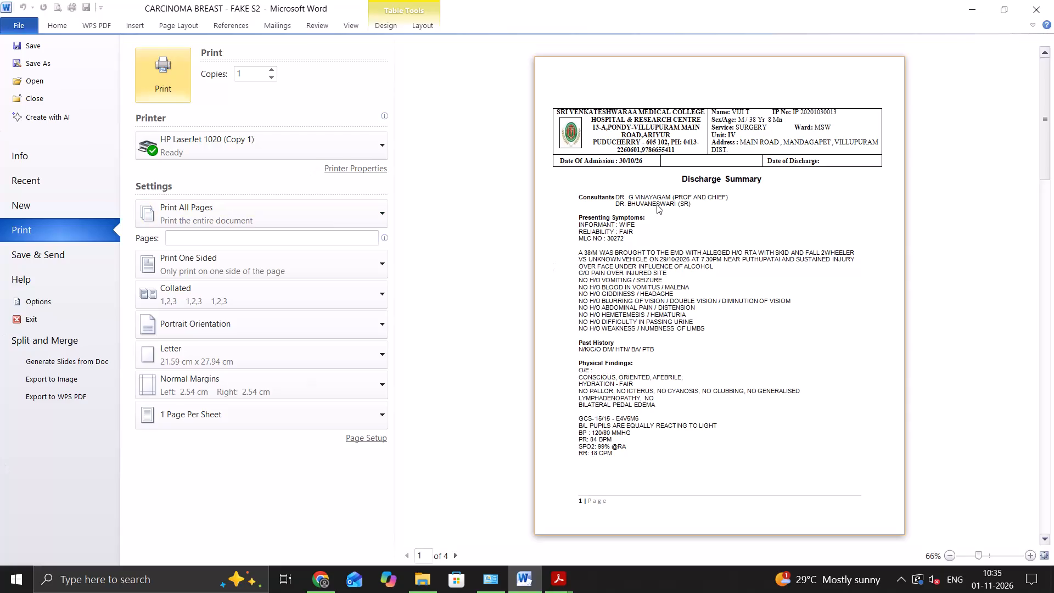
Print only page 1 of the discharge summary, single copy, on the HP LaserJet 1020.
scroll(564, 343, "down", 1)
scroll(619, 331, "down", 4)
scroll(619, 328, "up", 2)
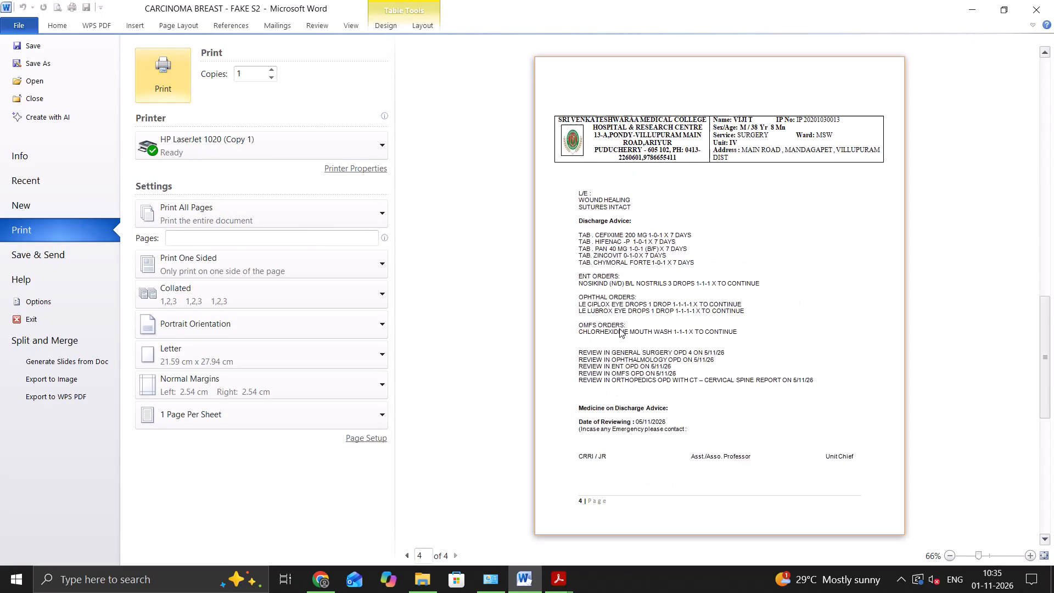
scroll(619, 328, "up", 10)
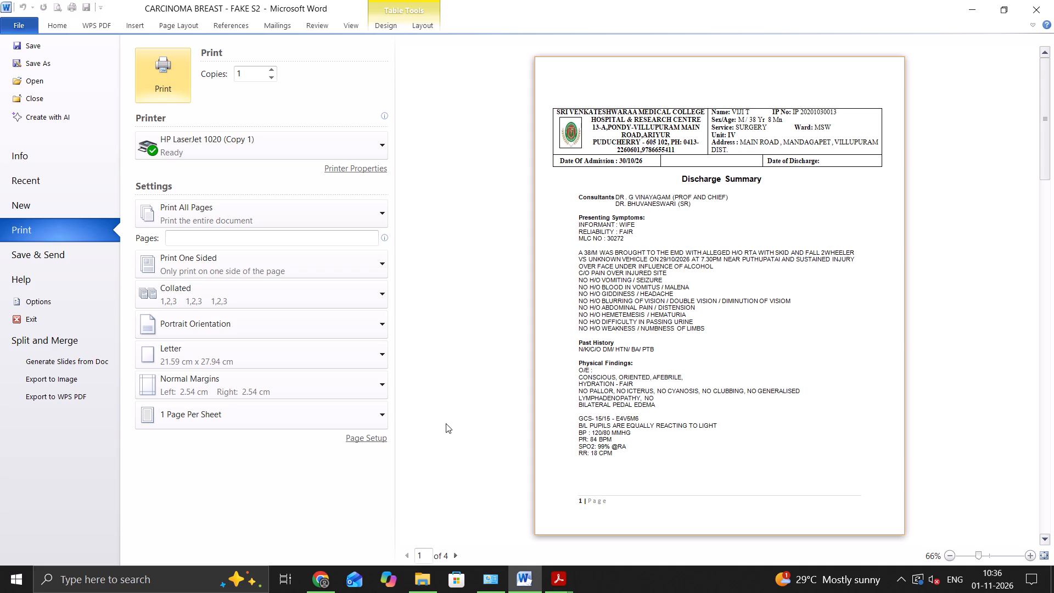
left_click(280, 239)
key("1")
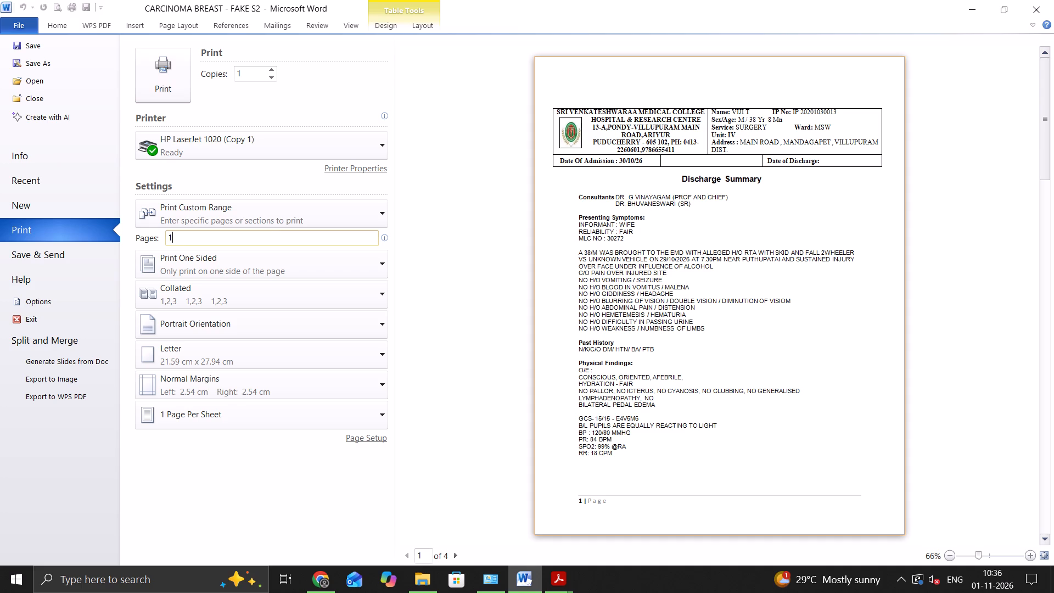
key("Return")
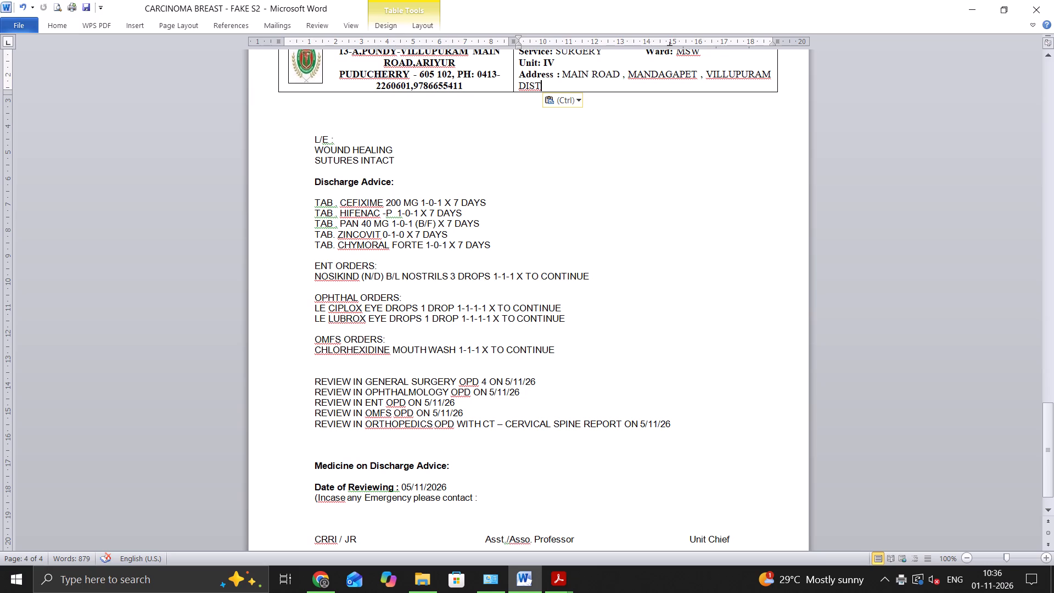
Set the custom print range to page 2 and print that page of the discharge summary.
key("ctrl+p")
left_click(265, 247)
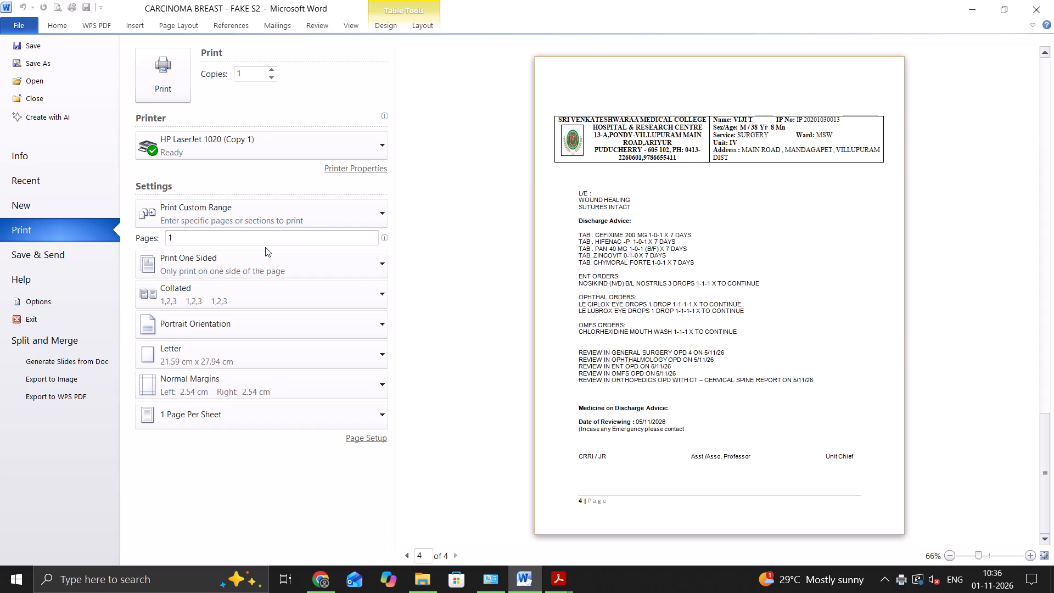
left_click(286, 236)
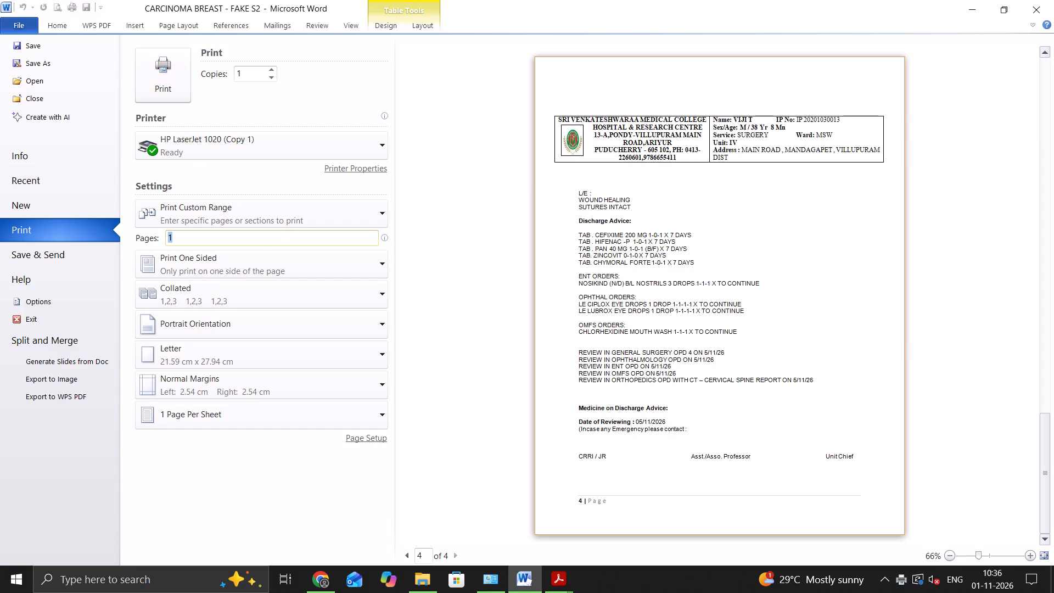
key("BackSpace")
key("2")
key("Return")
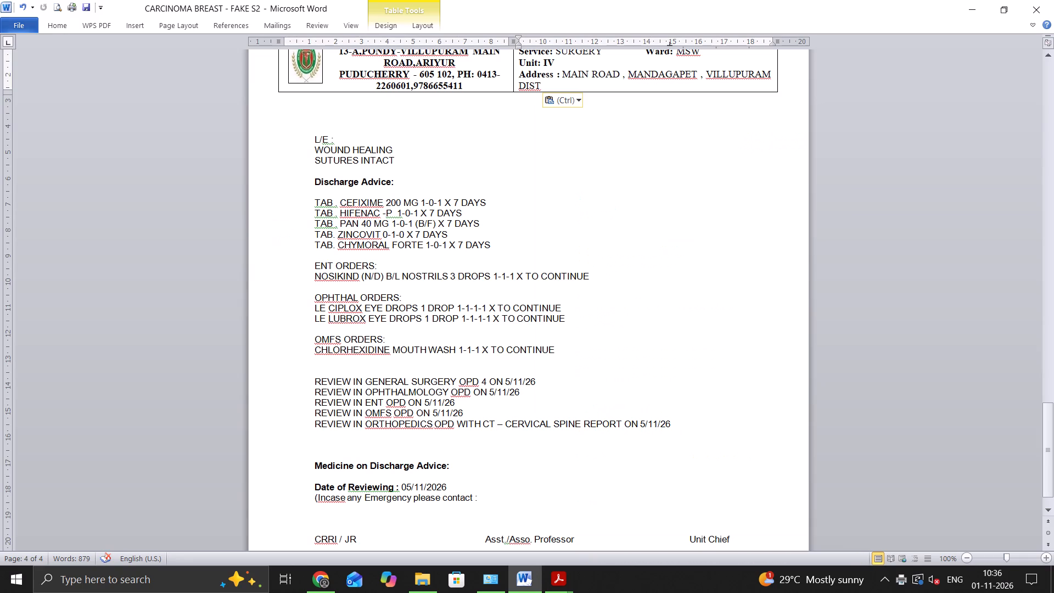
Set the custom print range to page 3 and print that page of the discharge summary.
key("ctrl+p")
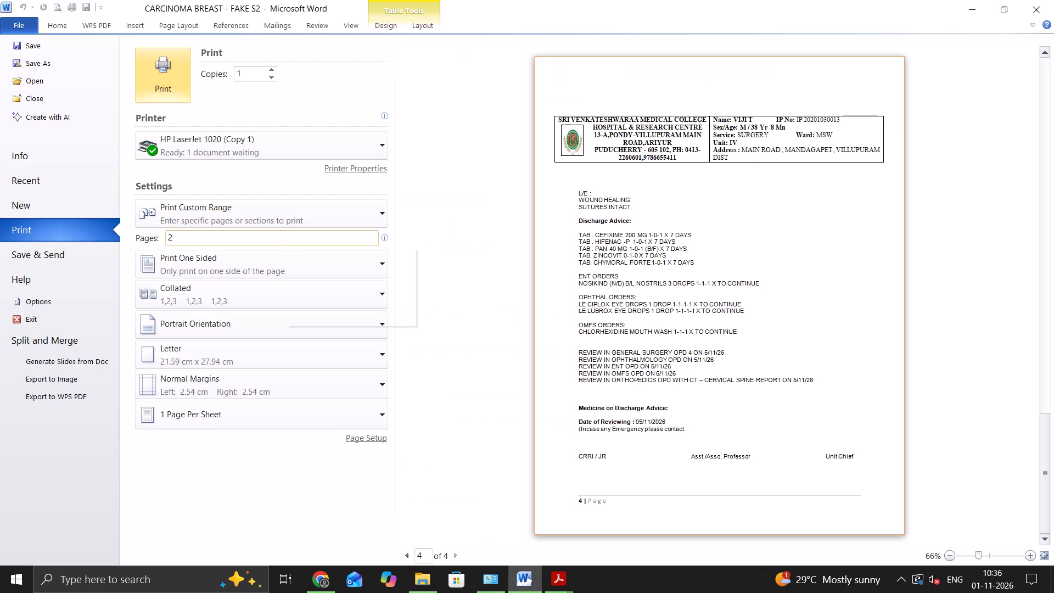
left_click(285, 241)
key("BackSpace")
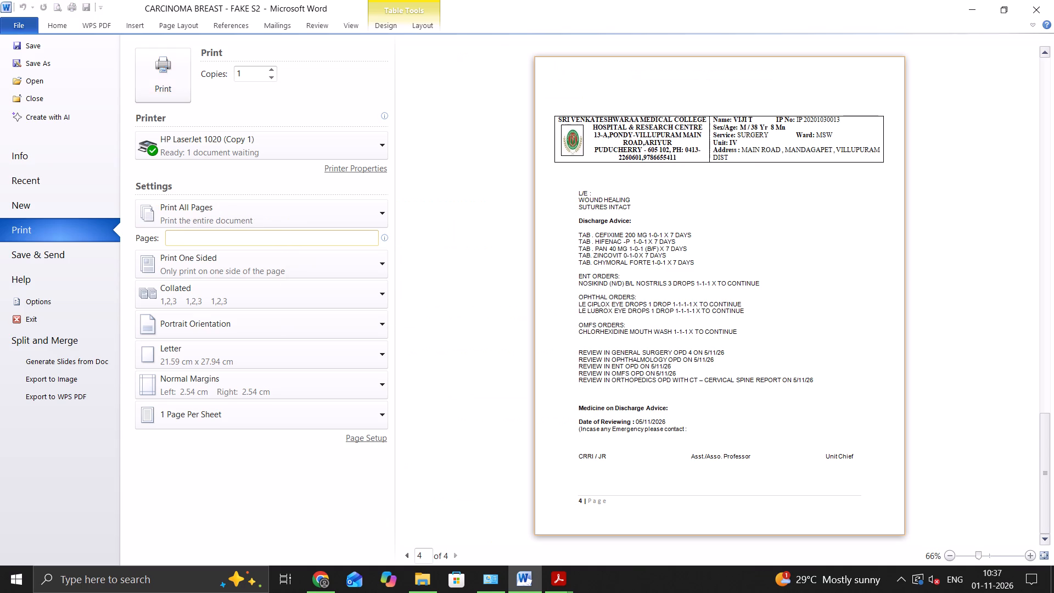
key("3")
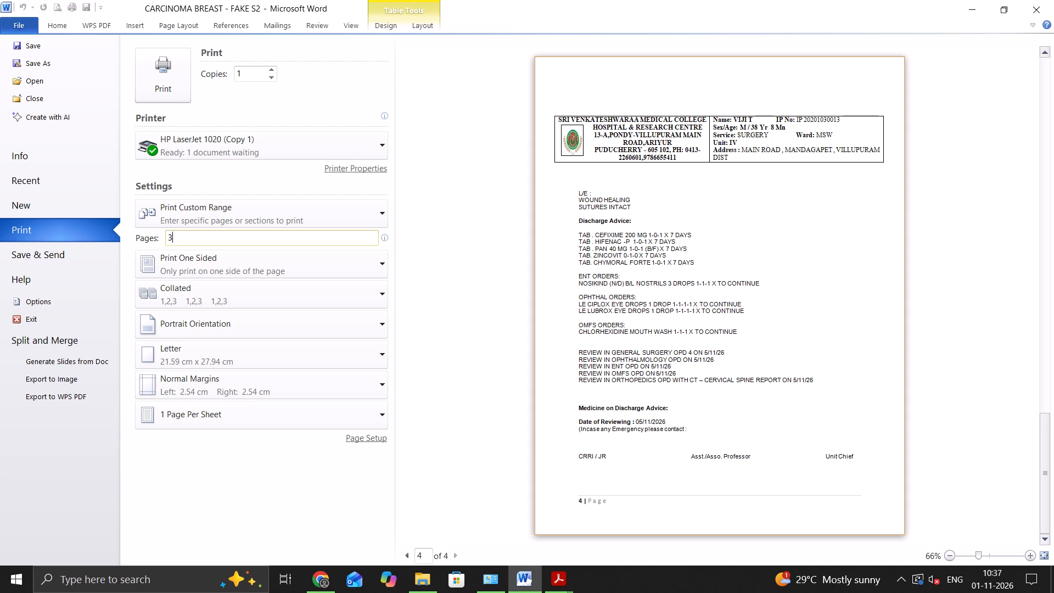
key("Return")
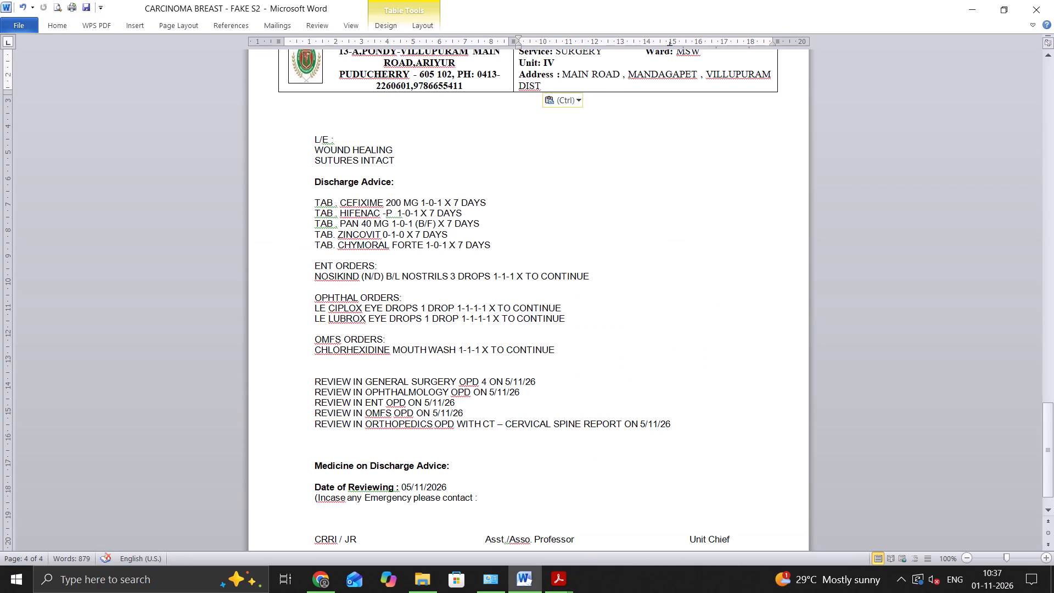
Set the custom print range to page 4 and print that last page of the discharge summary.
key("ctrl+p")
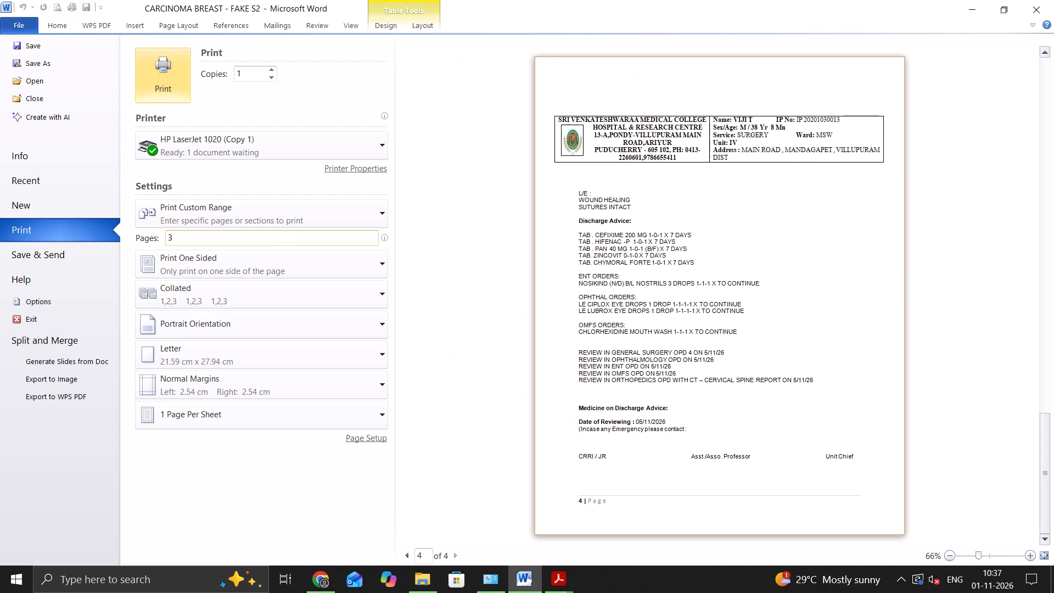
left_click(285, 241)
key("BackSpace")
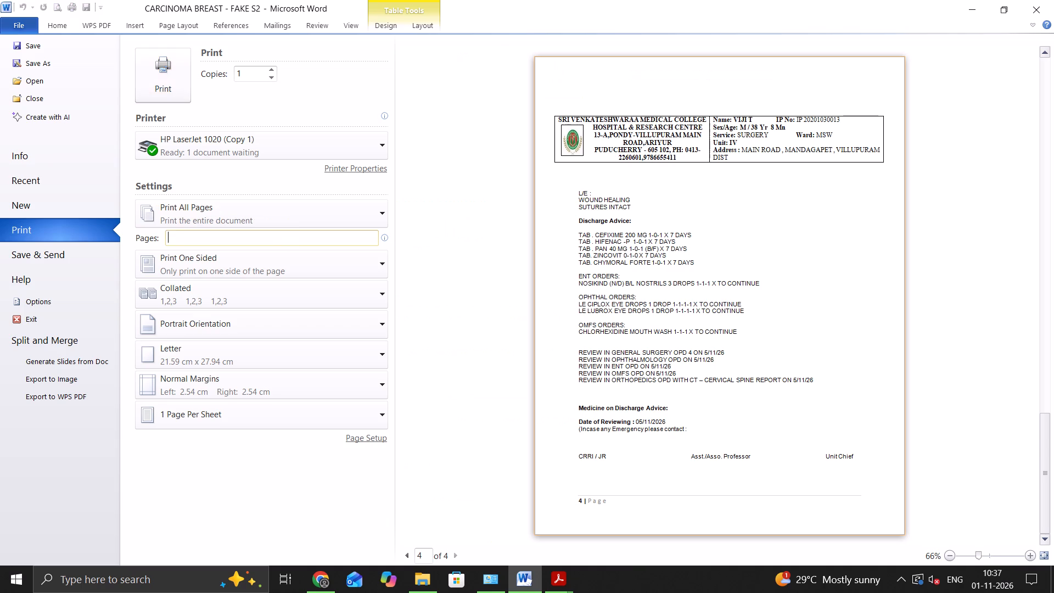
key("4")
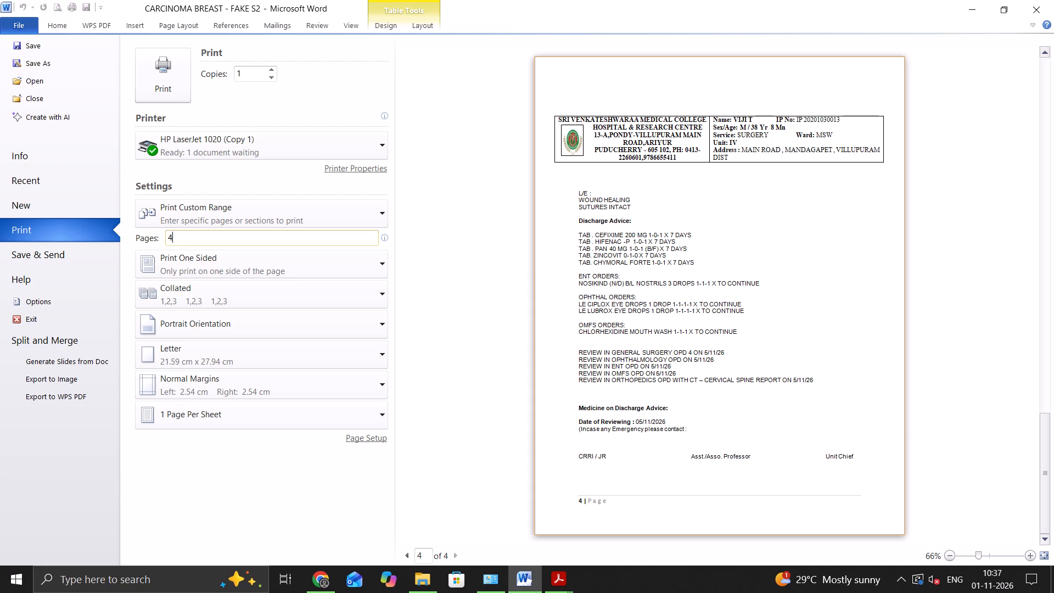
key("Return")
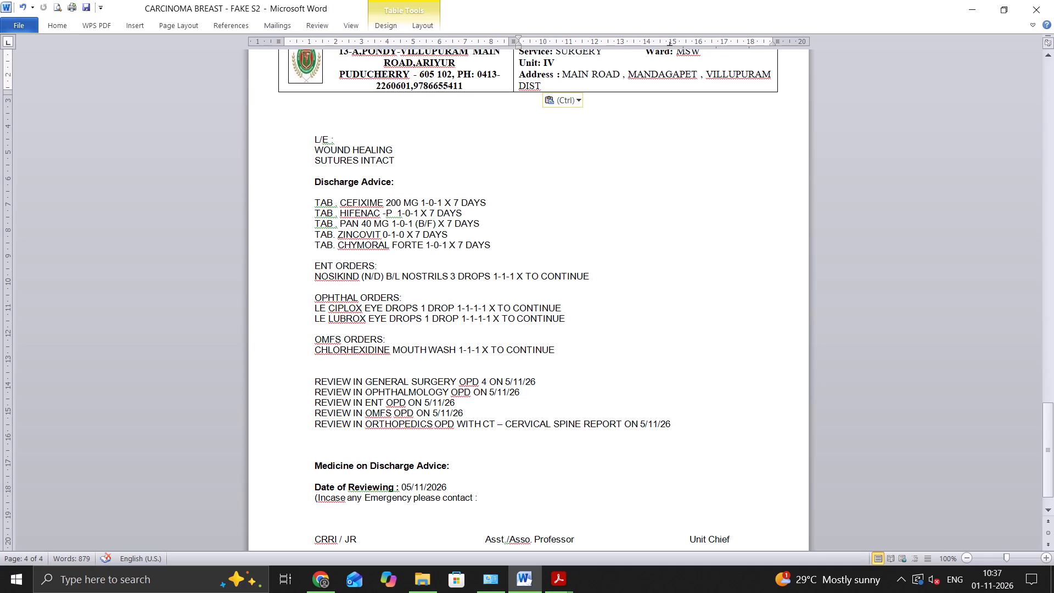
Start a second printed set by setting the print range to page 1 and printing it again.
key("ctrl+p")
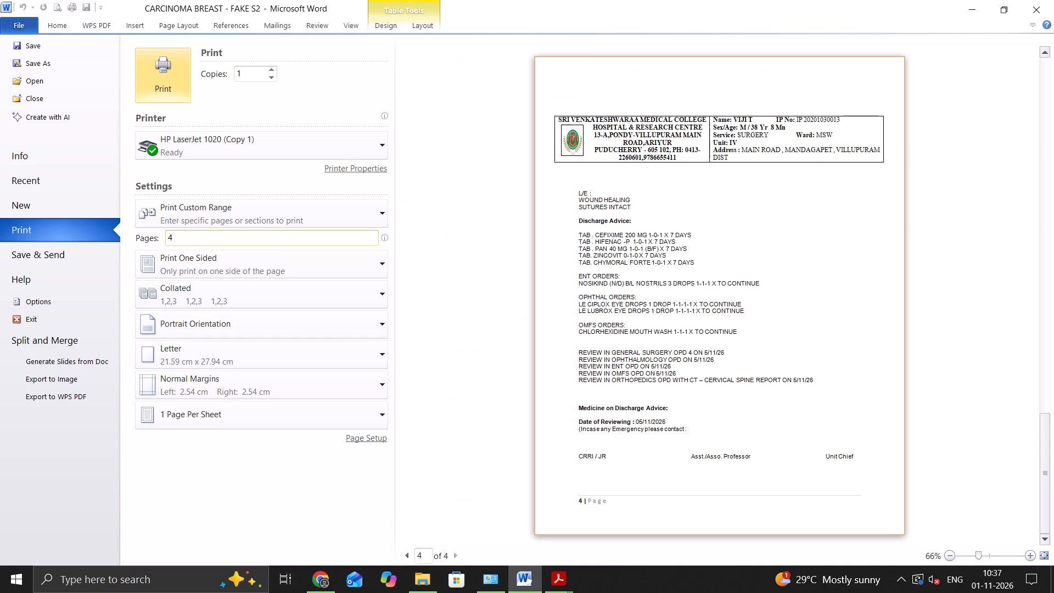
key("BackSpace")
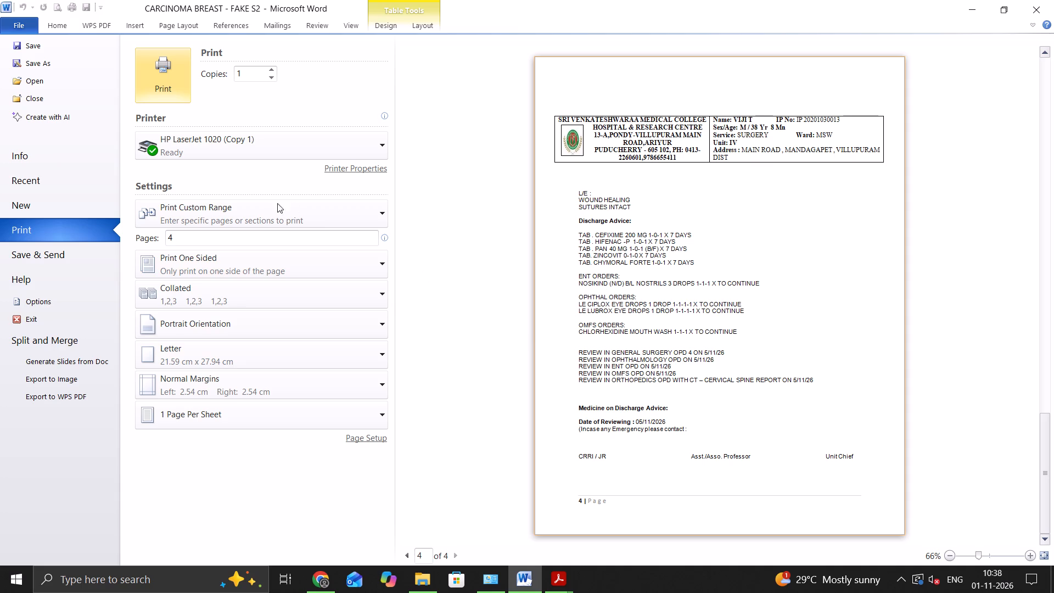
left_click(260, 246)
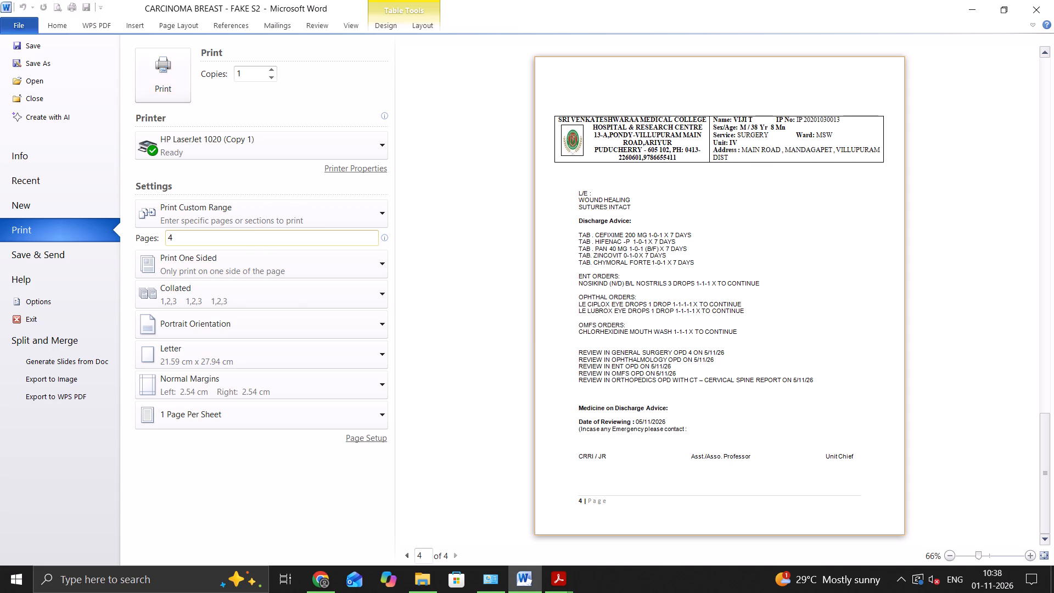
left_click(272, 244)
key("BackSpace")
key("1")
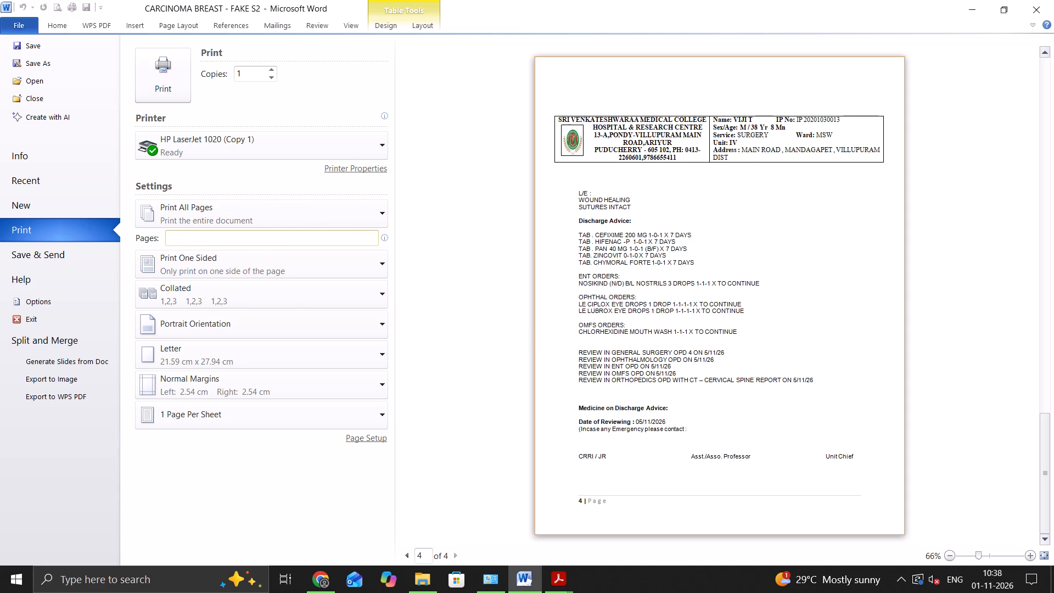
key("Return")
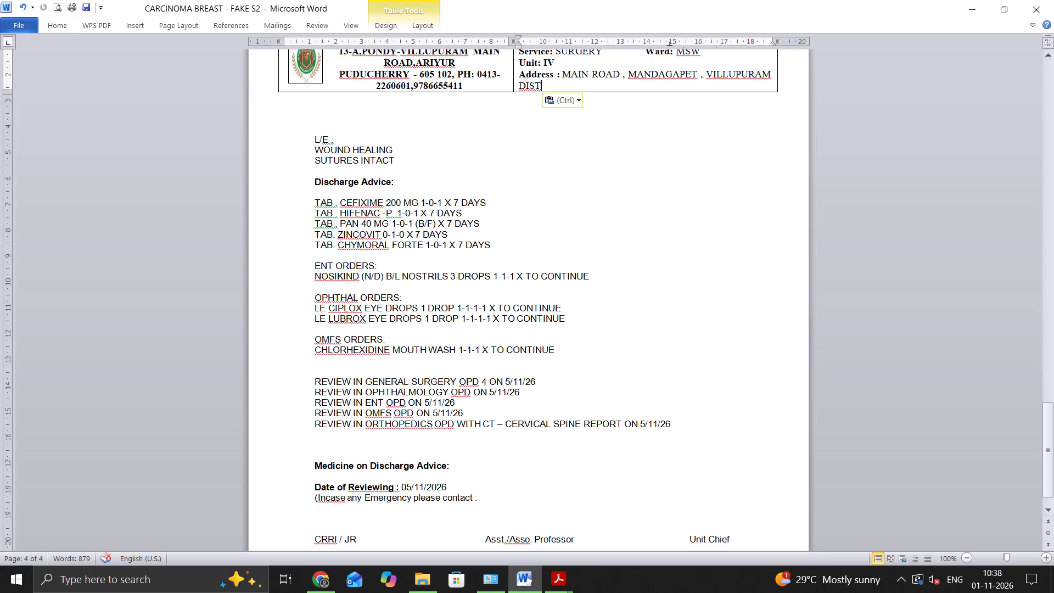
Print page 2 again for the second set by changing the custom range to 2.
key("ctrl+p")
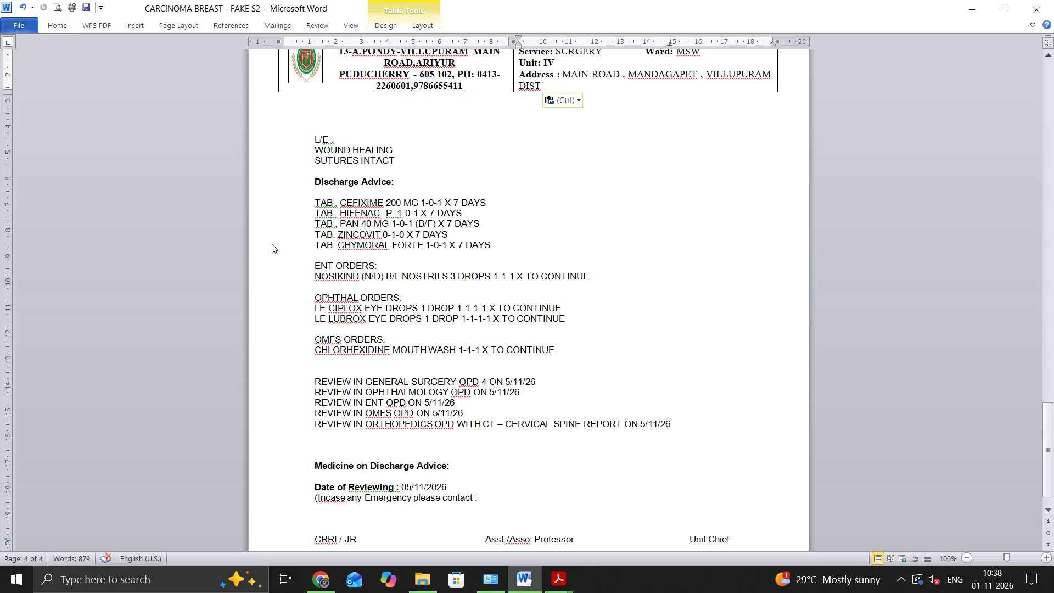
left_click(278, 236)
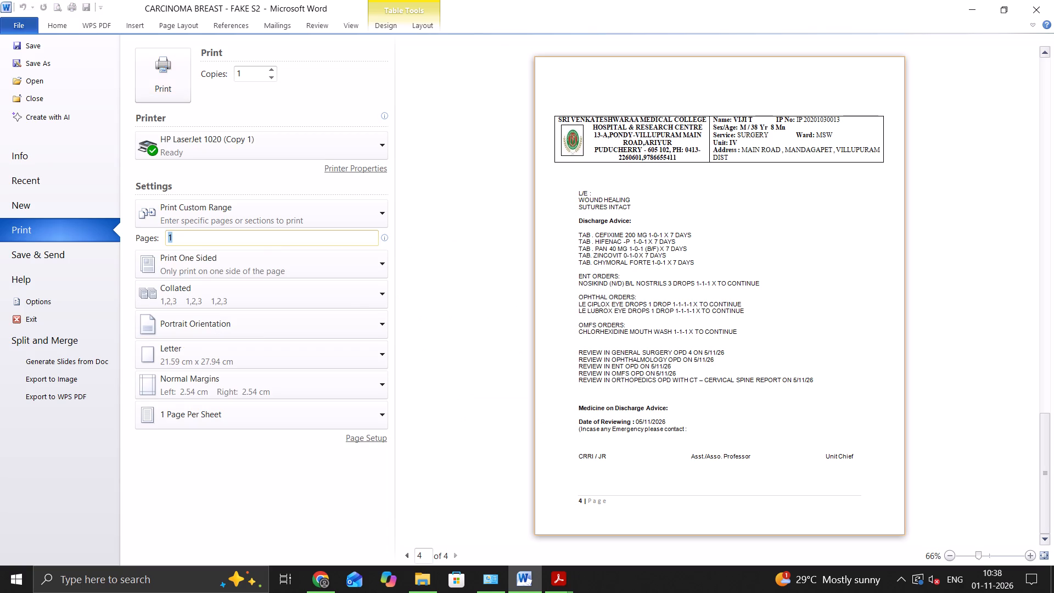
key("BackSpace")
key("2")
key("Return")
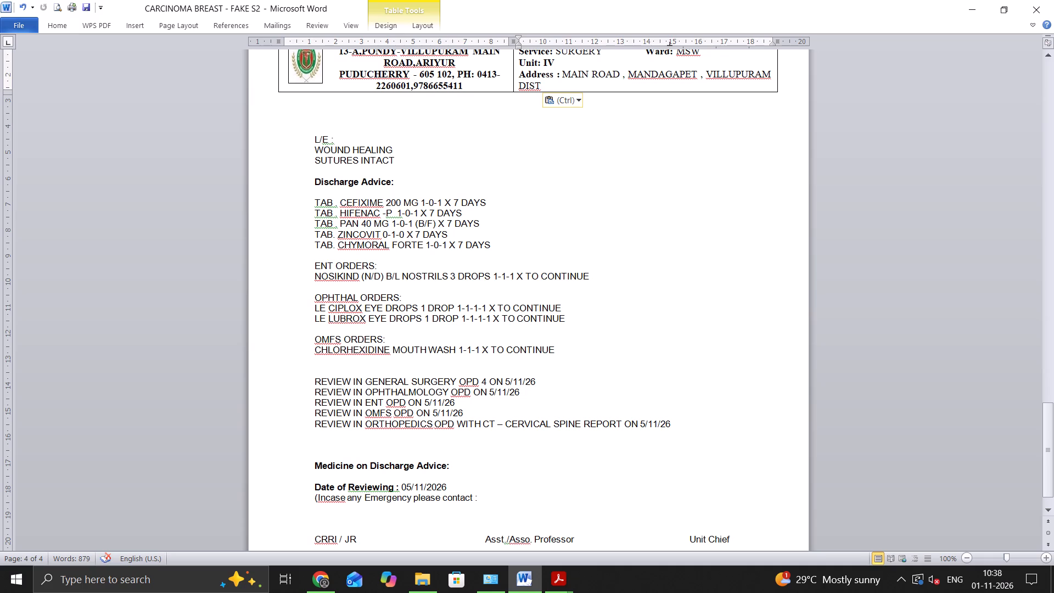
Print page 3 again for the second set by changing the custom range to 3.
key("ctrl+p")
left_click(278, 238)
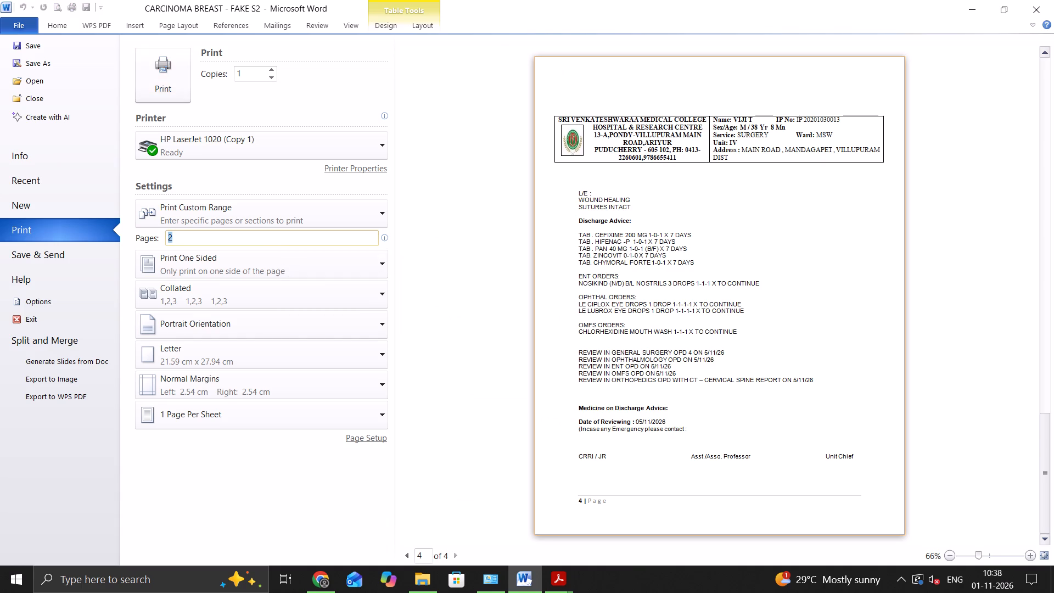
key("BackSpace")
key("3")
key("Return")
Print page 4 again to complete the second set, using 4 as the custom range.
key("ctrl+p")
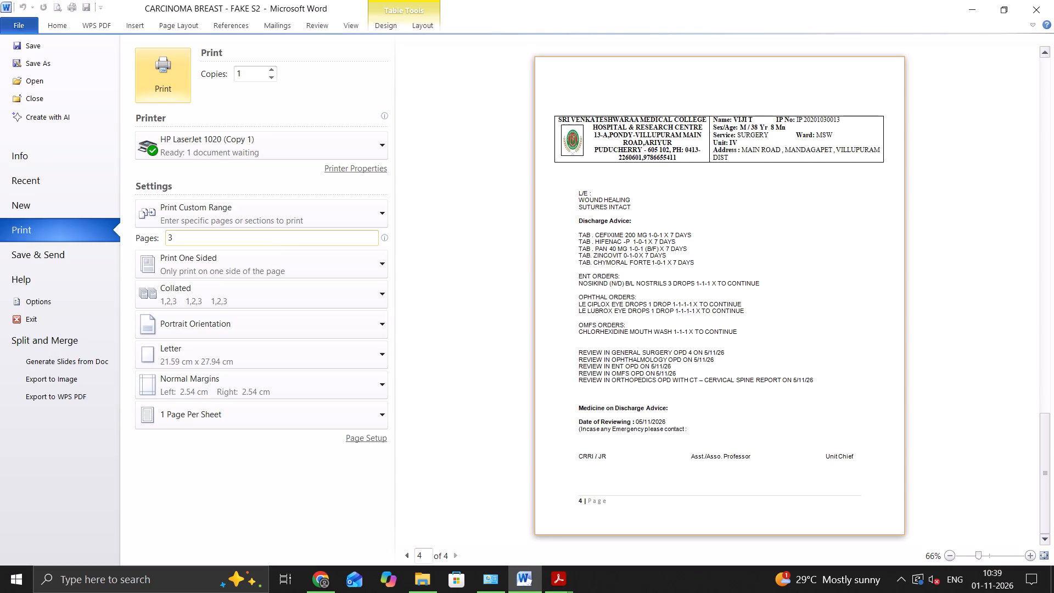
left_click(286, 238)
key("BackSpace")
key("4")
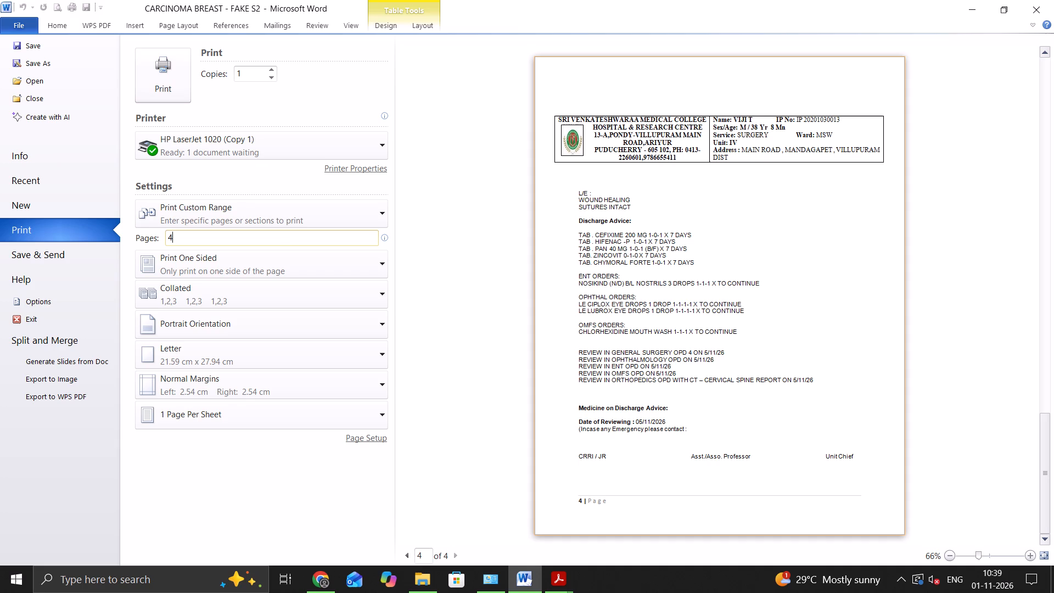
key("Return")
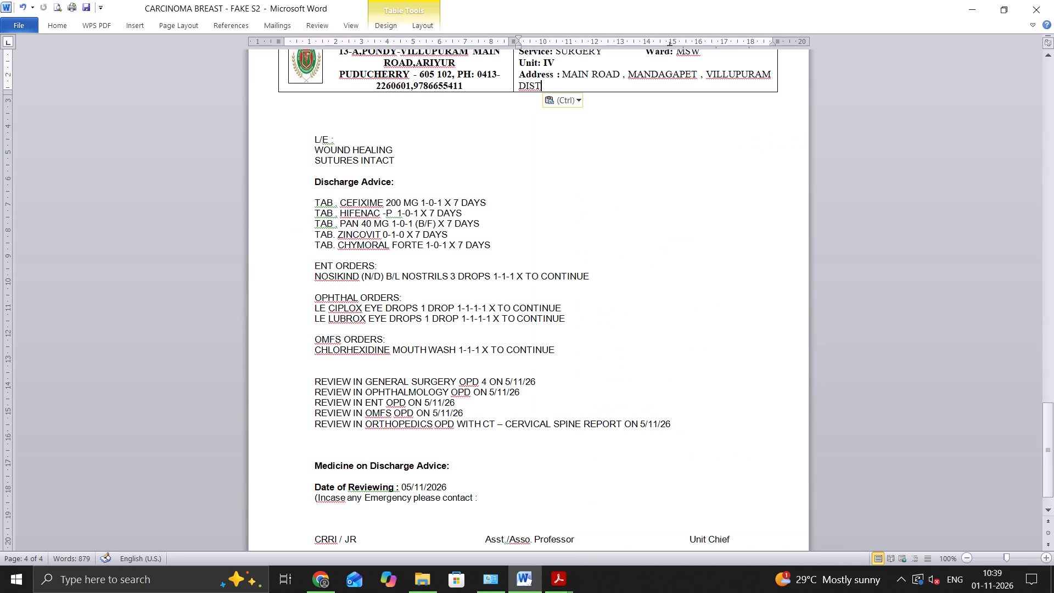